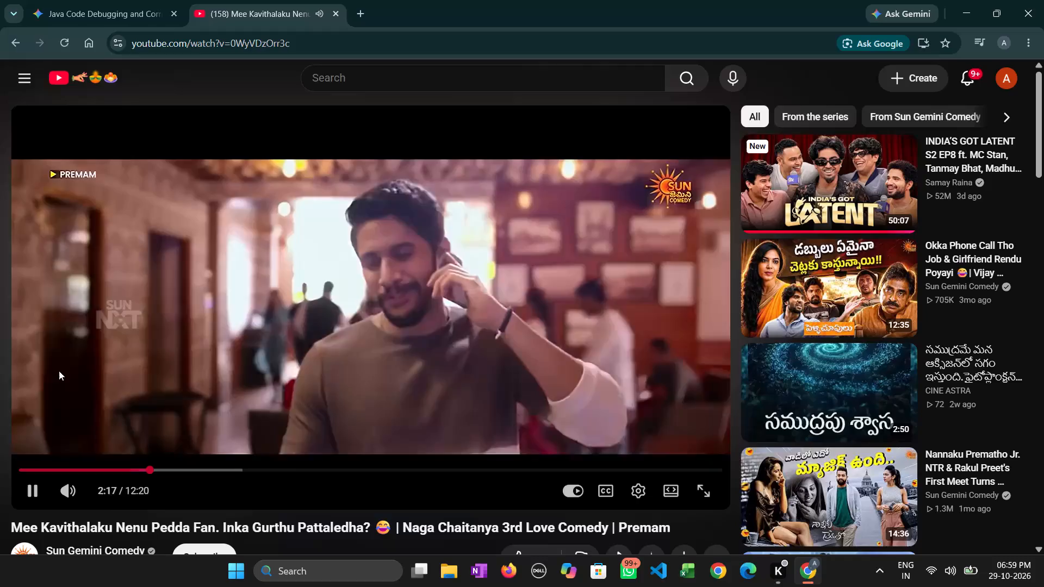
# Pause the Premam comedy video that is playing.
pyautogui.click(171, 327)
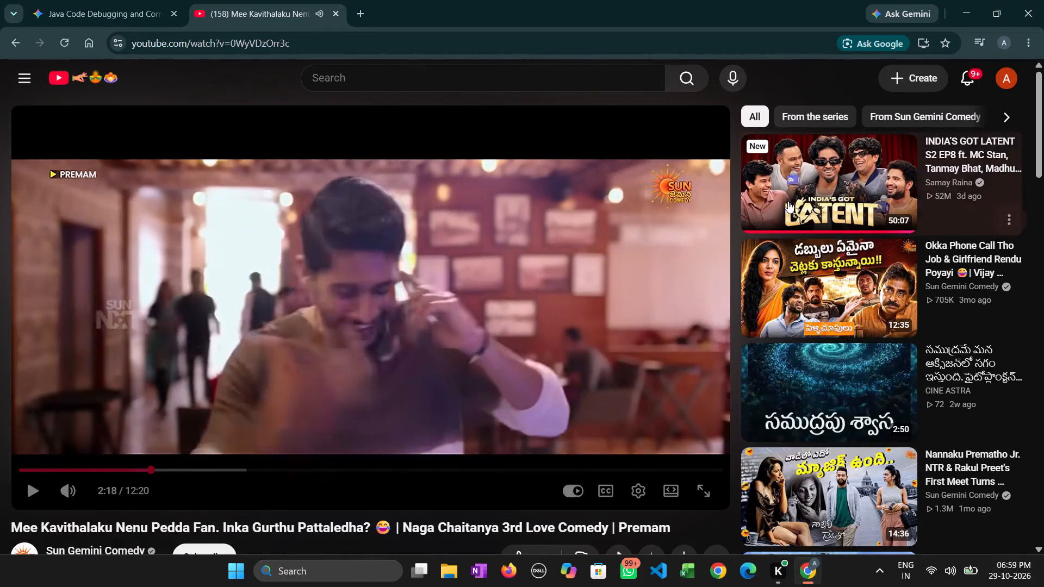
pyautogui.click(1008, 28)
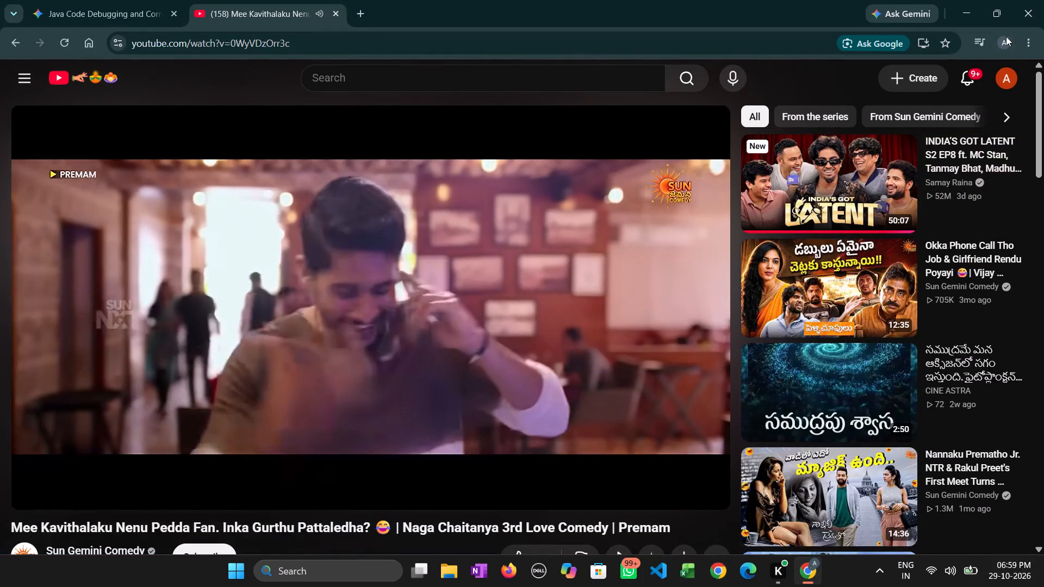
# Switch to the first listed vitapstudent.ac.in student profile in a new browser window.
pyautogui.click(1006, 37)
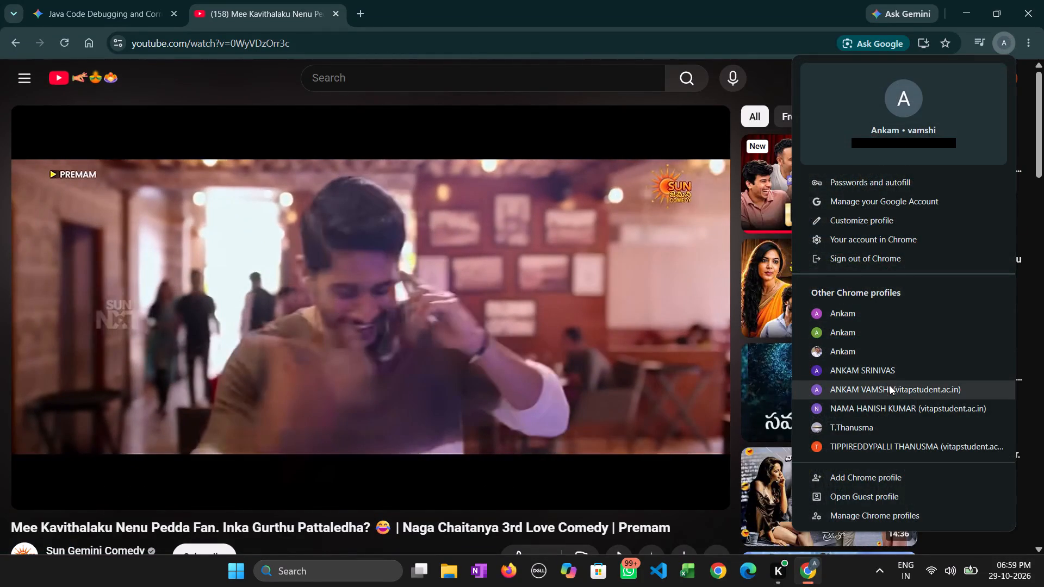
pyautogui.click(889, 385)
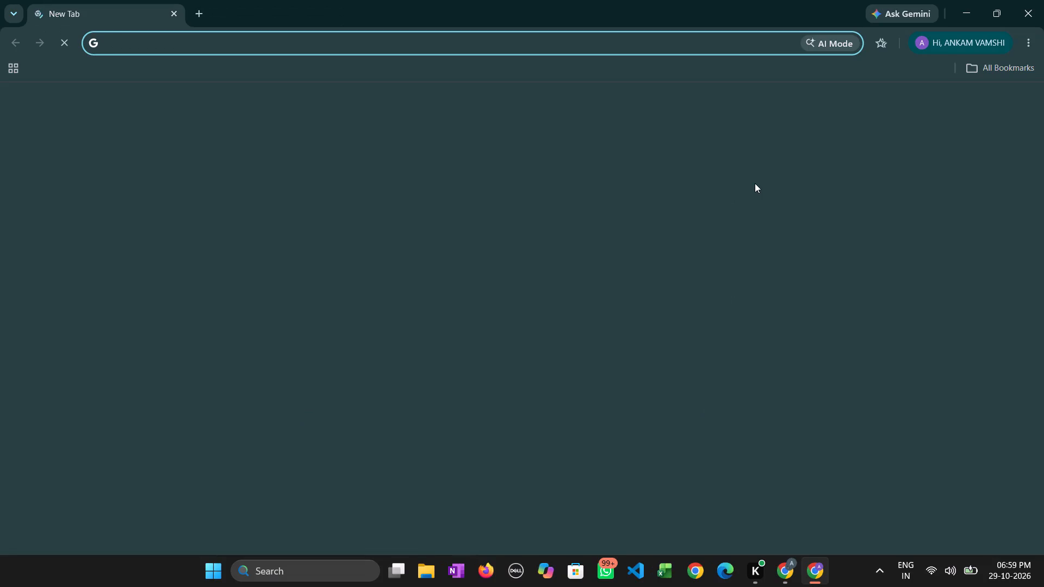
pyautogui.click(958, 39)
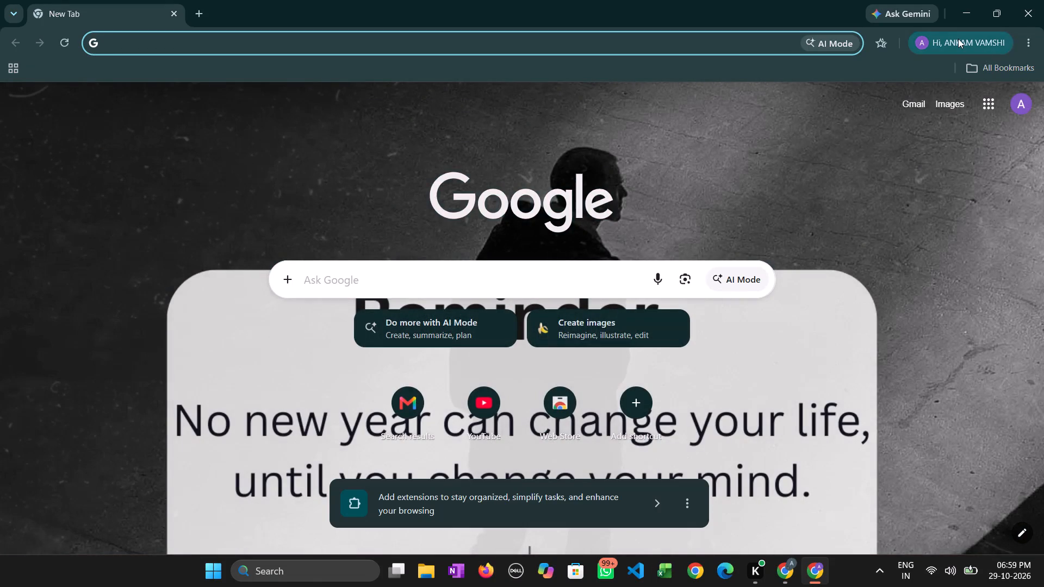
pyautogui.click(776, 117)
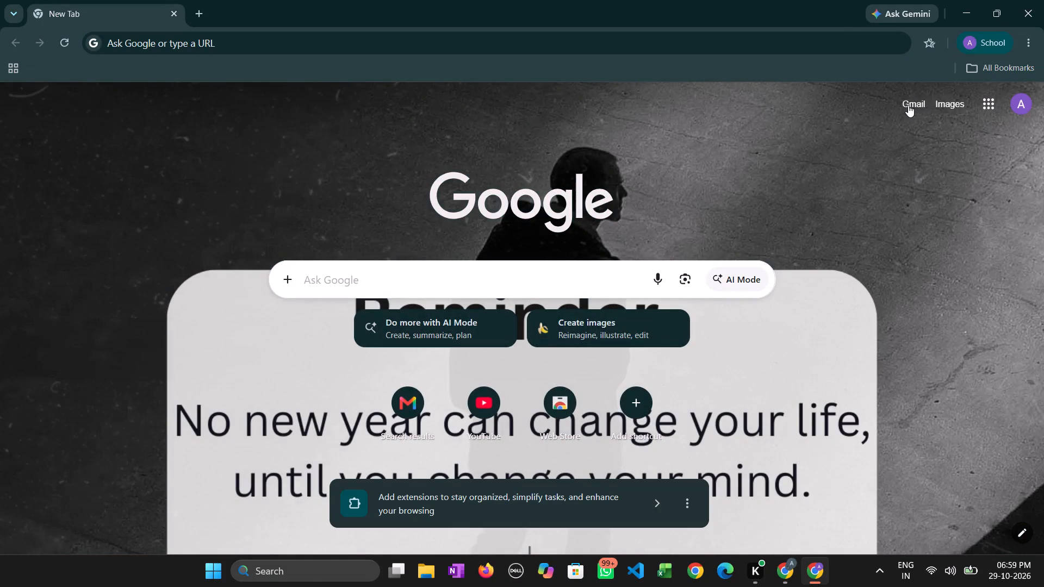
# Open Gmail for the student profile.
pyautogui.click(908, 105)
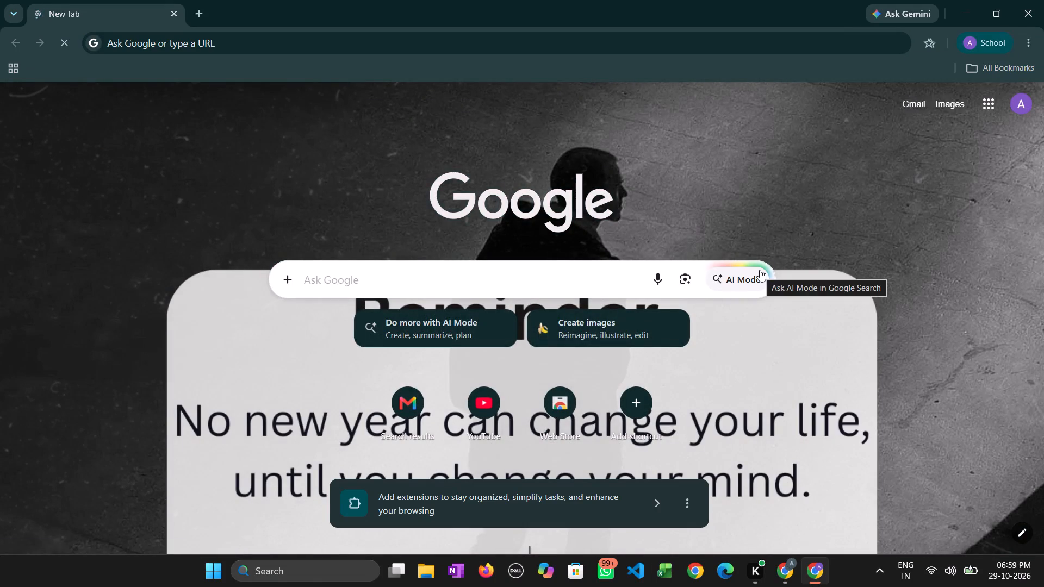
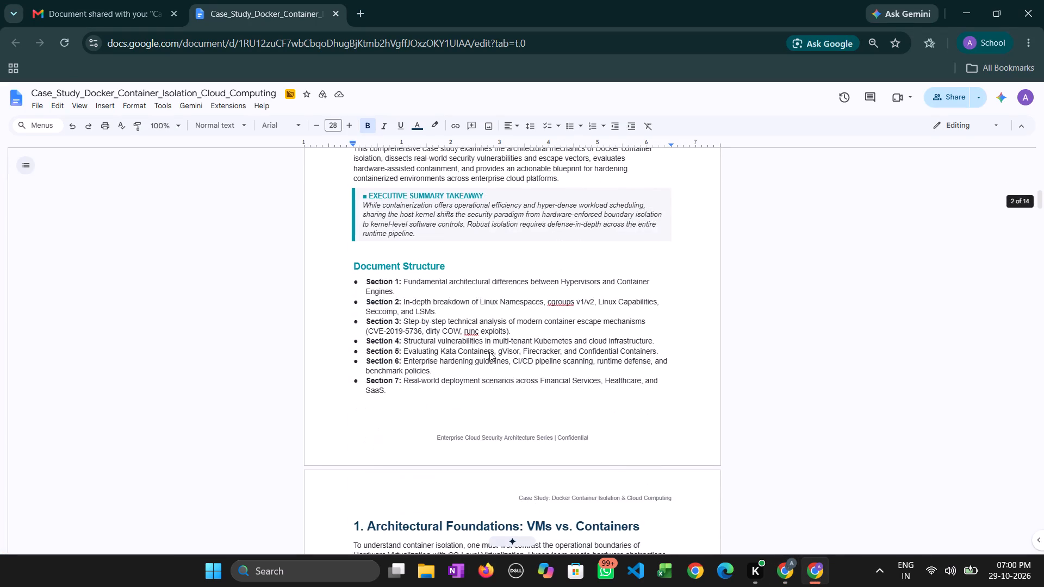
# Delete Phases 4 and 3 and the Phase 2 text after "policies" from the Strategic Security Roadmap Checklist near the document's end.
pyautogui.scroll(-4, 489, 352)
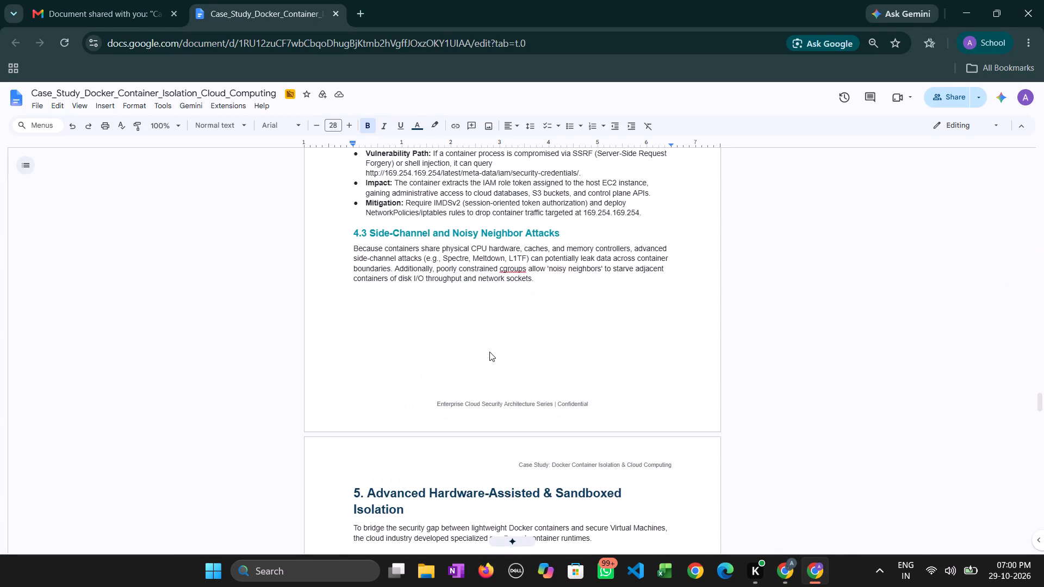
pyautogui.scroll(-3, 489, 352)
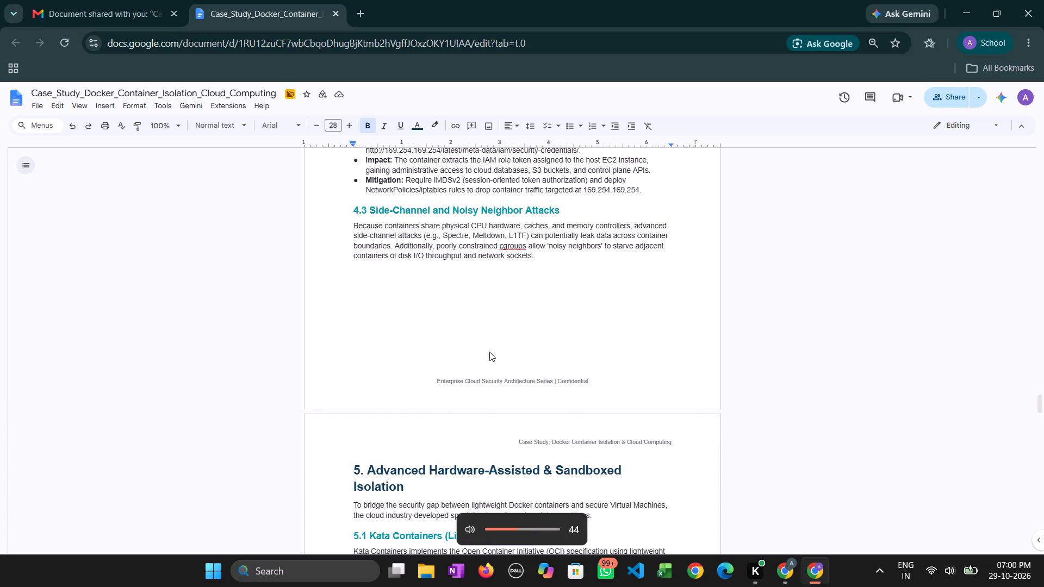
pyautogui.scroll(-5, 489, 352)
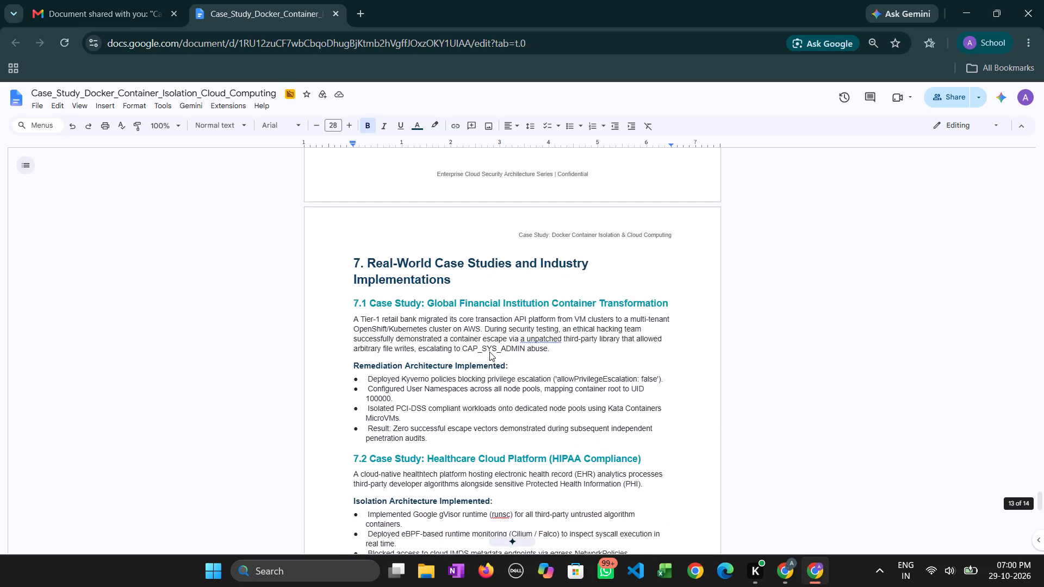
pyautogui.scroll(-1, 489, 352)
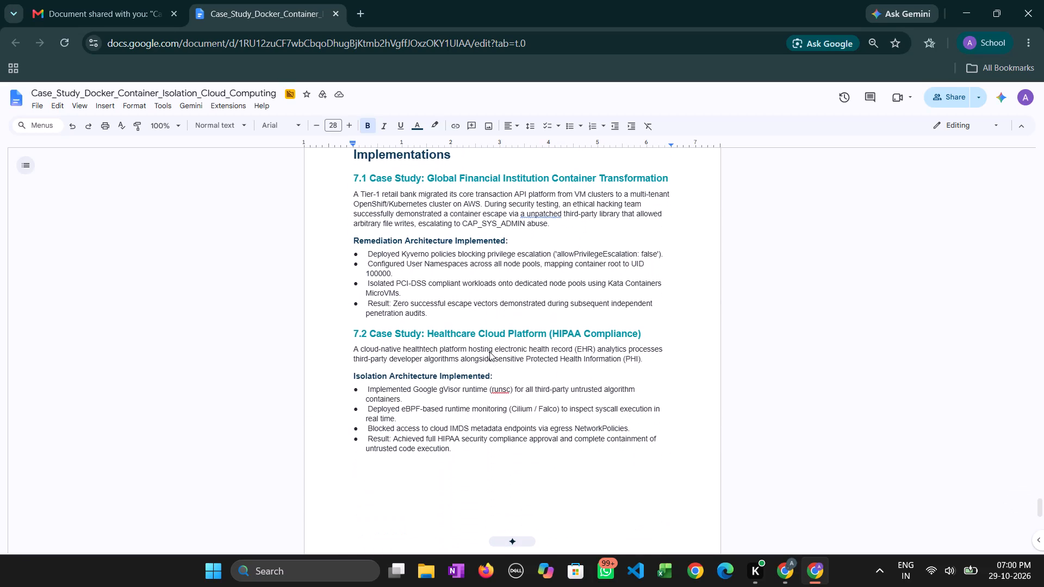
pyautogui.scroll(-3, 489, 352)
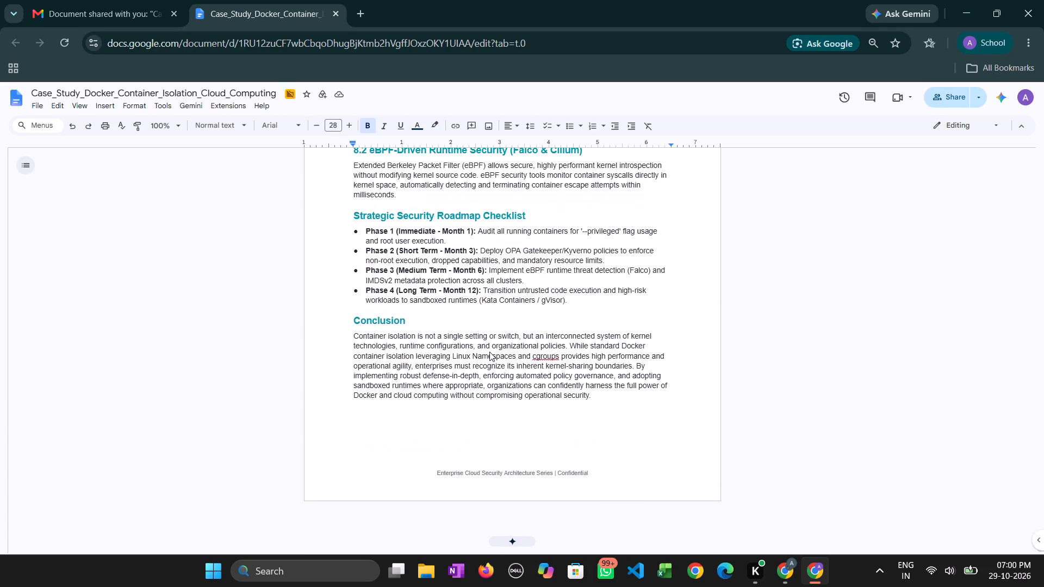
pyautogui.click(582, 303)
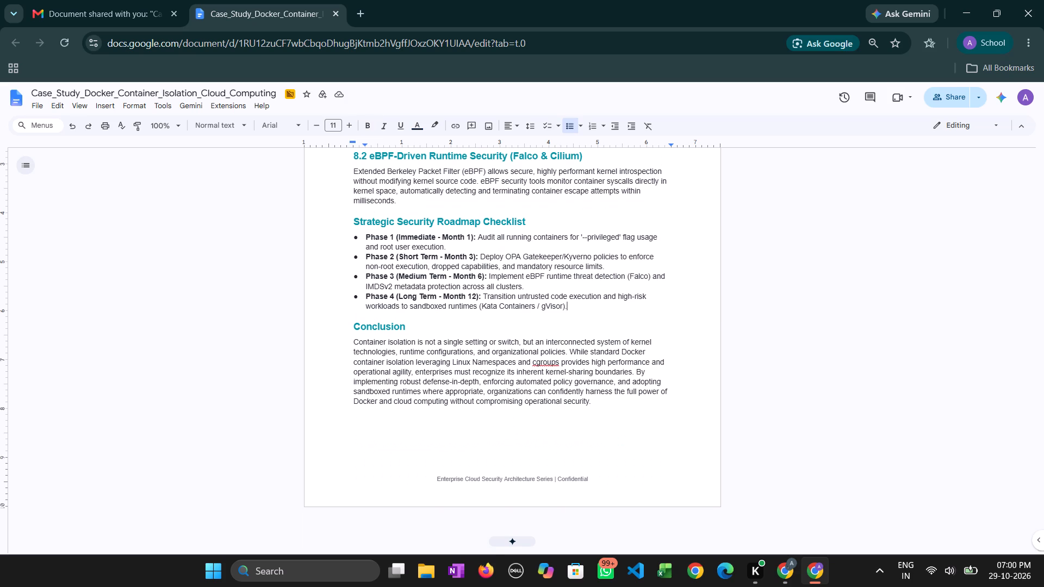
pyautogui.press('BackSpace')
pyautogui.press('BackSpace')
pyautogui.press('BackSpace')
pyautogui.press('BackSpace')
pyautogui.press('BackSpace')
pyautogui.press('BackSpace')
pyautogui.press('BackSpace')
pyautogui.press('BackSpace')
pyautogui.press('BackSpace')
pyautogui.press('BackSpace')
pyautogui.press('BackSpace')
pyautogui.press('BackSpace')
pyautogui.press('BackSpace')
pyautogui.press('BackSpace')
pyautogui.press('BackSpace')
pyautogui.press('BackSpace')
pyautogui.press('BackSpace')
pyautogui.press('BackSpace')
pyautogui.press('BackSpace')
pyautogui.press('BackSpace')
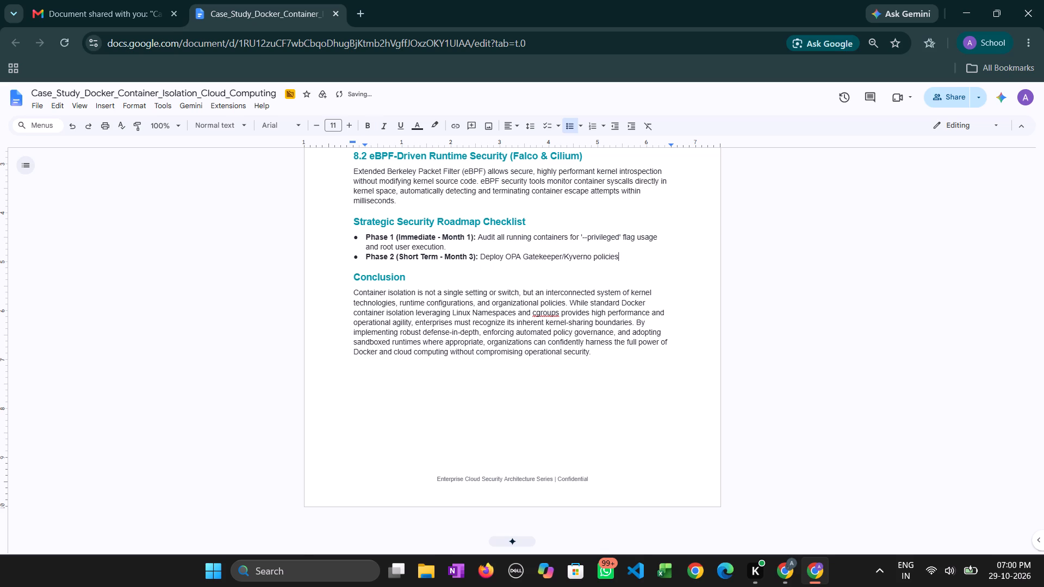
# Delete all of Section 8, from its heading through the Phase 2 checklist item, including the leftover bullet above the Conclusion.
pyautogui.scroll(2, 582, 303)
pyautogui.scroll(-1, 582, 303)
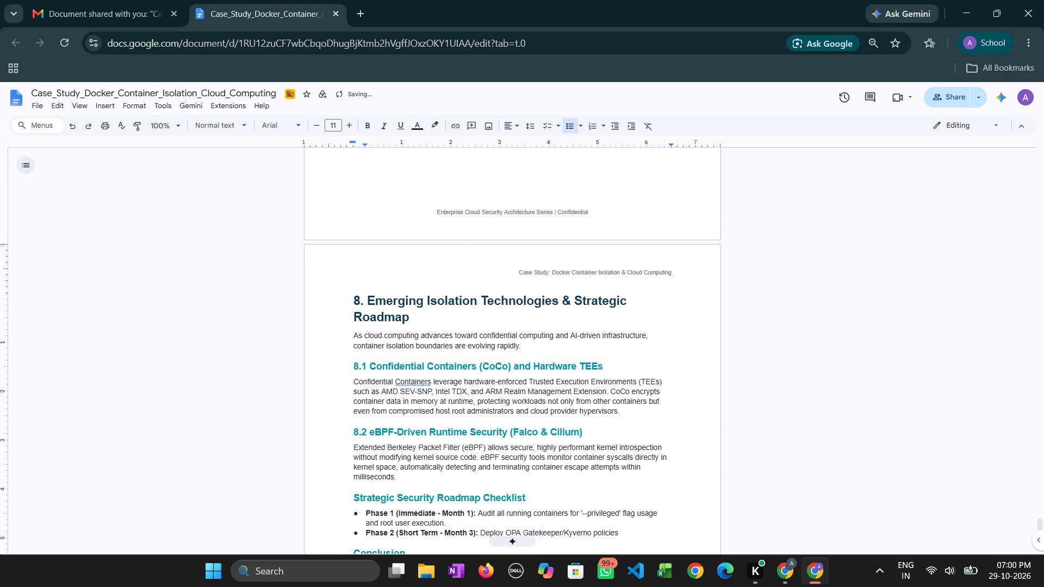
pyautogui.moveTo(349, 296); pyautogui.dragTo(363, 316)
pyautogui.moveTo(363, 316); pyautogui.dragTo(546, 445)
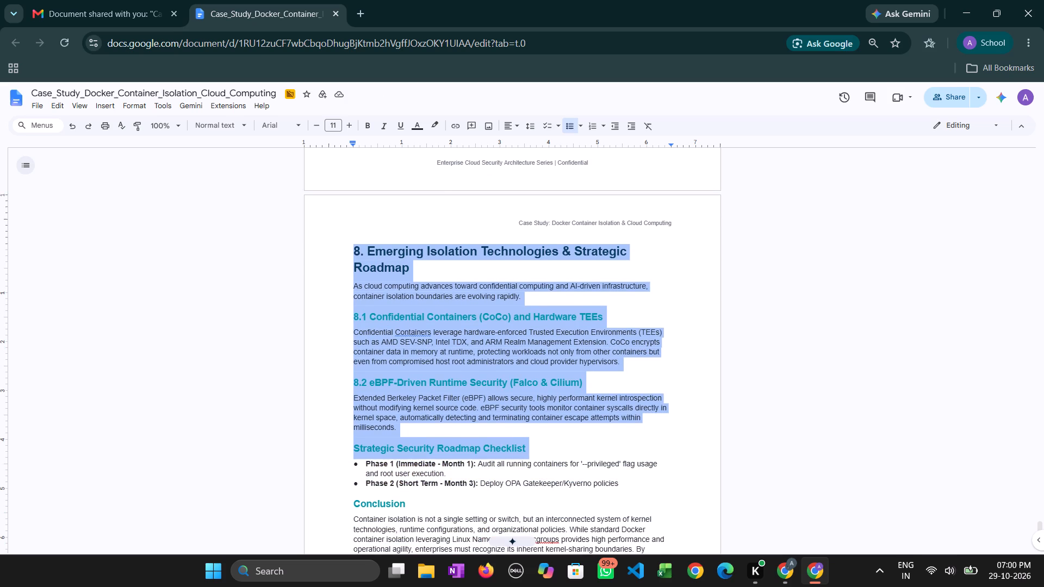
pyautogui.moveTo(546, 445); pyautogui.dragTo(617, 473)
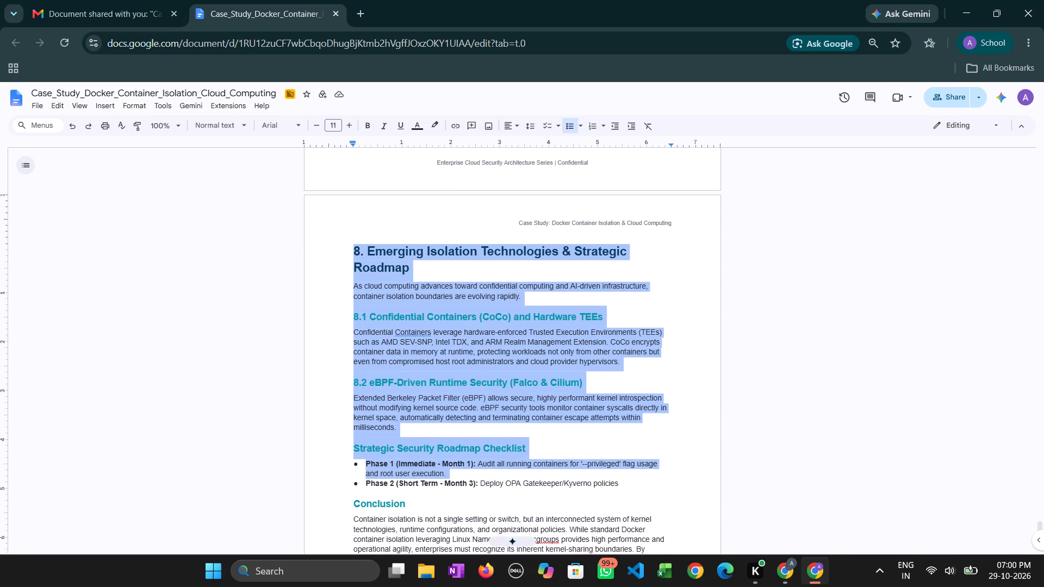
pyautogui.moveTo(617, 473); pyautogui.dragTo(619, 480)
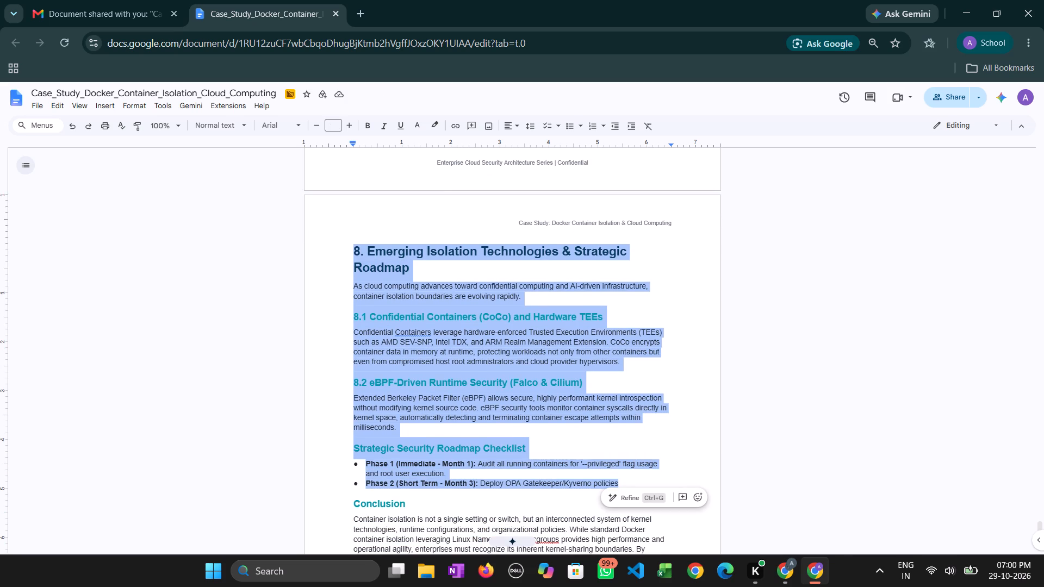
pyautogui.press('BackSpace')
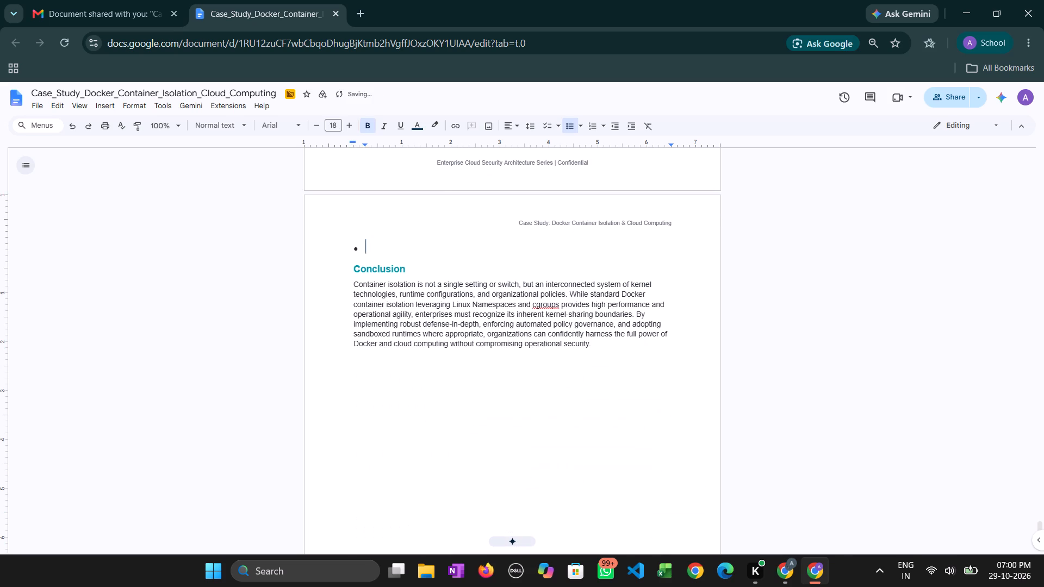
pyautogui.press('BackSpace')
# Remove the page break and blank line above the Conclusion heading so it directly follows Section 7.2's last bullet.
pyautogui.scroll(2, 619, 480)
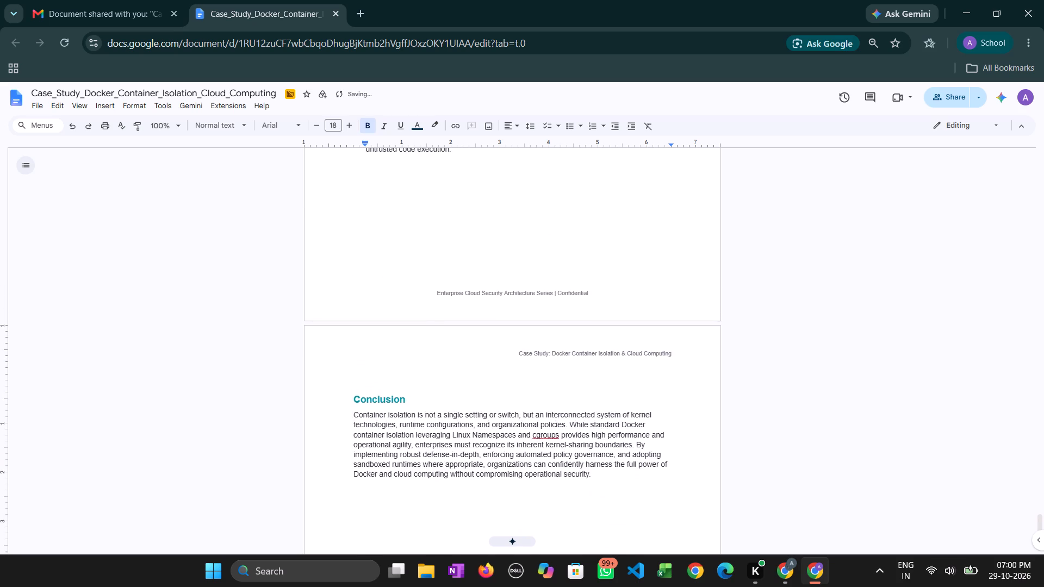
pyautogui.scroll(1, 619, 480)
pyautogui.scroll(-1, 619, 480)
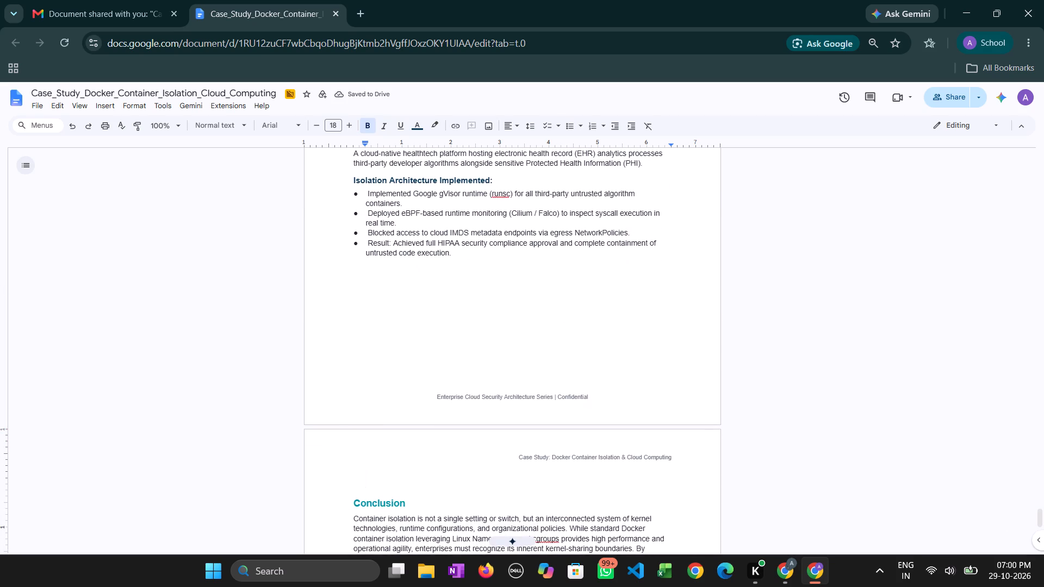
pyautogui.press('BackSpace')
pyautogui.press('BackSpace')
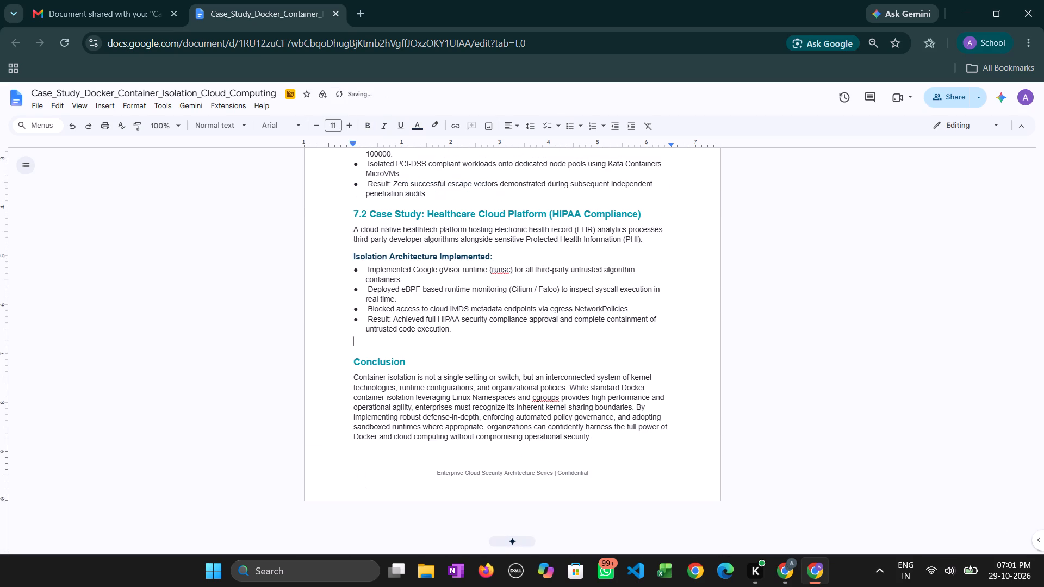
pyautogui.click(351, 366)
pyautogui.press('BackSpace')
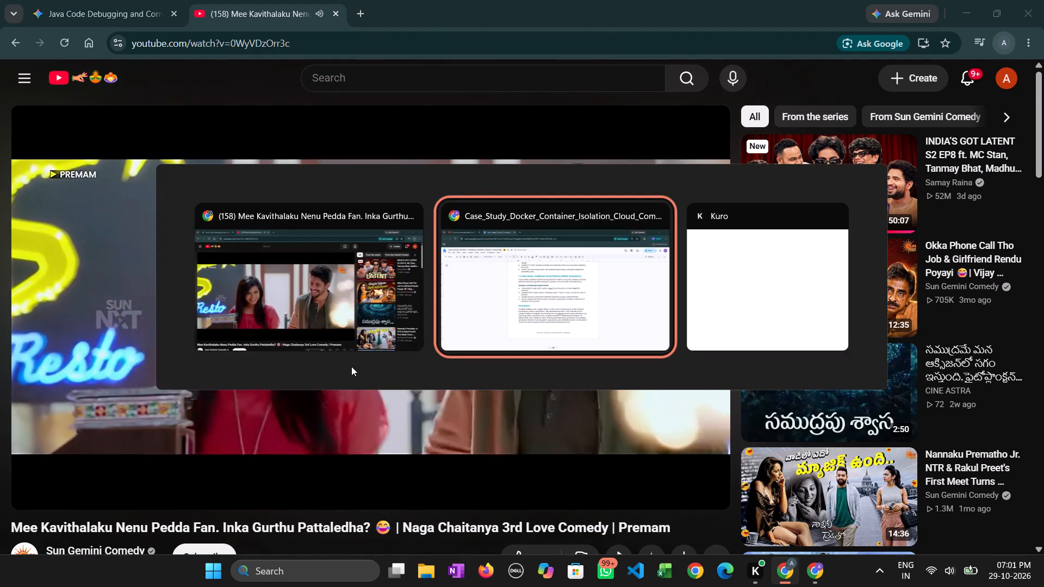
# Back in the case study document, remove the page break before the Section 6 heading so it follows Table 5.1.
pyautogui.scroll(1, 455, 322)
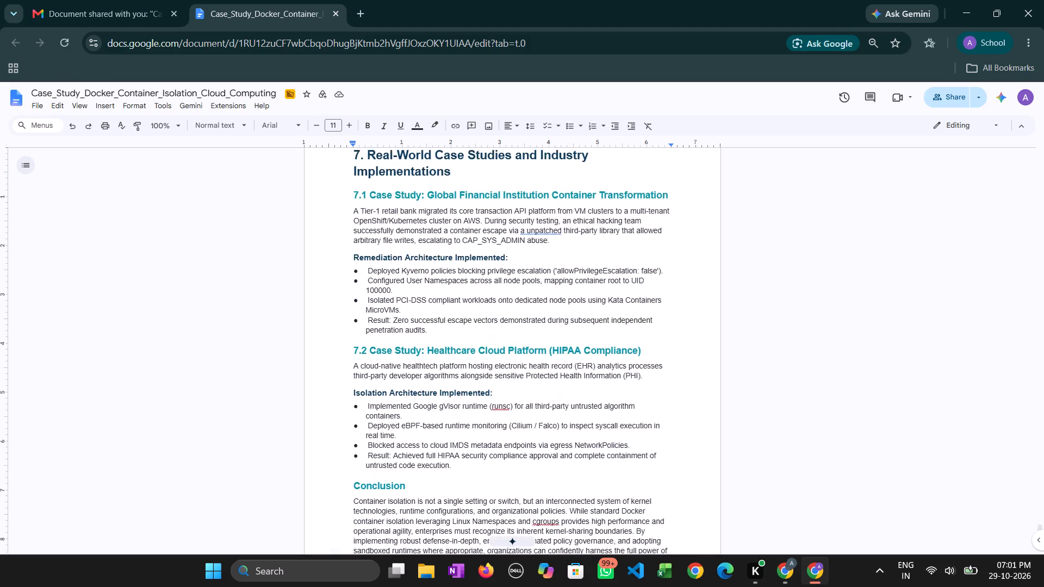
pyautogui.scroll(2, 455, 322)
pyautogui.scroll(-1, 455, 322)
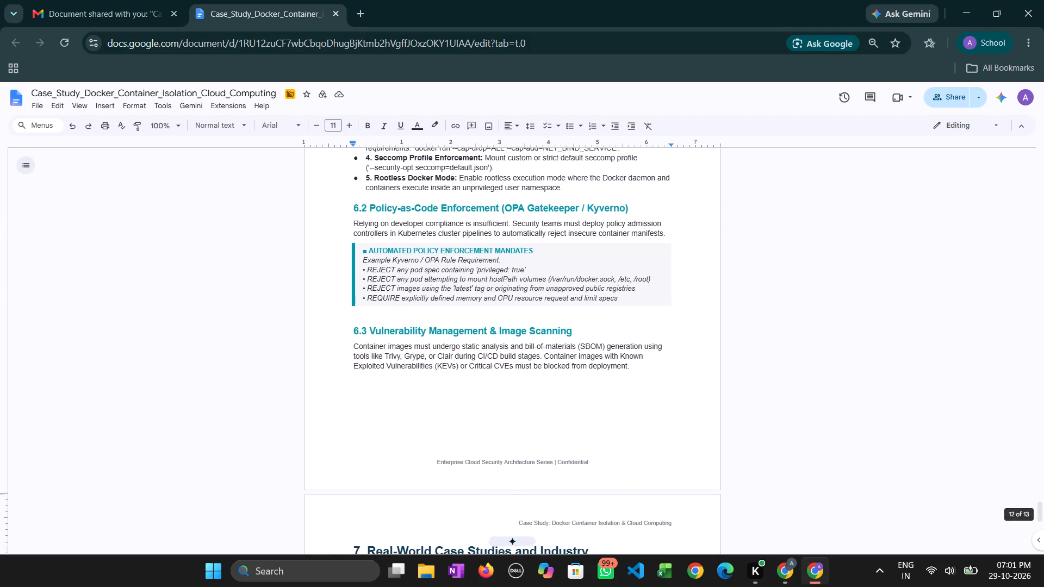
pyautogui.scroll(-1, 455, 322)
pyautogui.scroll(5, 455, 322)
pyautogui.scroll(-1, 455, 322)
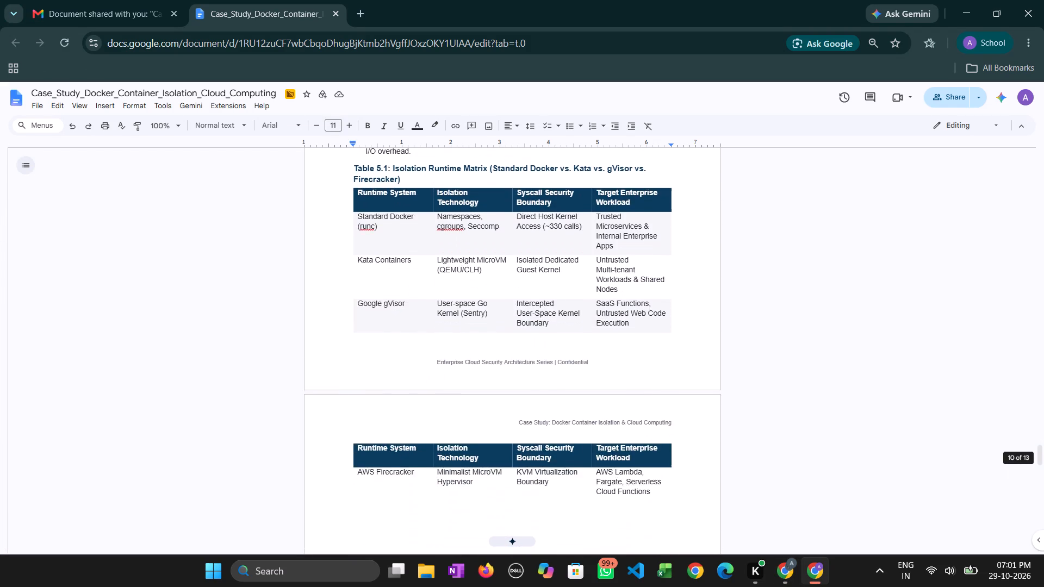
pyautogui.scroll(-5, 455, 322)
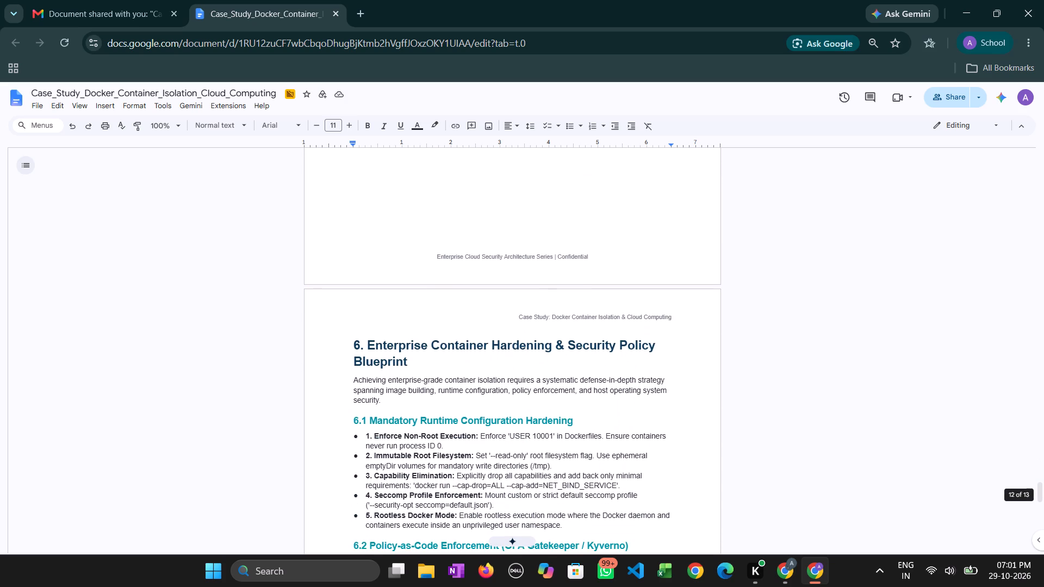
pyautogui.click(350, 341)
pyautogui.press('BackSpace')
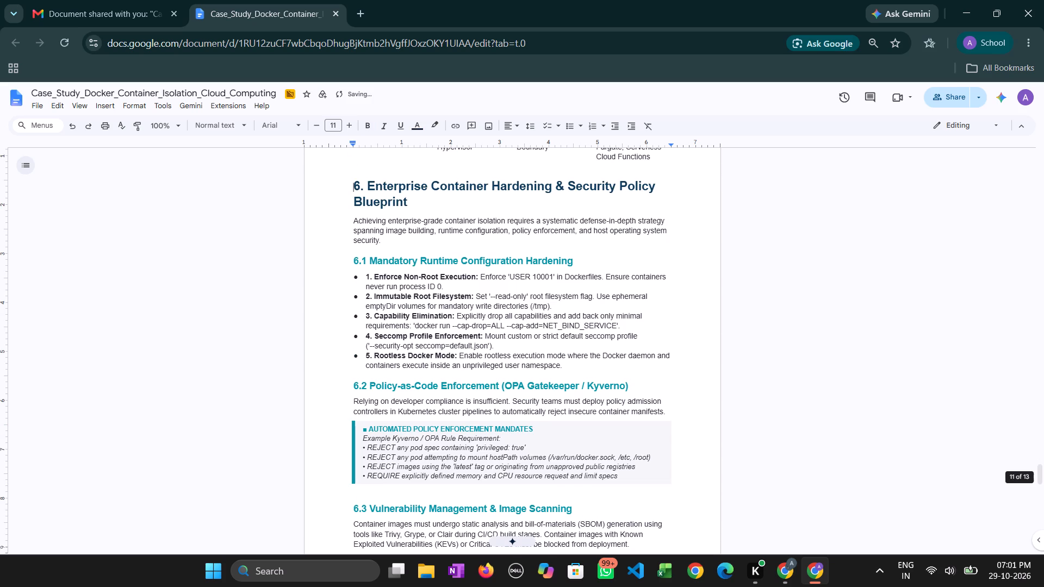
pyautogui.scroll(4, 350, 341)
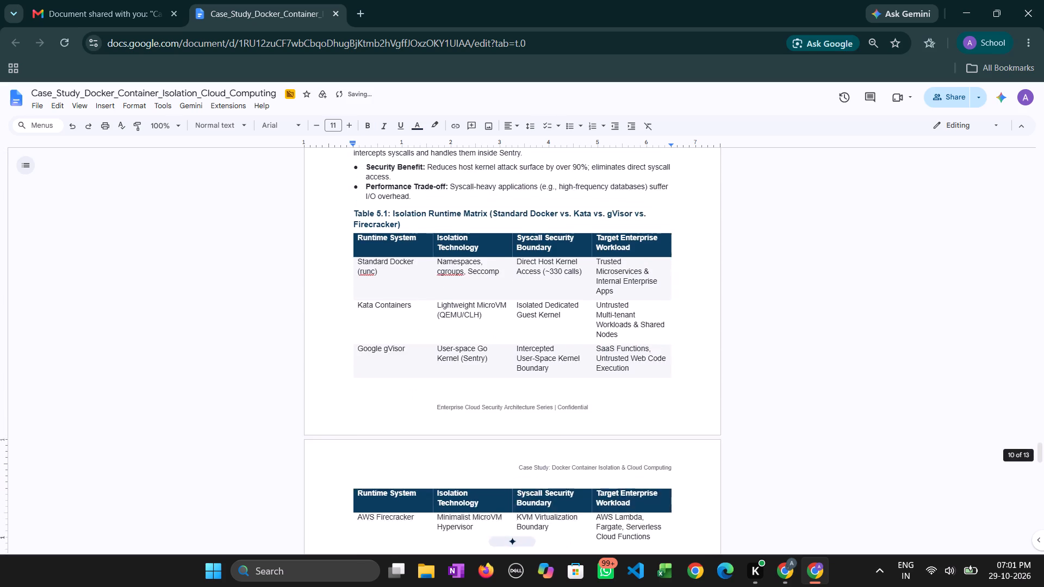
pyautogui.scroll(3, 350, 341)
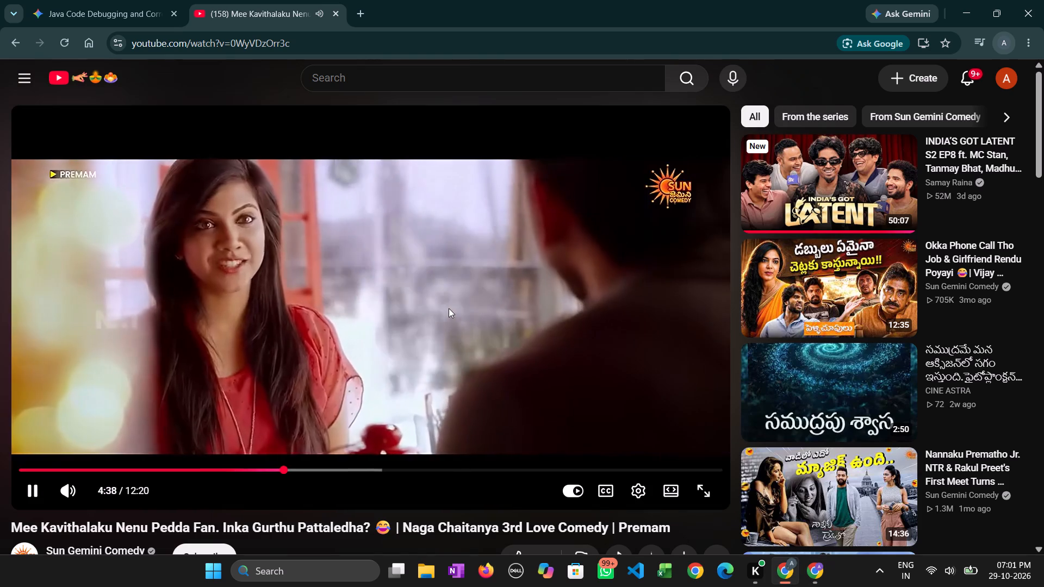
# Switch to the YouTube window and skip the Premam comedy video back a few seconds.
pyautogui.press('Left')
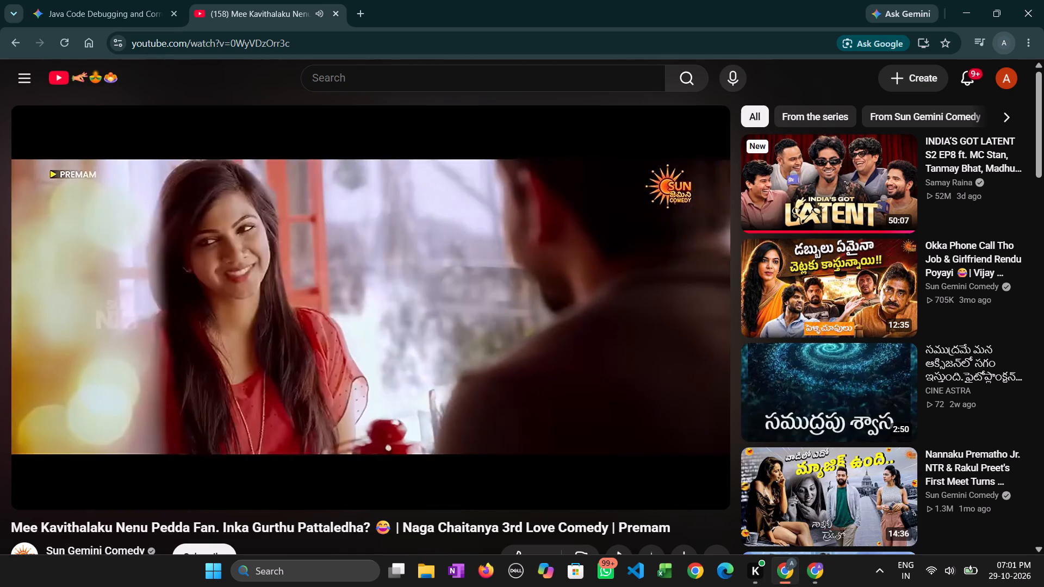
# Return to the case study document and remove the page break before the Section 4 heading so it follows Table 3.1.
pyautogui.scroll(2, 449, 308)
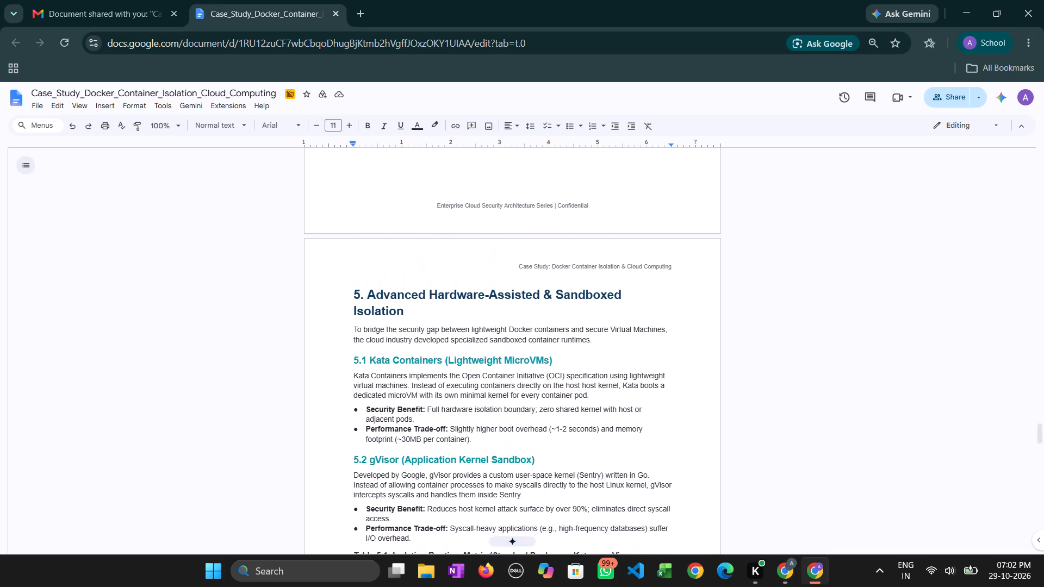
pyautogui.scroll(3, 449, 308)
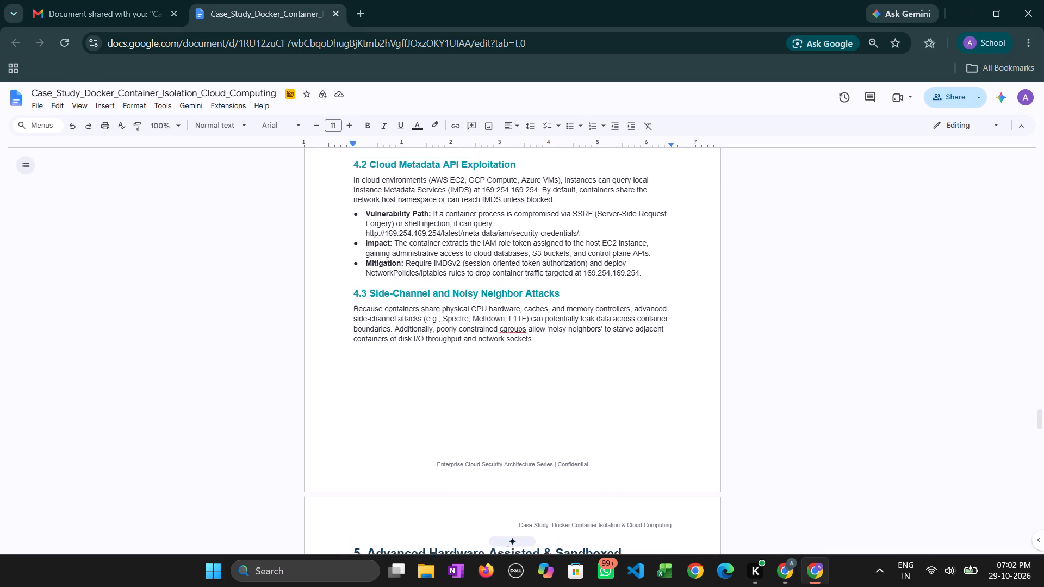
pyautogui.scroll(4, 449, 308)
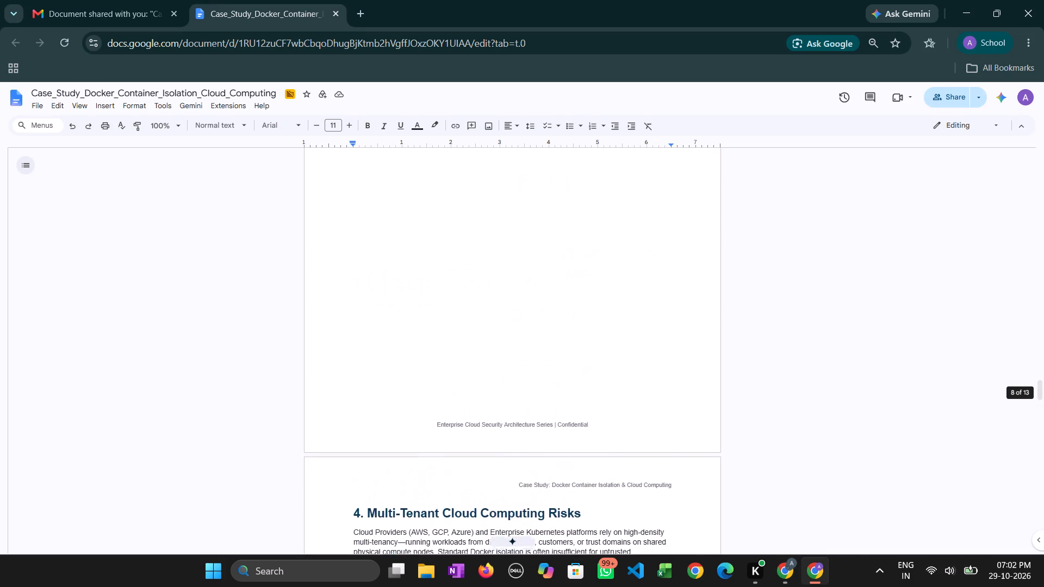
pyautogui.scroll(1, 449, 308)
pyautogui.scroll(-4, 449, 308)
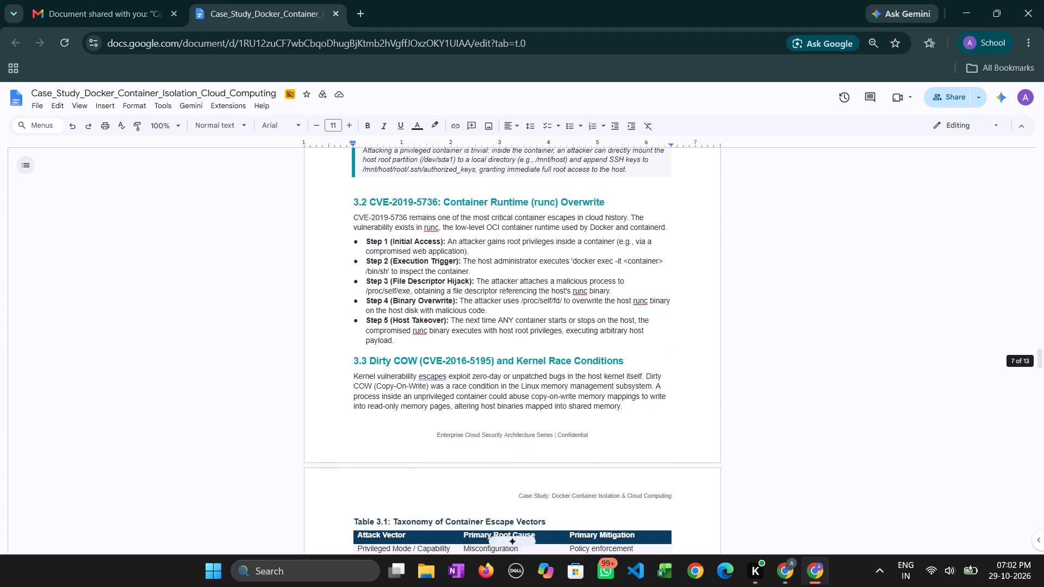
pyautogui.scroll(-4, 449, 308)
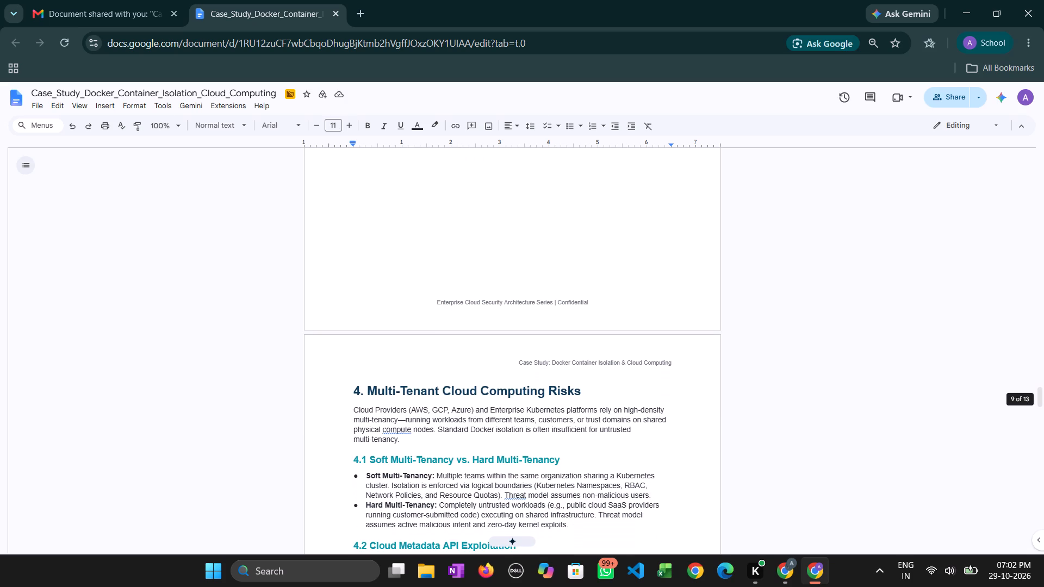
pyautogui.click(352, 389)
pyautogui.press('BackSpace')
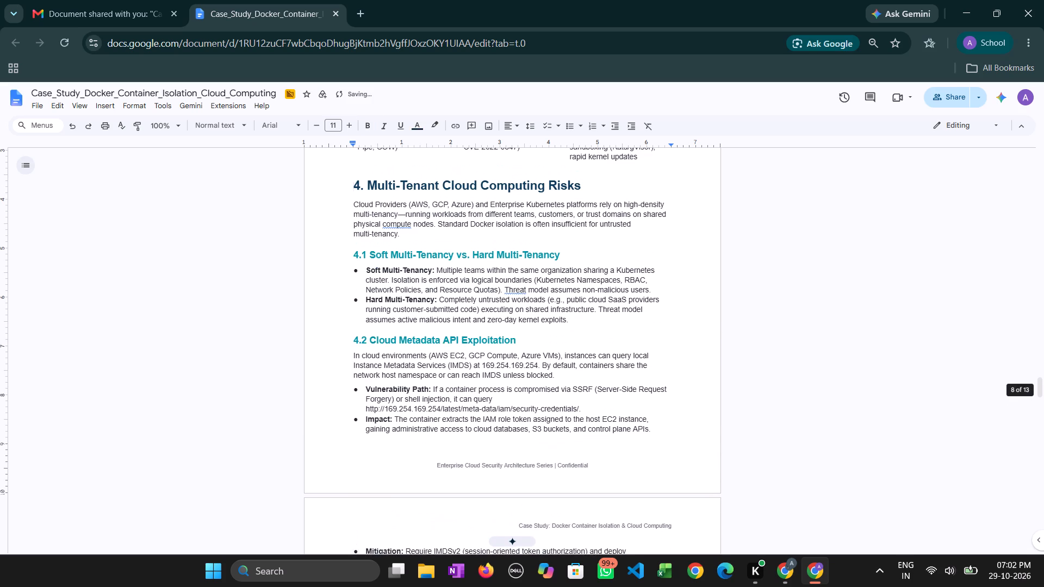
# Remove the page break before the Section 2 heading so it follows the paragraph about the foundational trade-off.
pyautogui.scroll(3, 352, 389)
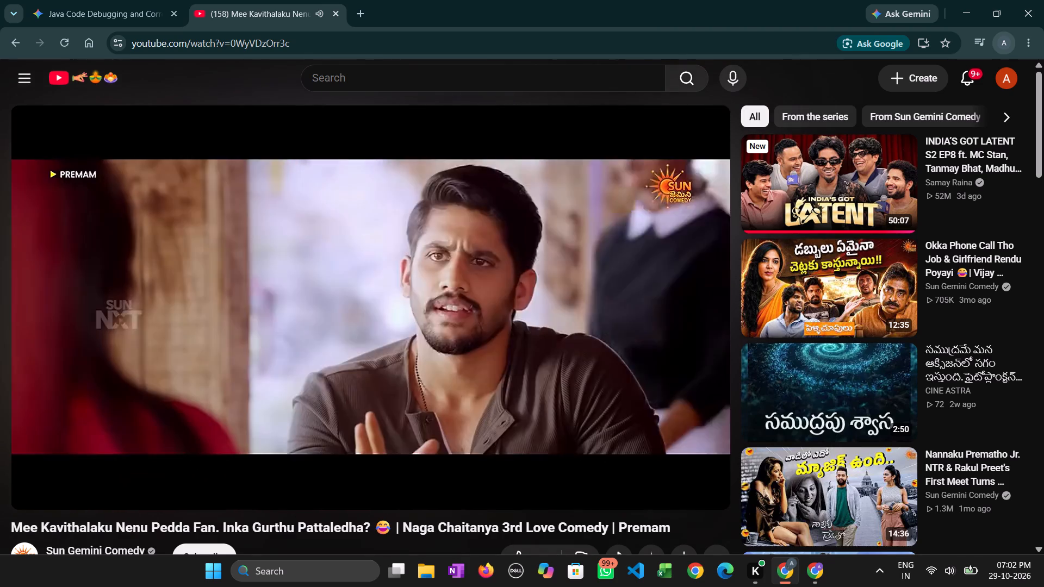
pyautogui.scroll(1, 408, 347)
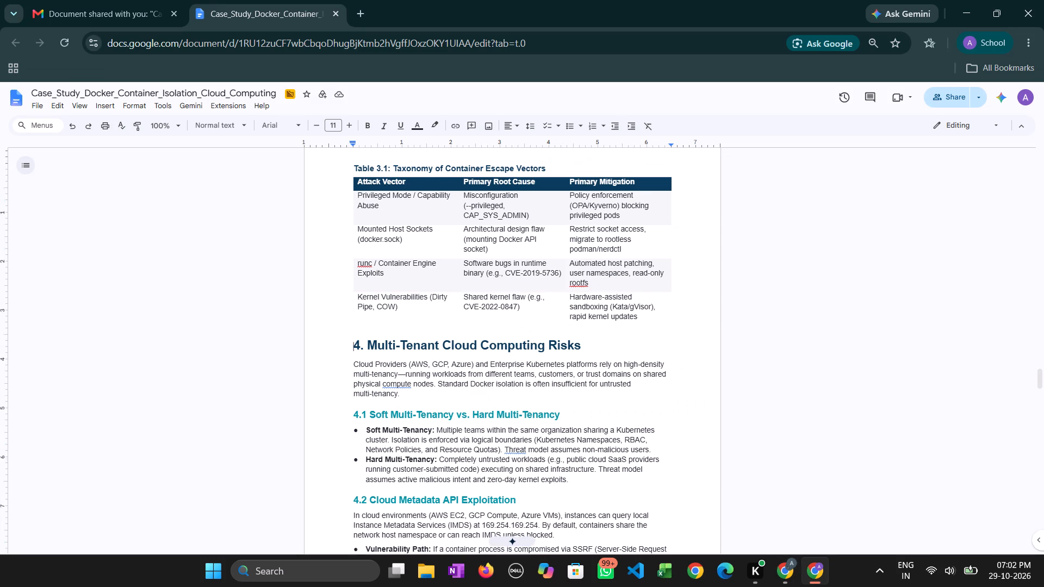
pyautogui.scroll(1, 408, 347)
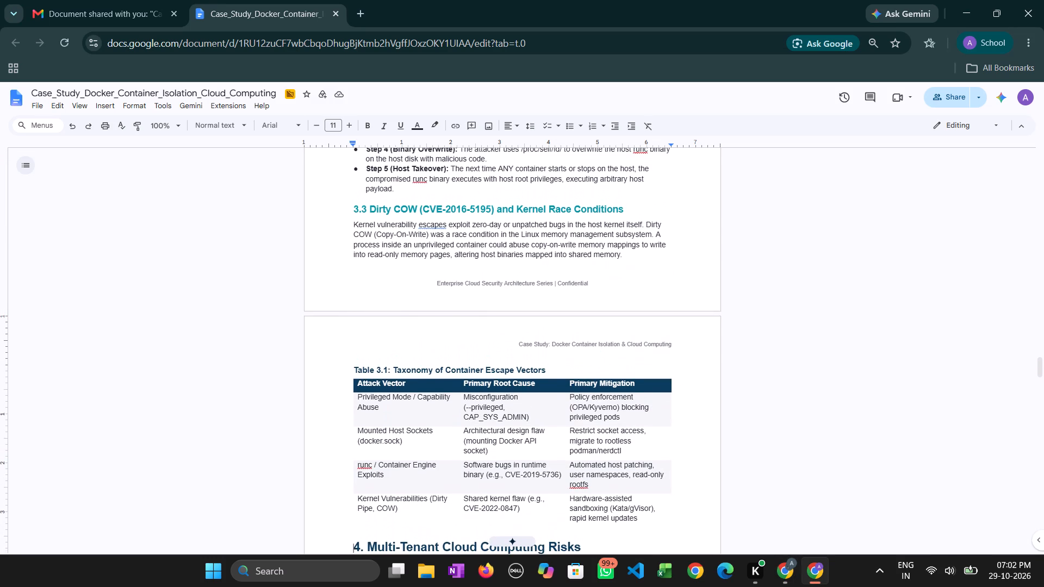
pyautogui.scroll(4, 408, 347)
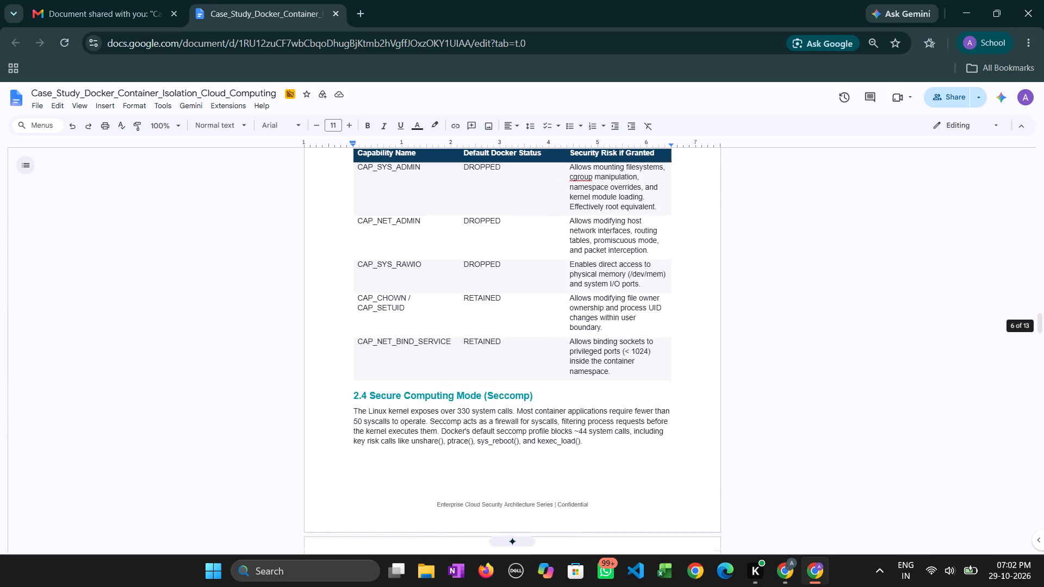
pyautogui.scroll(4, 408, 347)
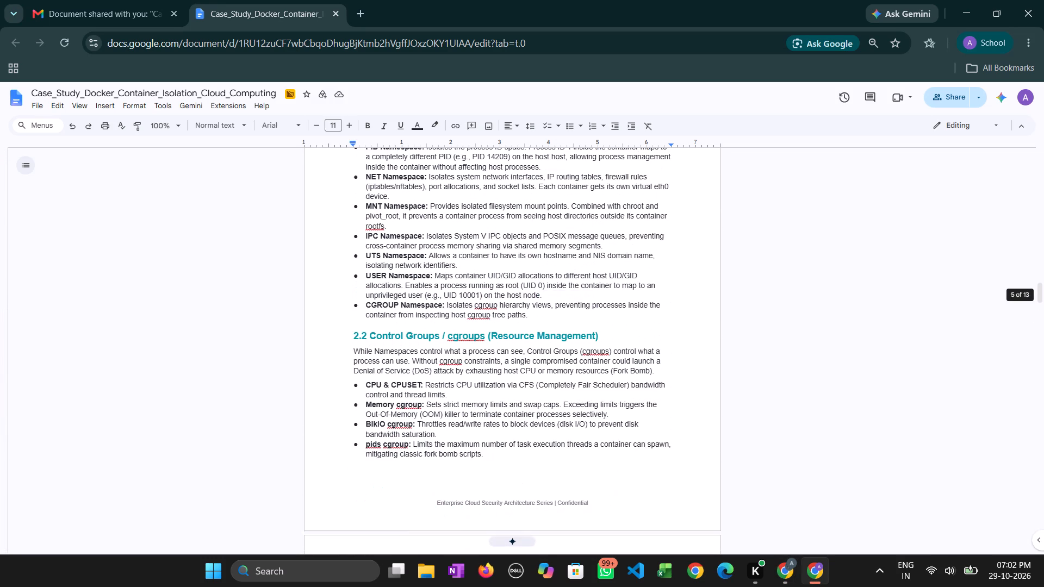
pyautogui.scroll(3, 408, 347)
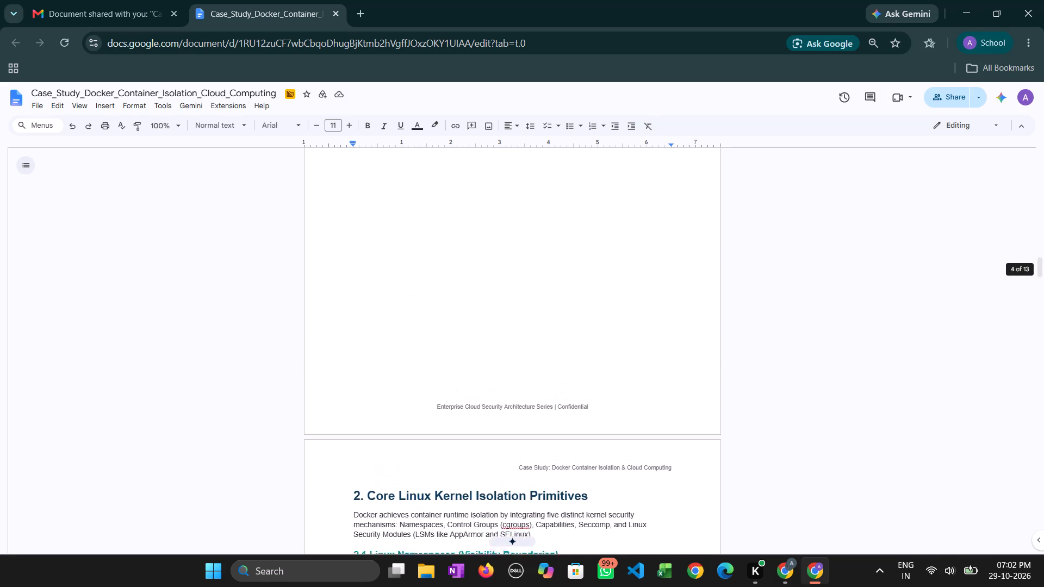
pyautogui.scroll(2, 408, 347)
pyautogui.scroll(-3, 408, 347)
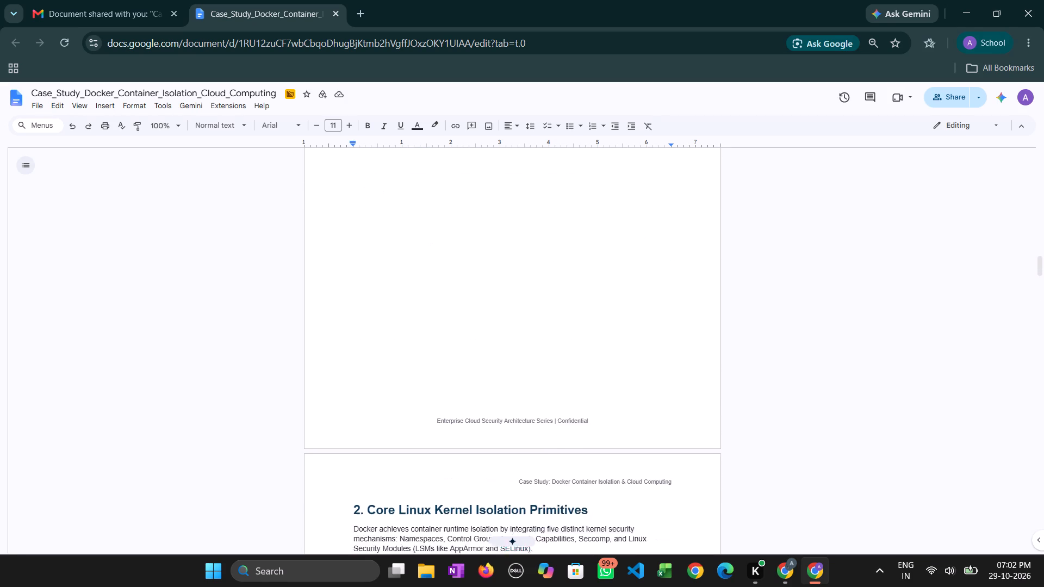
pyautogui.click(353, 453)
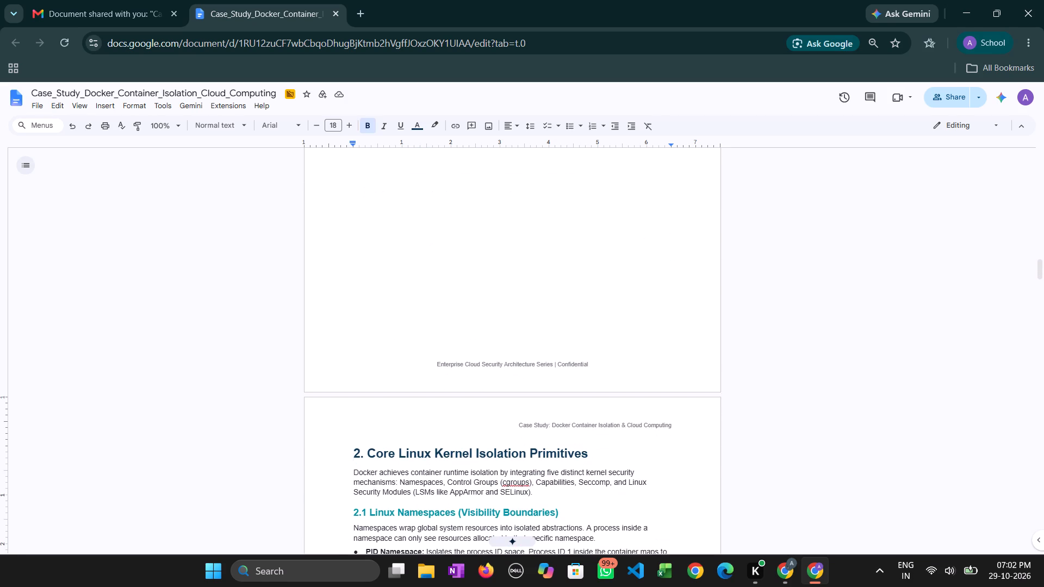
pyautogui.press('BackSpace')
# Look back through Section 1, the Executive Summary and the title page to check the layout.
pyautogui.scroll(3, 442, 395)
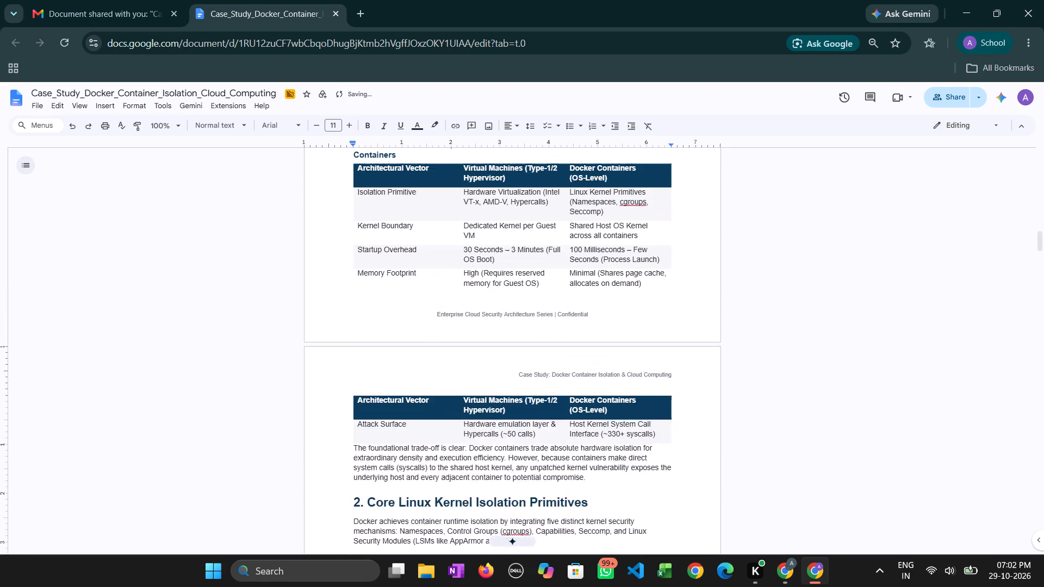
pyautogui.scroll(3, 442, 395)
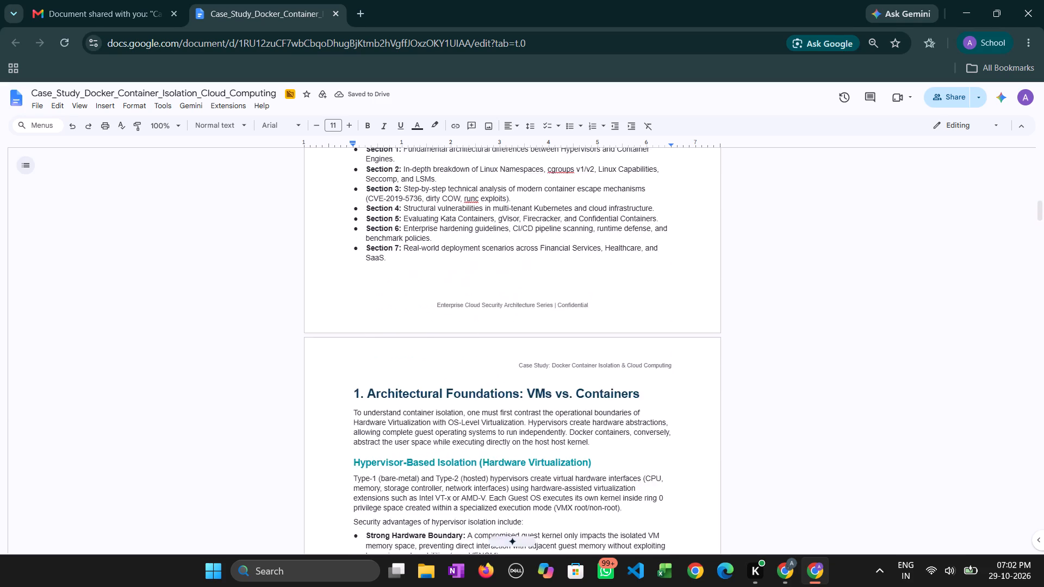
pyautogui.scroll(3, 442, 395)
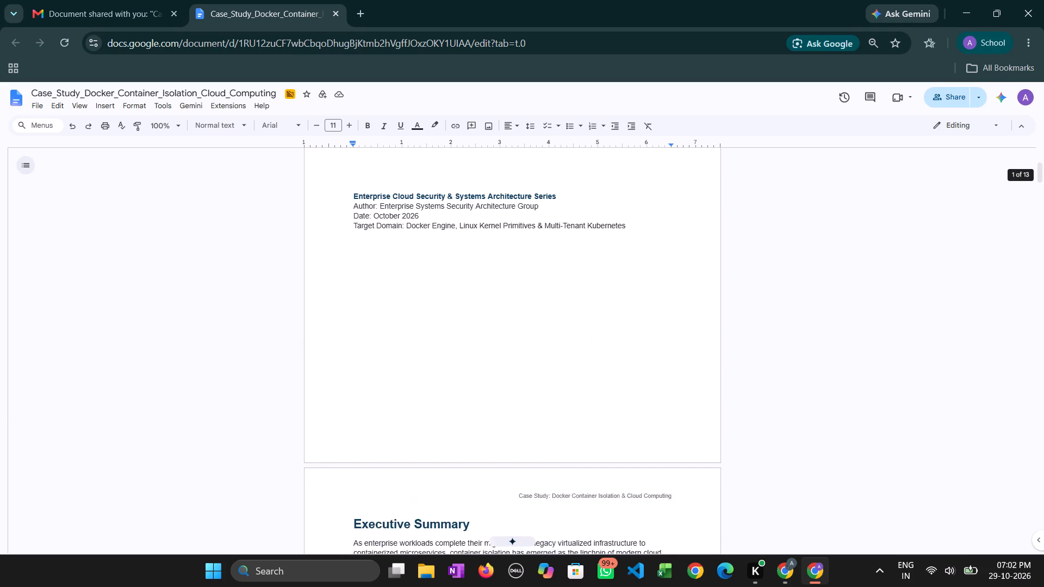
pyautogui.scroll(3, 442, 395)
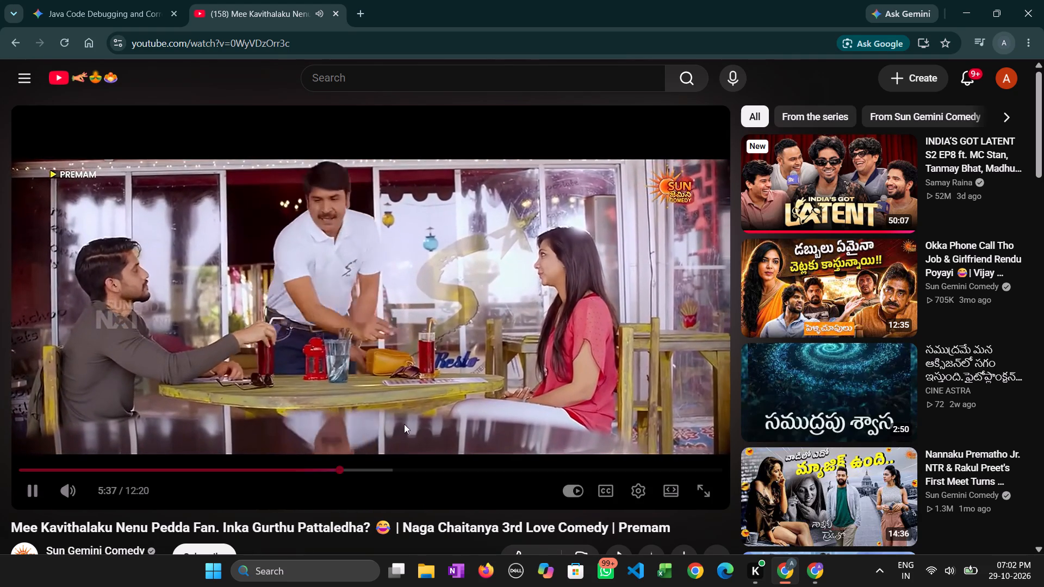
# Switch to the YouTube window, pause the Premam comedy video and go to the YouTube home page.
pyautogui.click(424, 333)
pyautogui.scroll(-4, 795, 290)
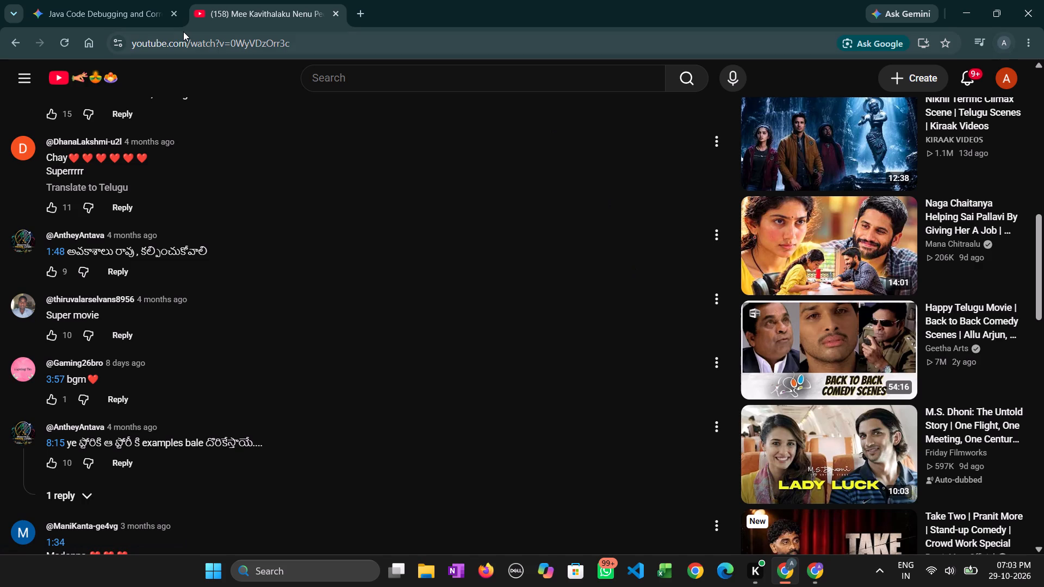
pyautogui.click(64, 89)
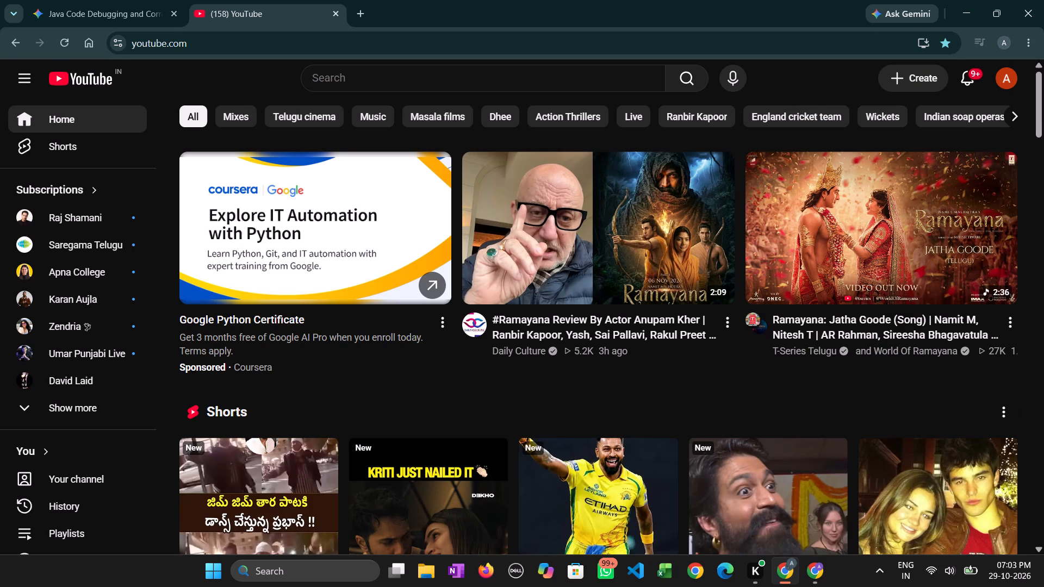
# Search YouTube for "hanuman chalisa" and play the T-Series Bhakti Sagar Shree Hanuman Chalisa video, skipping the ad.
pyautogui.click(445, 79)
pyautogui.press('h')
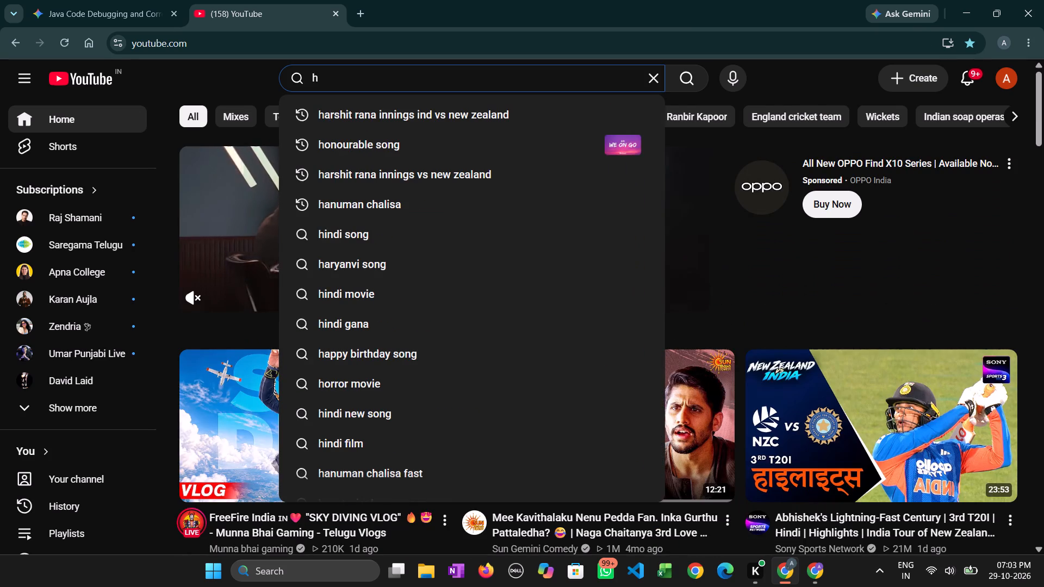
pyautogui.press('a')
pyautogui.write('nu')
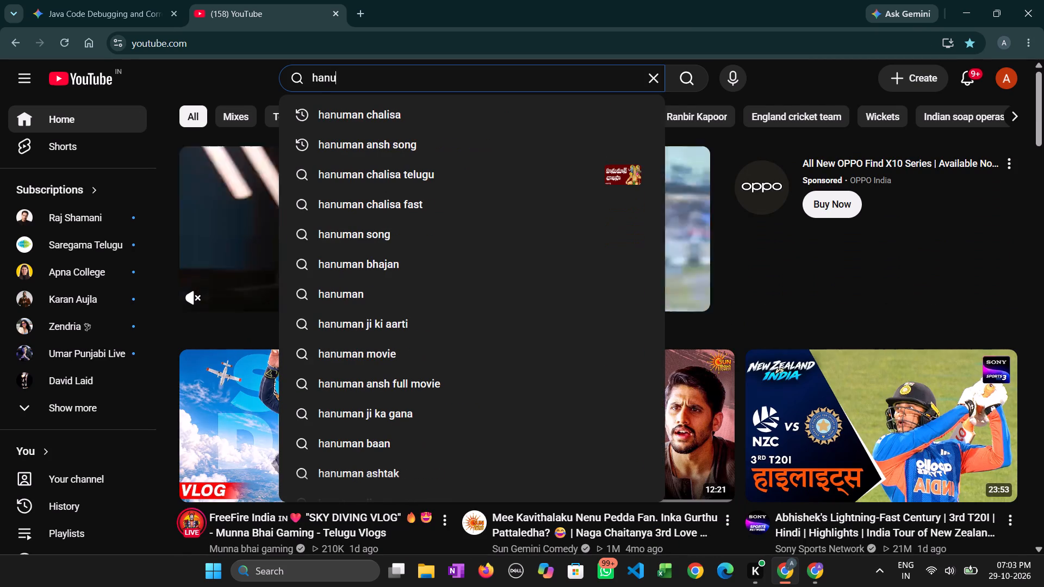
pyautogui.press('Down')
pyautogui.press('Return')
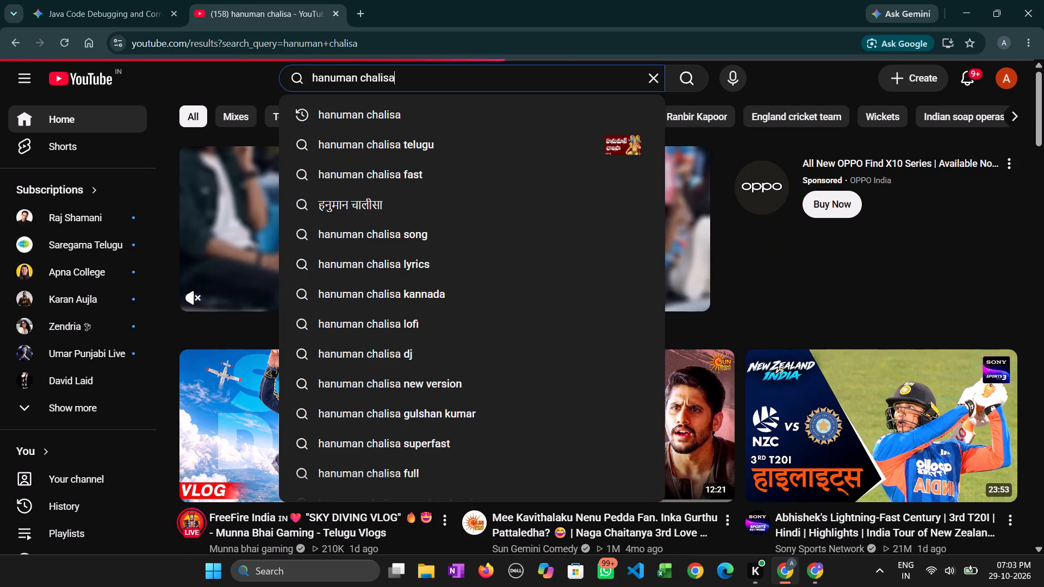
pyautogui.click(352, 228)
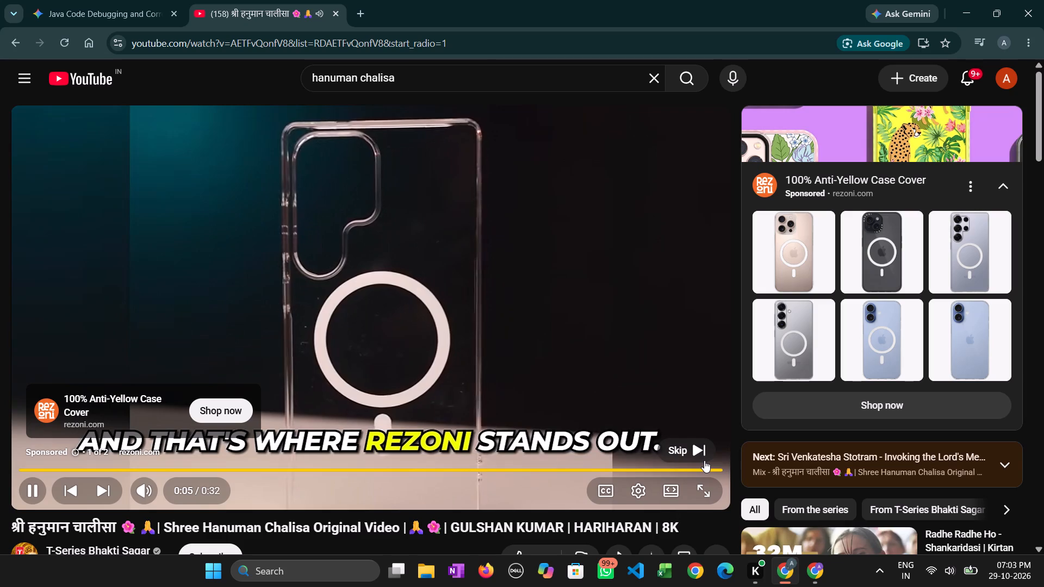
pyautogui.click(686, 447)
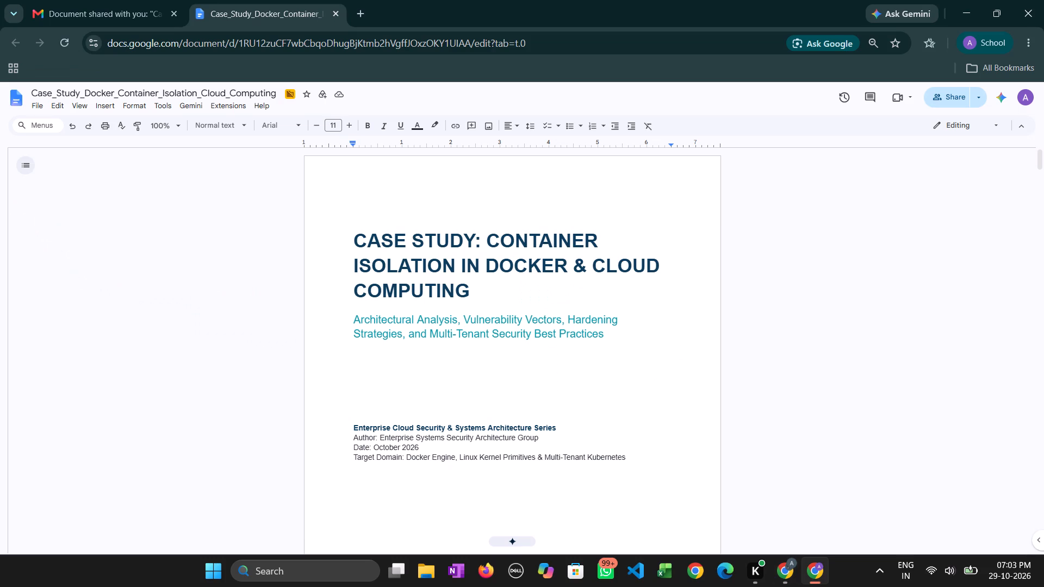
# Return to the case study document and add "VIT-AP UNIVERSITY" as its own line above the title.
pyautogui.click(418, 183)
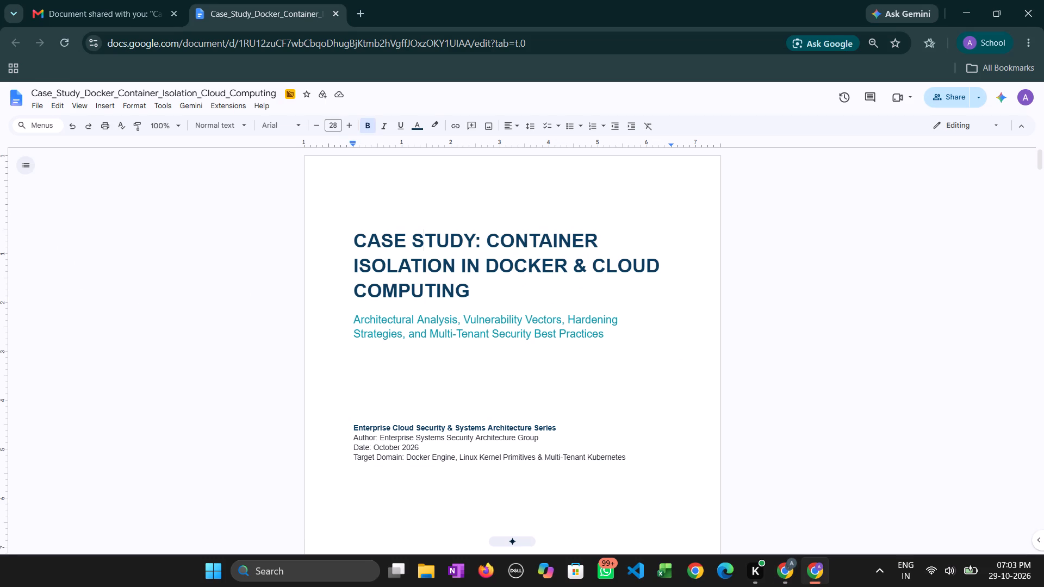
pyautogui.press('Left')
pyautogui.press('Left')
pyautogui.press('Left')
pyautogui.press('Left')
pyautogui.press('Left')
pyautogui.press('Left')
pyautogui.write('VIT')
pyautogui.hotkey('shift', '_')
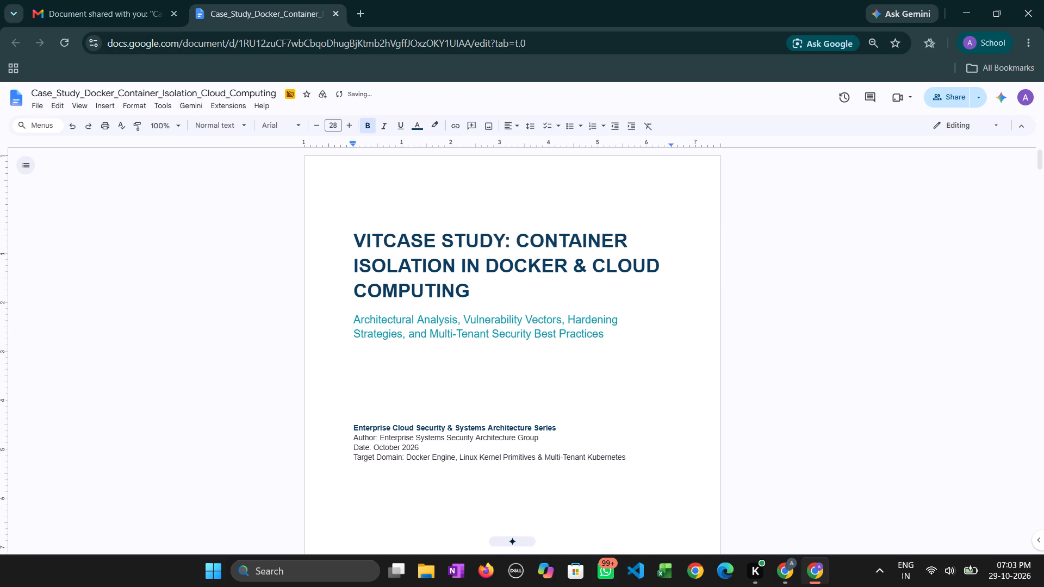
pyautogui.hotkey('shift', 'BackSpace')
pyautogui.press('-')
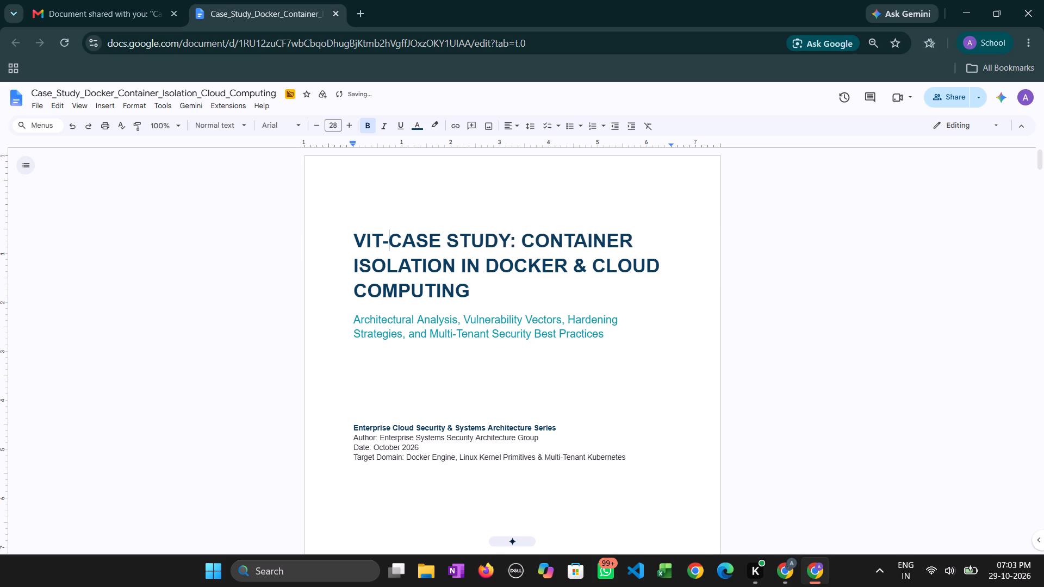
pyautogui.write('AP UNIVERS')
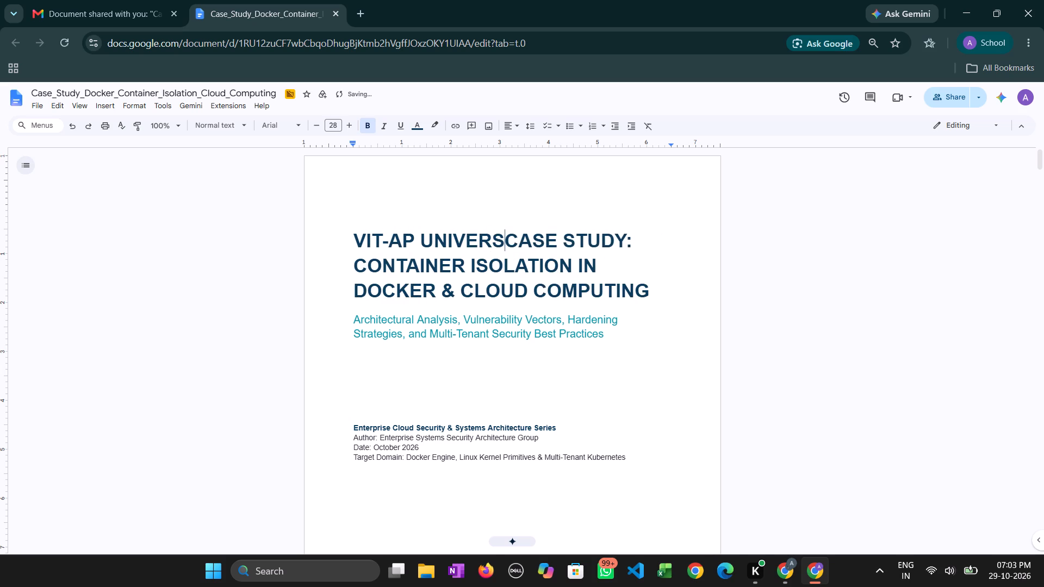
pyautogui.write('ITY')
pyautogui.press('Return')
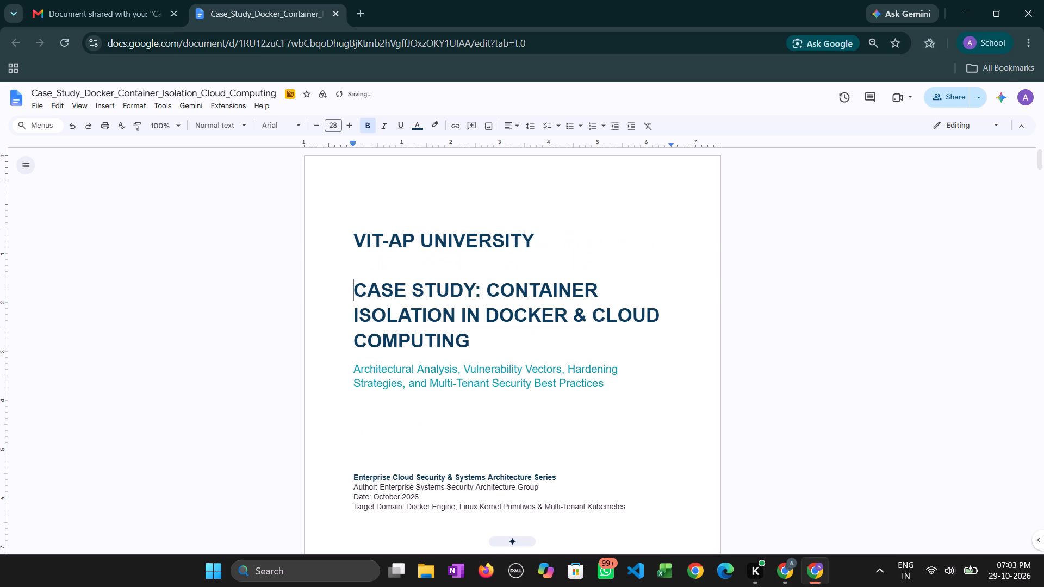
# Reduce the font size of the "CASE STUDY: CONTAINER ISOLATION IN DOCKER & CLOUD COMPUTING" title to 25.
pyautogui.click(350, 293)
pyautogui.moveTo(350, 293); pyautogui.dragTo(454, 337)
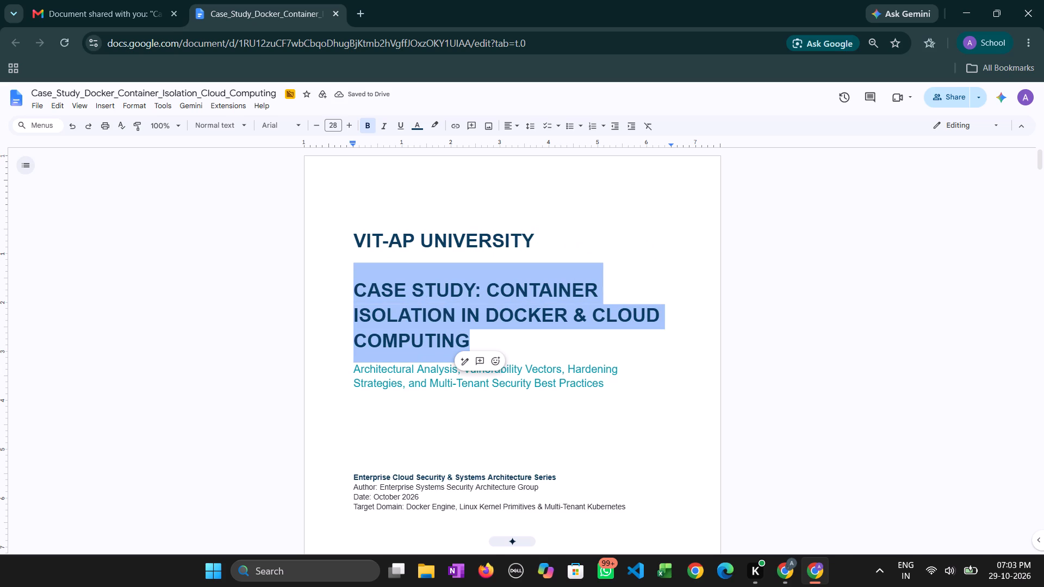
pyautogui.doubleClick(316, 126)
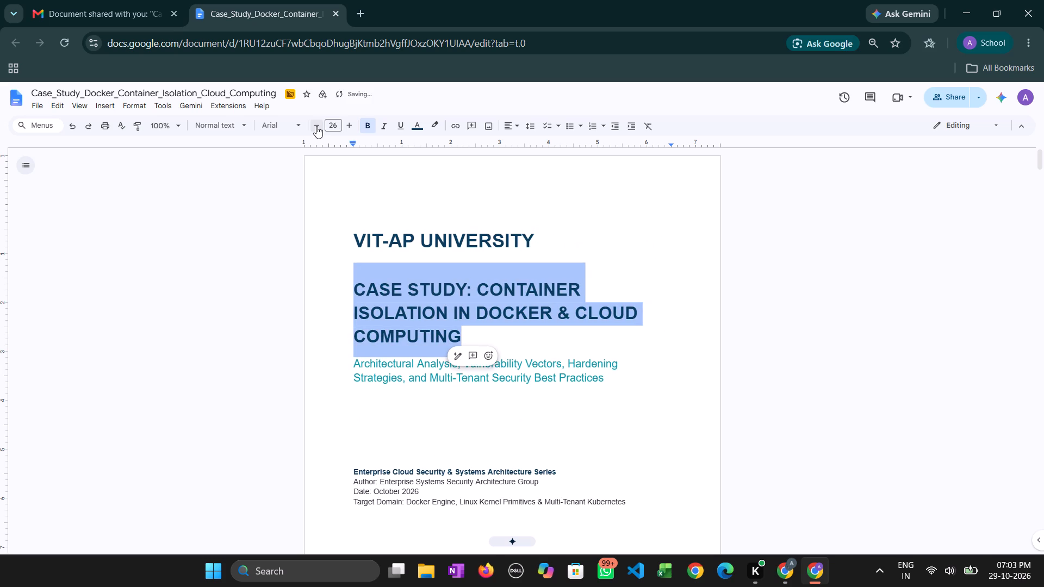
pyautogui.click(316, 126)
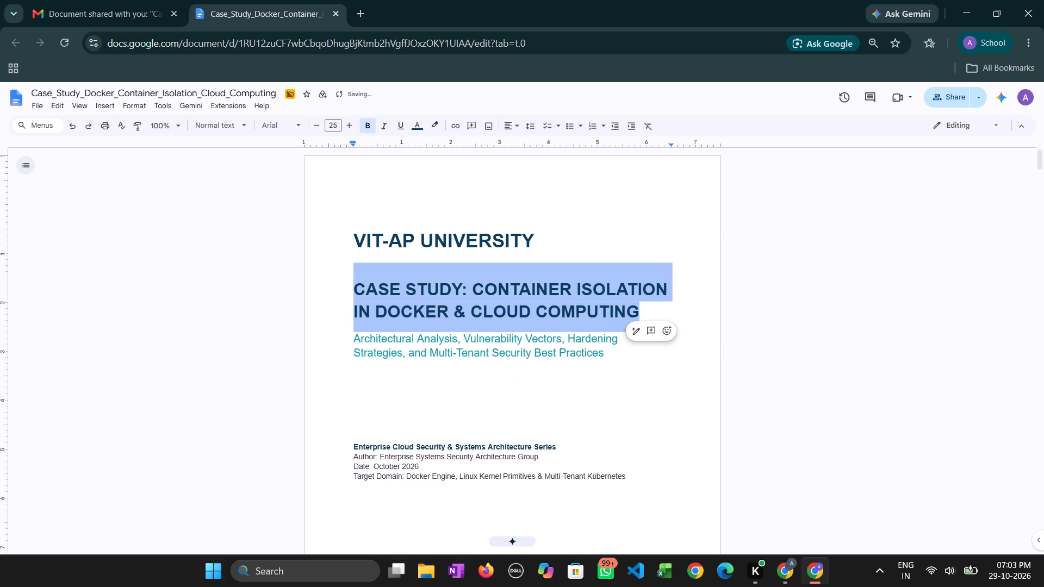
pyautogui.click(352, 332)
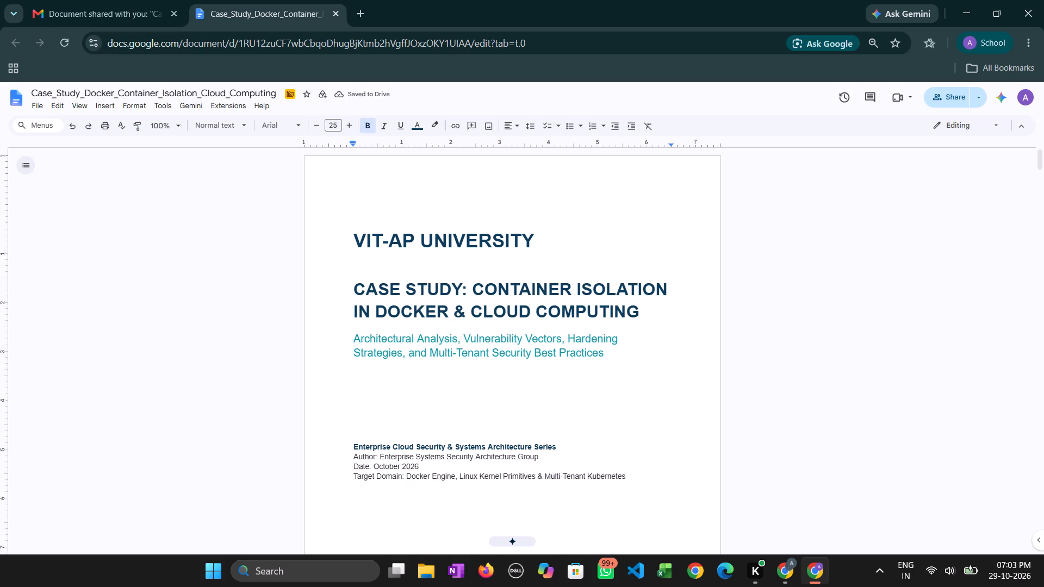
# Shift the "VIT-AP UNIVERSITY" line toward the page centre with 12 leading spaces.
pyautogui.click(350, 247)
pyautogui.press('space')
pyautogui.press('space')
pyautogui.press('space')
pyautogui.press('space')
pyautogui.press('space')
pyautogui.press('space')
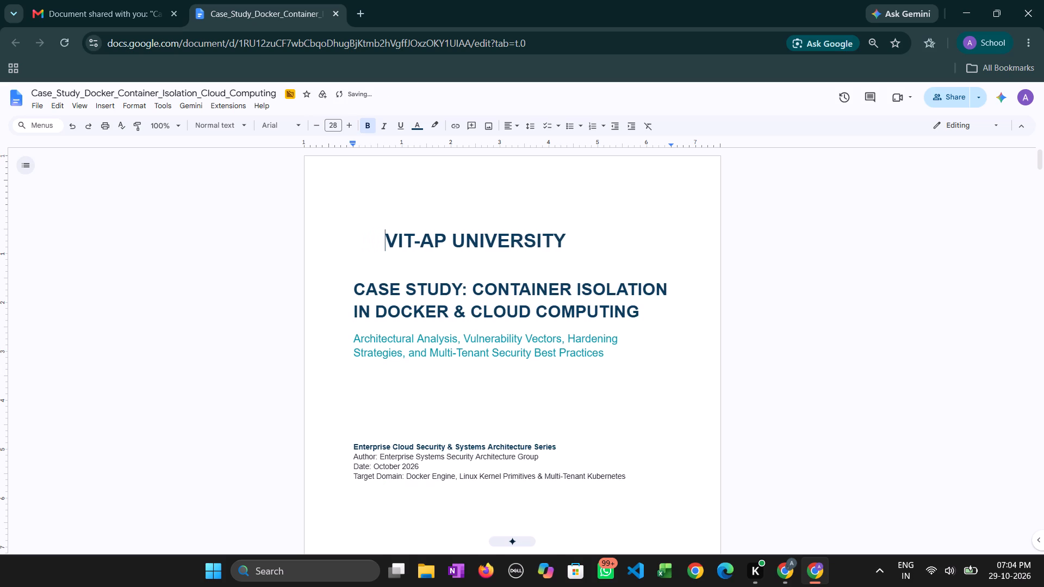
pyautogui.press('space')
pyautogui.press('space')
pyautogui.press('space')
pyautogui.press('space')
pyautogui.press('space')
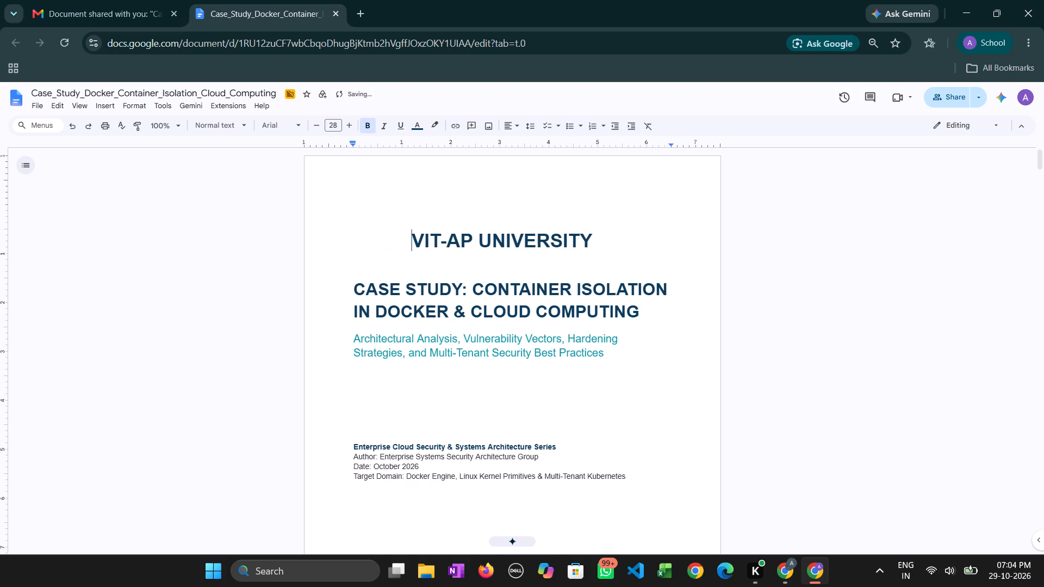
pyautogui.press('space')
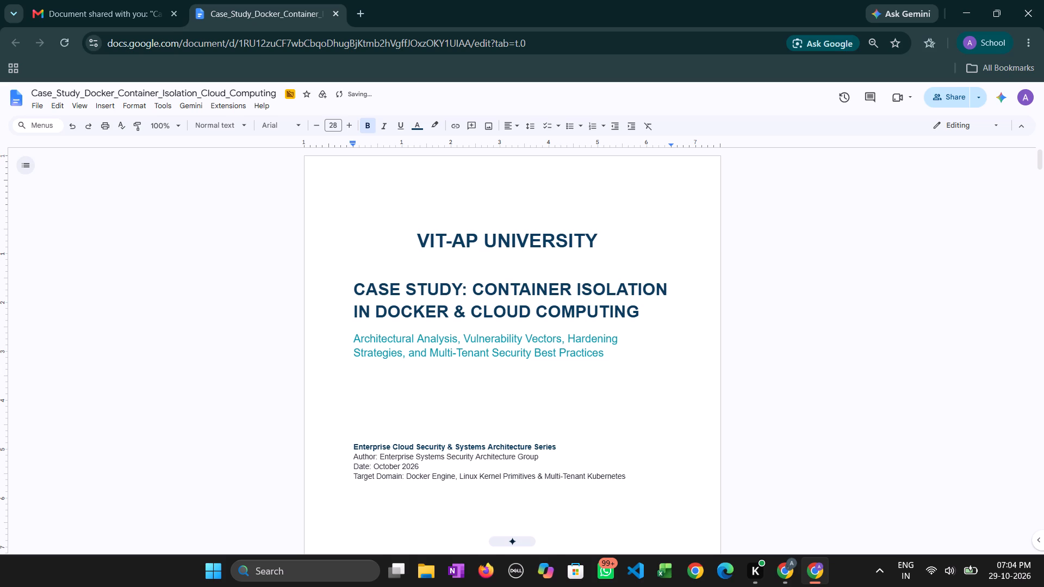
# Change the text colour of the "VIT-AP UNIVERSITY" line to black.
pyautogui.moveTo(409, 239); pyautogui.dragTo(596, 250)
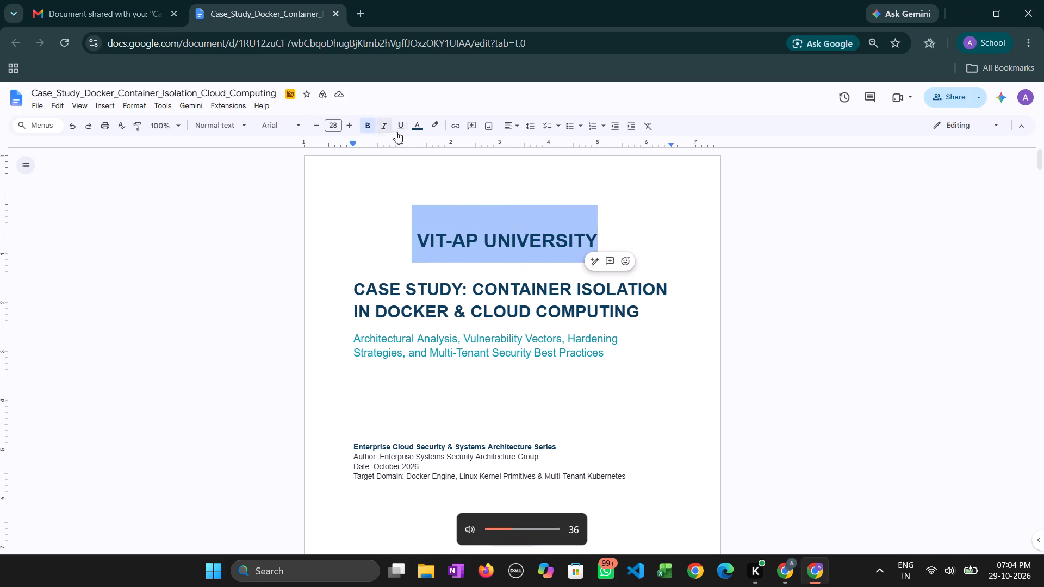
pyautogui.click(417, 128)
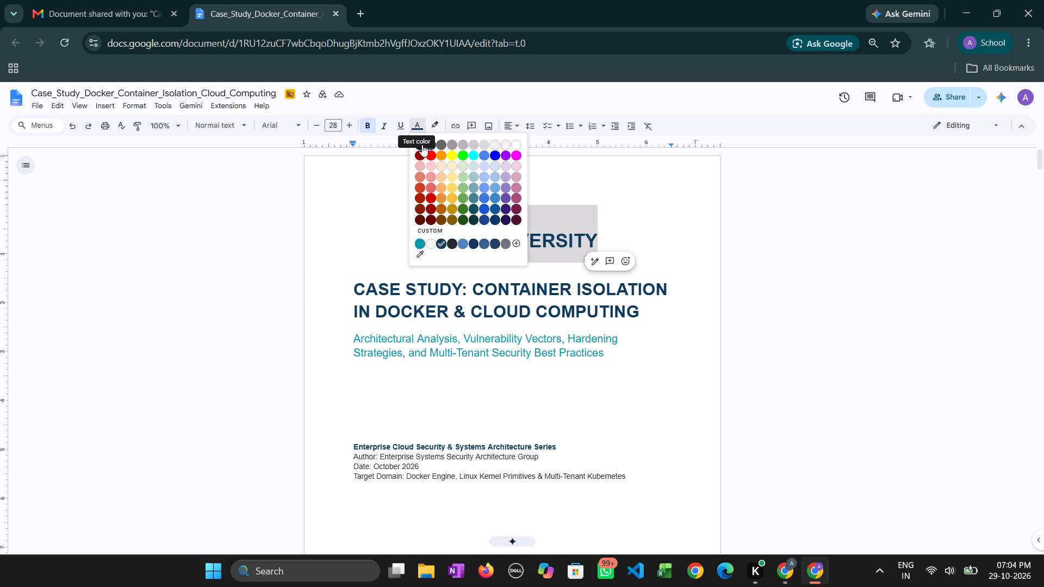
pyautogui.click(419, 147)
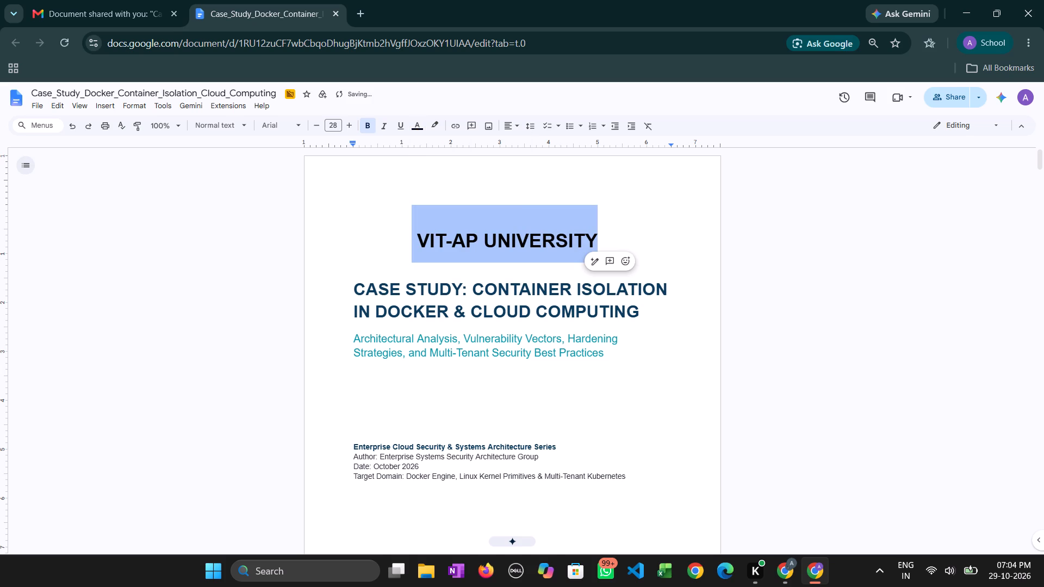
# Add the line "SCHOOL OF COMPUTER SCIENCE AND ENGINEERING" directly below the "VIT-AP UNIVERSITY" heading.
pyautogui.click(608, 227)
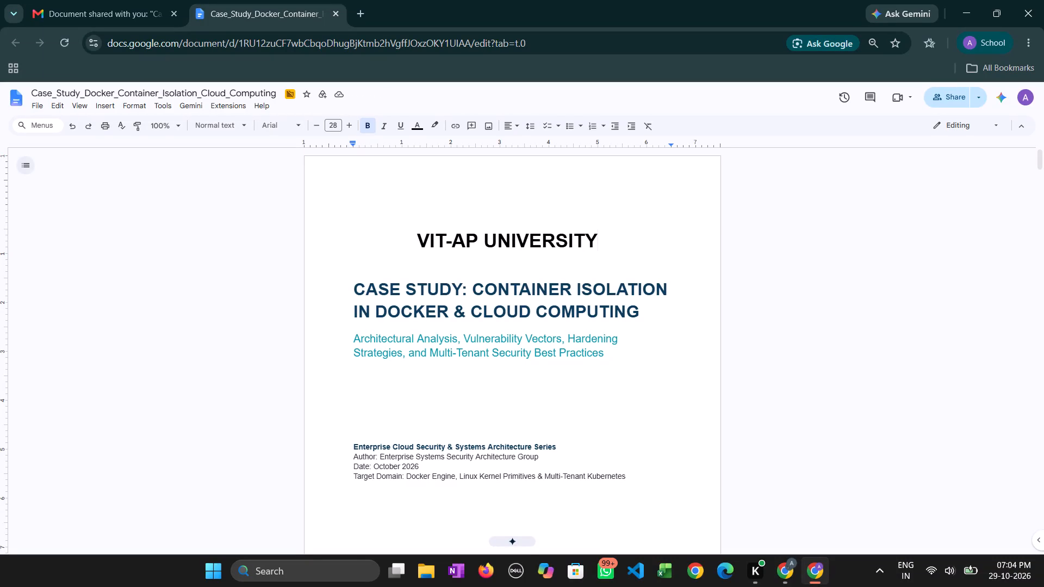
pyautogui.press('Return')
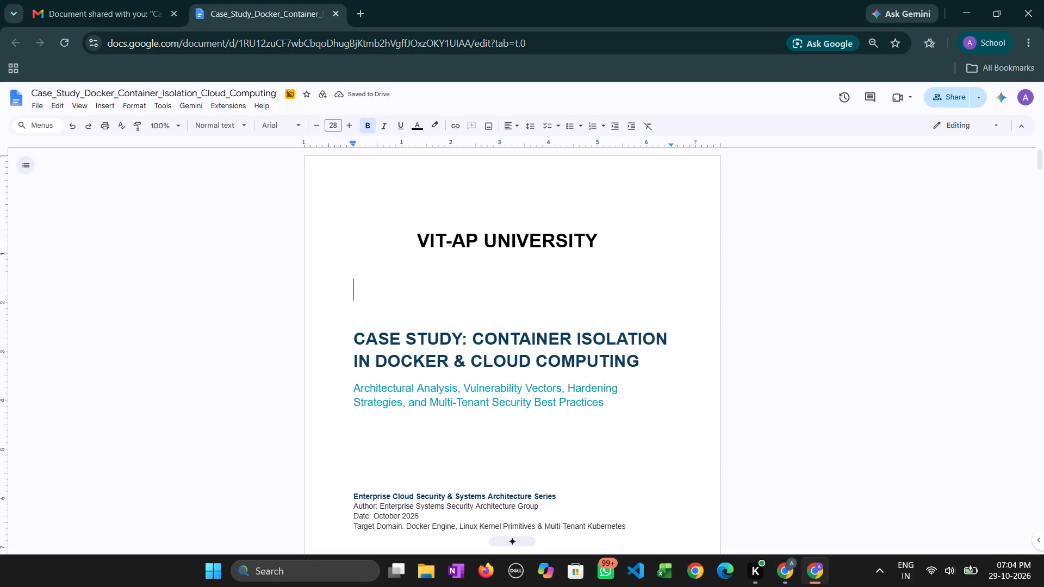
pyautogui.hotkey('shift', 's')
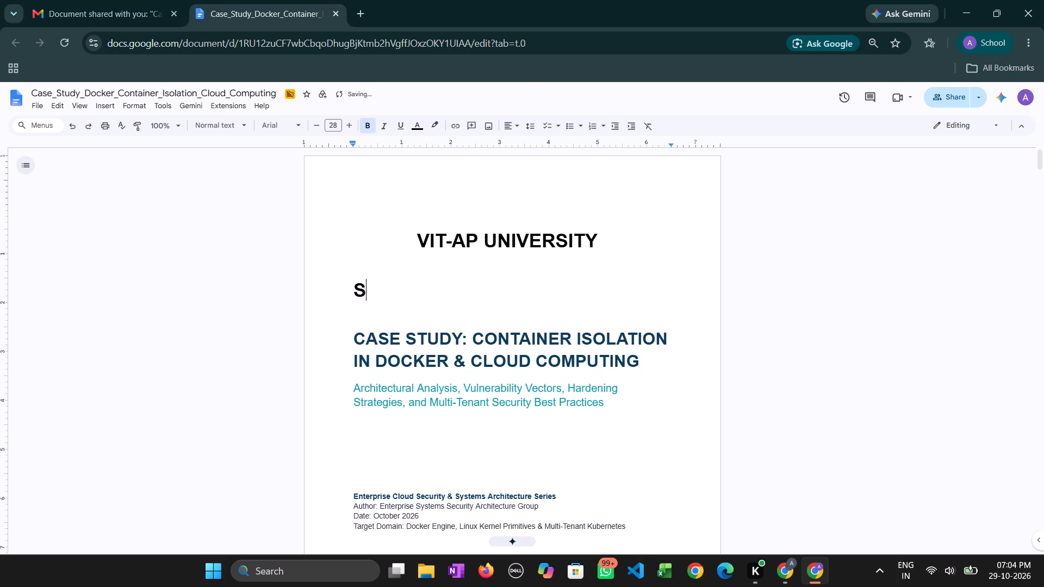
pyautogui.write('CHOOL')
pyautogui.press('space')
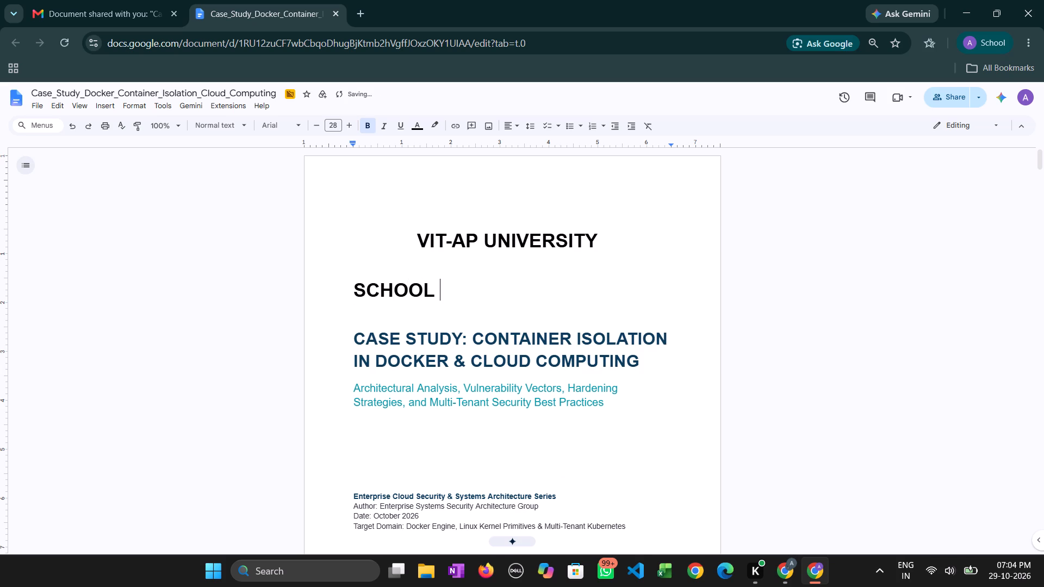
pyautogui.write('OF')
pyautogui.press('space')
pyautogui.write('COMPUTER S')
pyautogui.write('CIENCE')
pyautogui.press('space')
pyautogui.write('AND ENGINEERING')
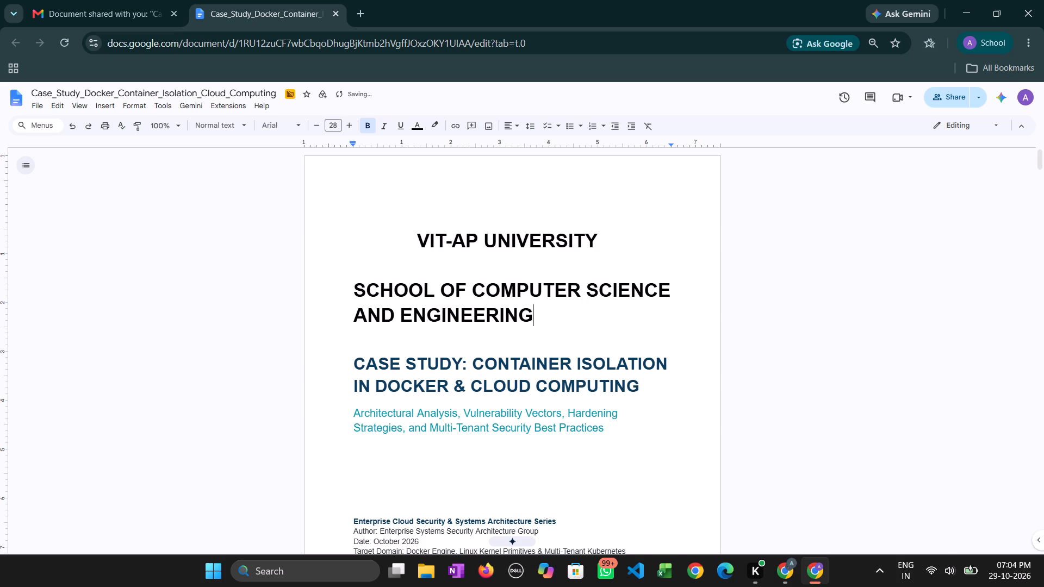
# Reduce the font size of the "SCHOOL OF COMPUTER SCIENCE AND ENGINEERING" line to 13.
pyautogui.moveTo(348, 285); pyautogui.dragTo(531, 313)
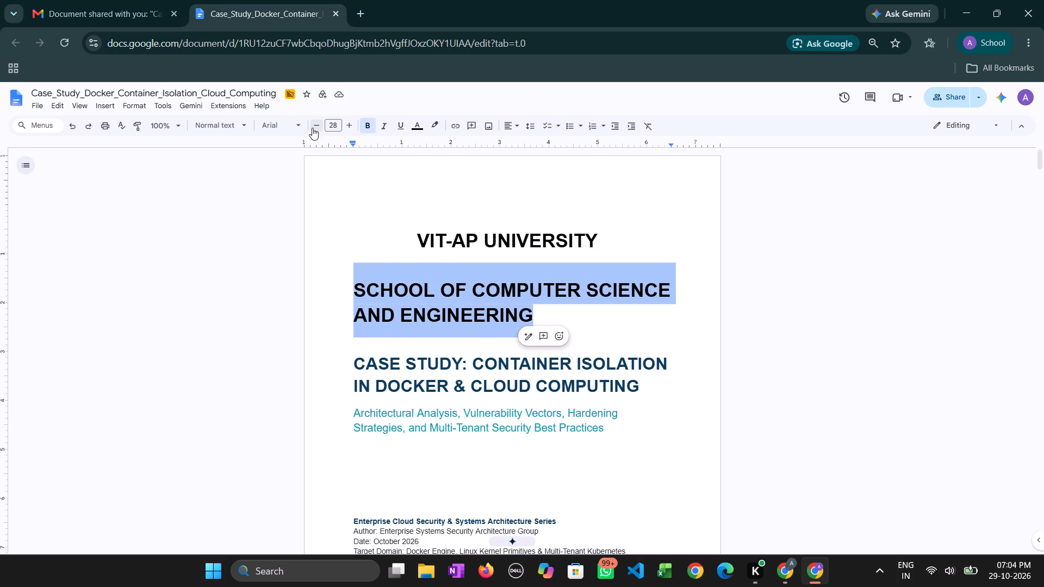
pyautogui.click(330, 124)
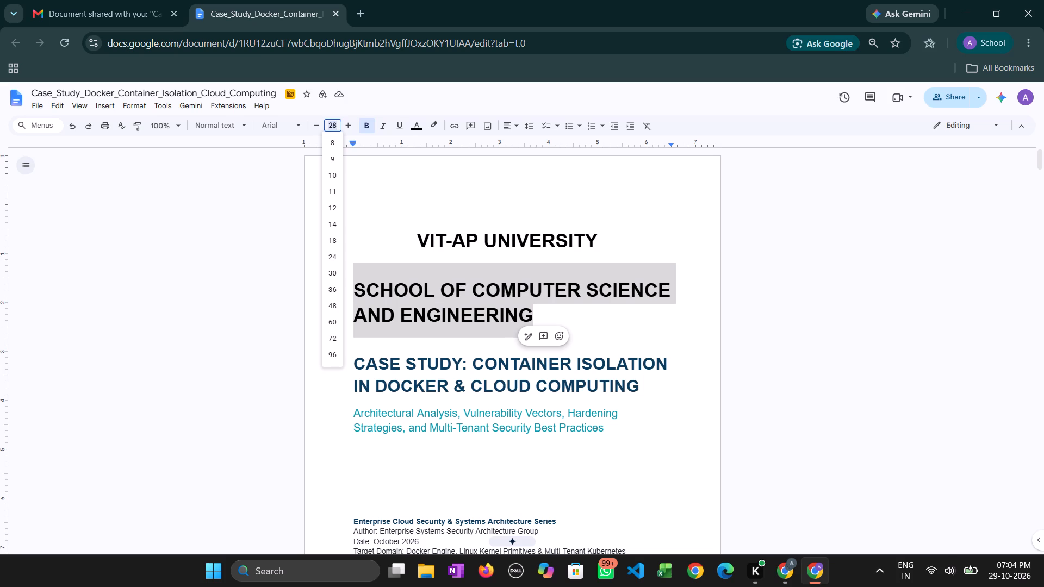
pyautogui.click(331, 178)
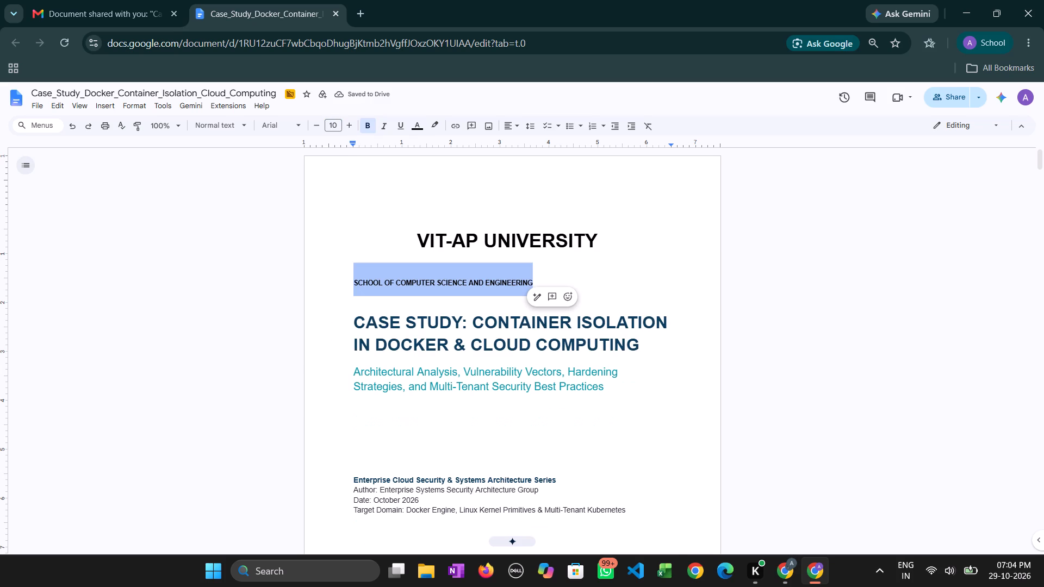
pyautogui.click(476, 282)
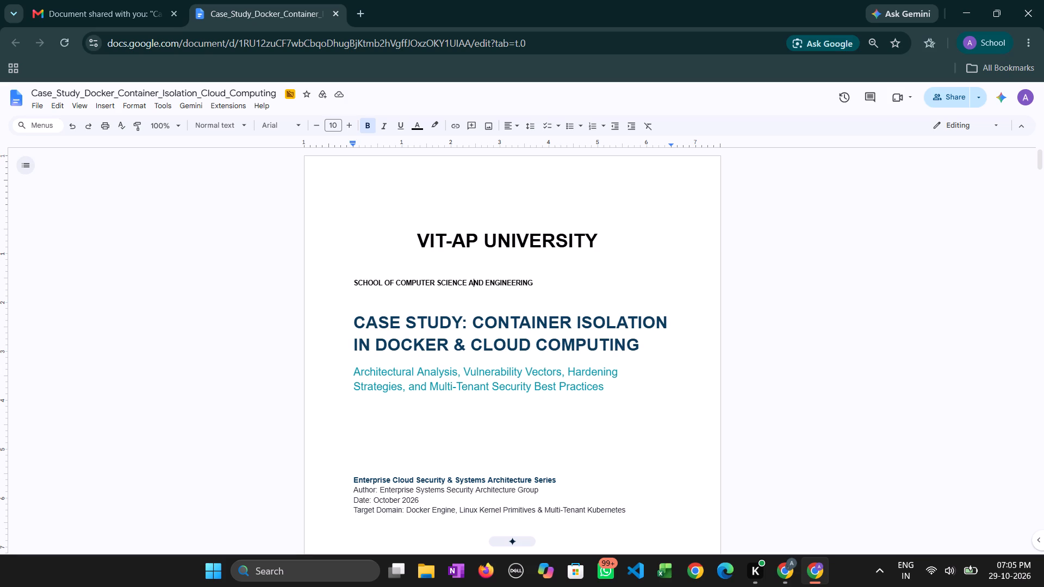
pyautogui.moveTo(351, 286); pyautogui.dragTo(537, 286)
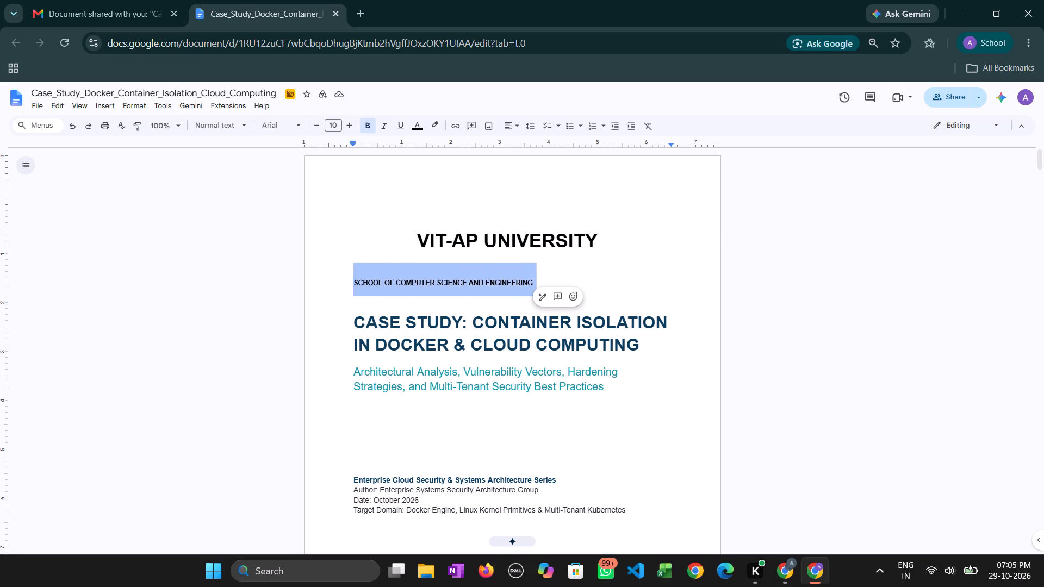
pyautogui.click(346, 122)
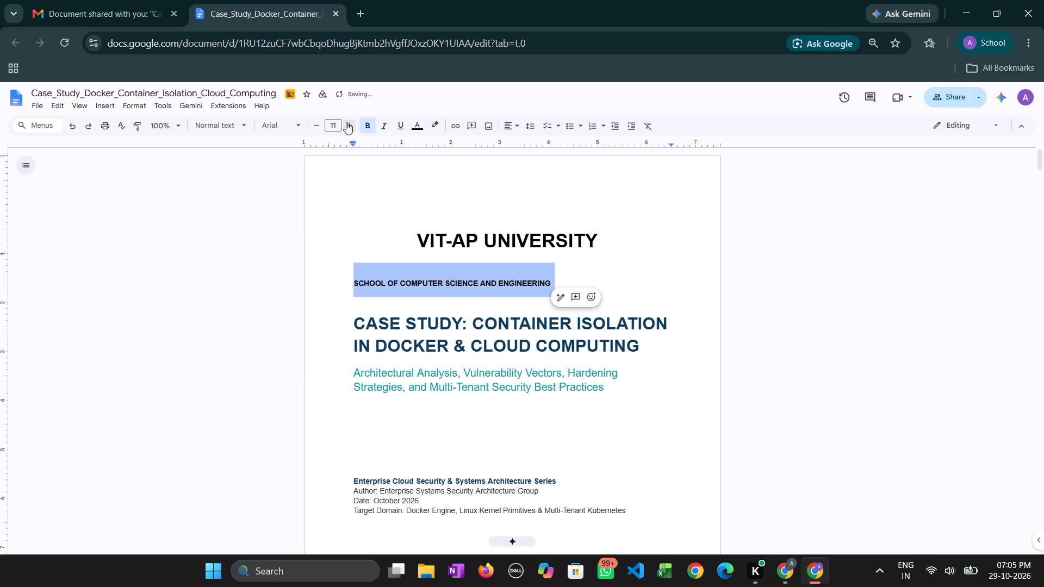
pyautogui.click(346, 122)
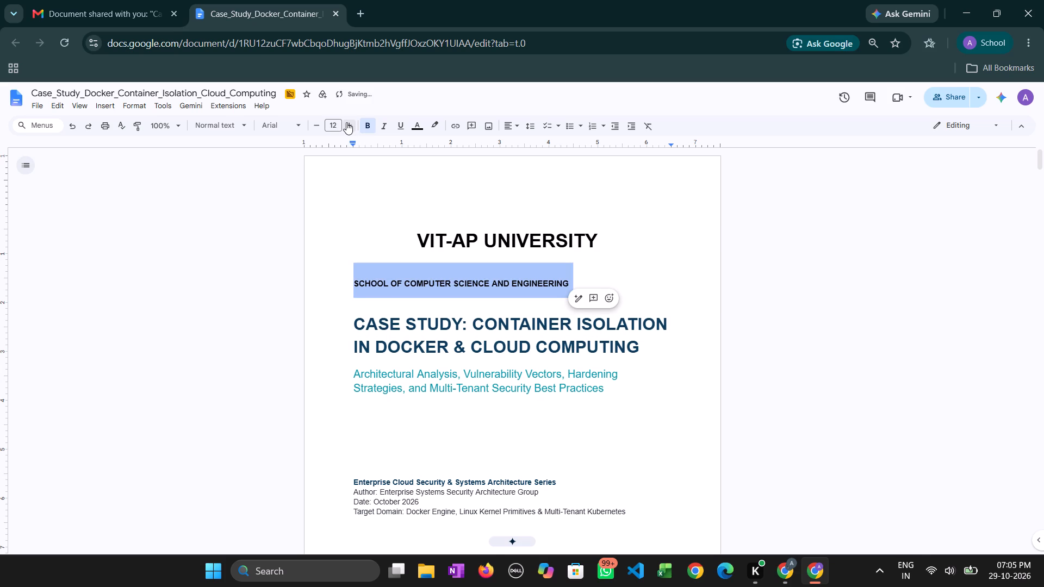
pyautogui.click(347, 124)
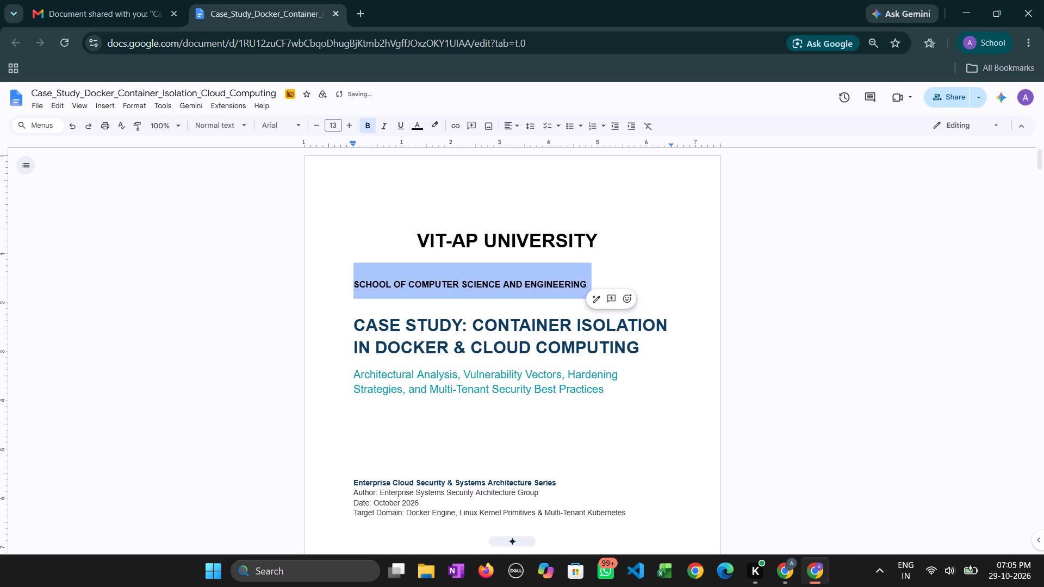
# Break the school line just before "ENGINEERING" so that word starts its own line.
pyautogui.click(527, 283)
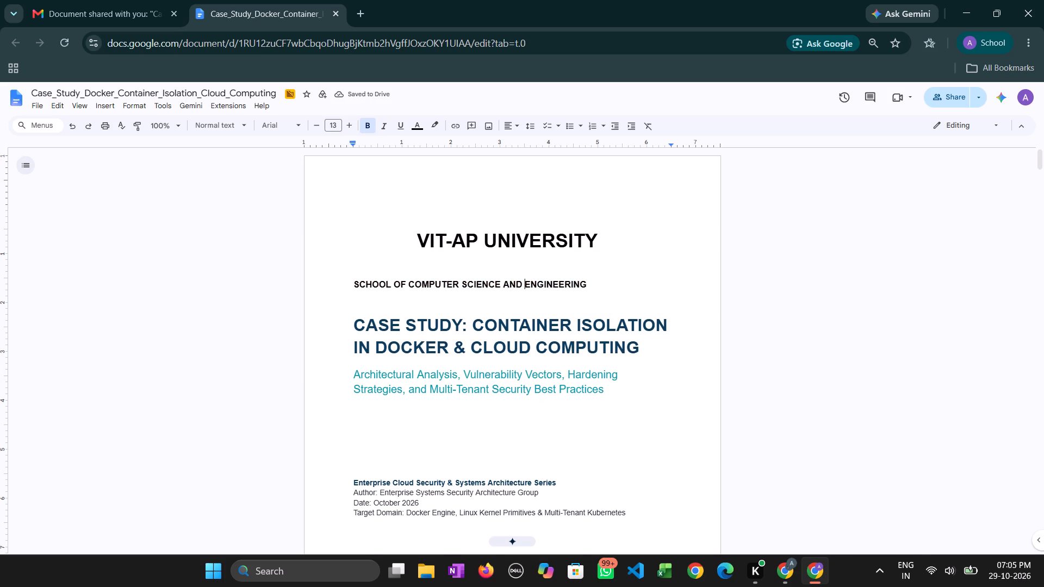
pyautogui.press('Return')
# Shift the "SCHOOL OF COMPUTER SCIENCE AND" text with leading spaces until it starts about level with "VIT-AP UNIVERSITY".
pyautogui.press('Up')
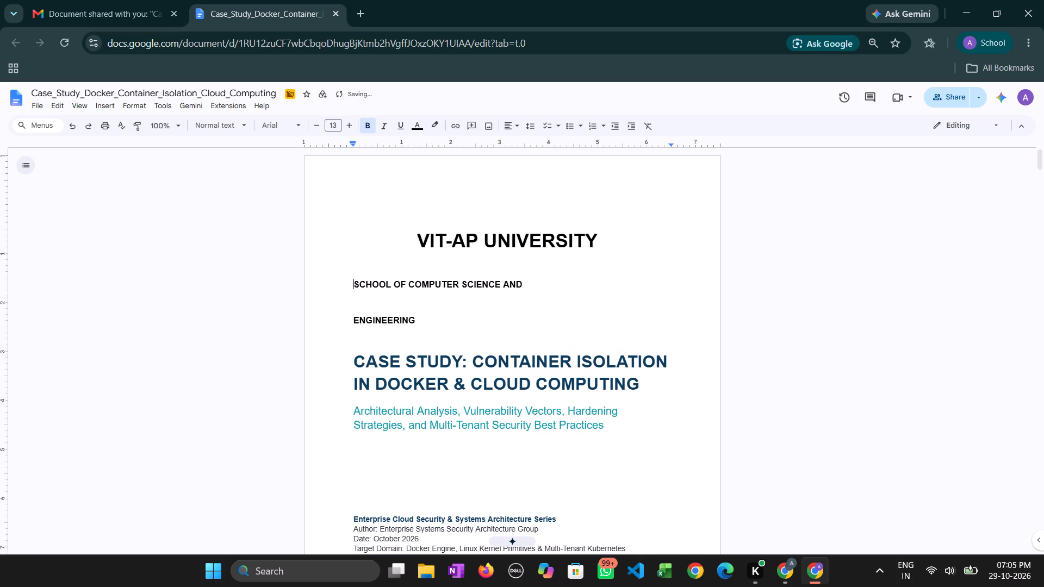
pyautogui.press('space')
pyautogui.press('space')
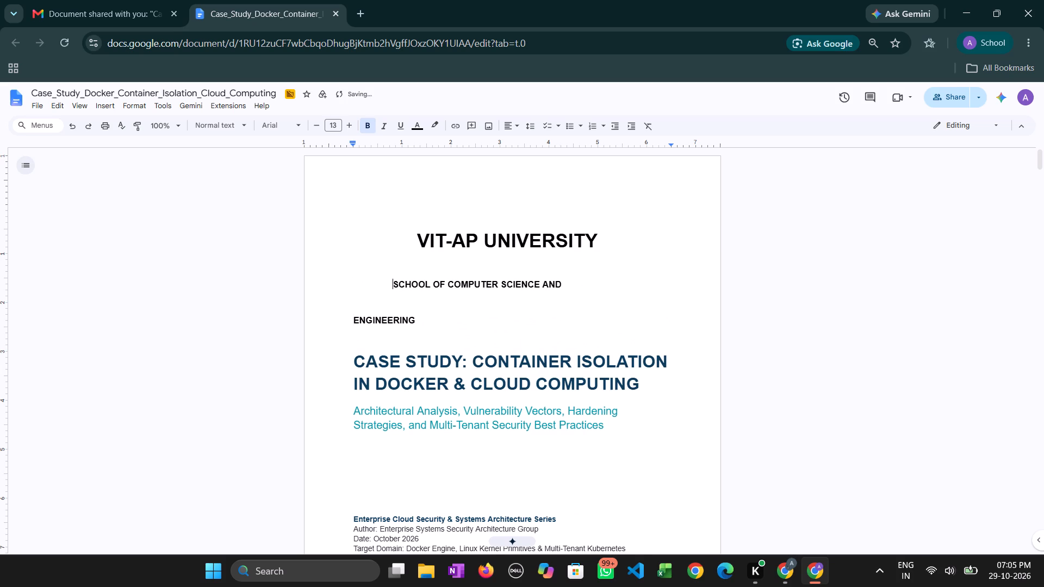
pyautogui.press('space')
pyautogui.press('space')
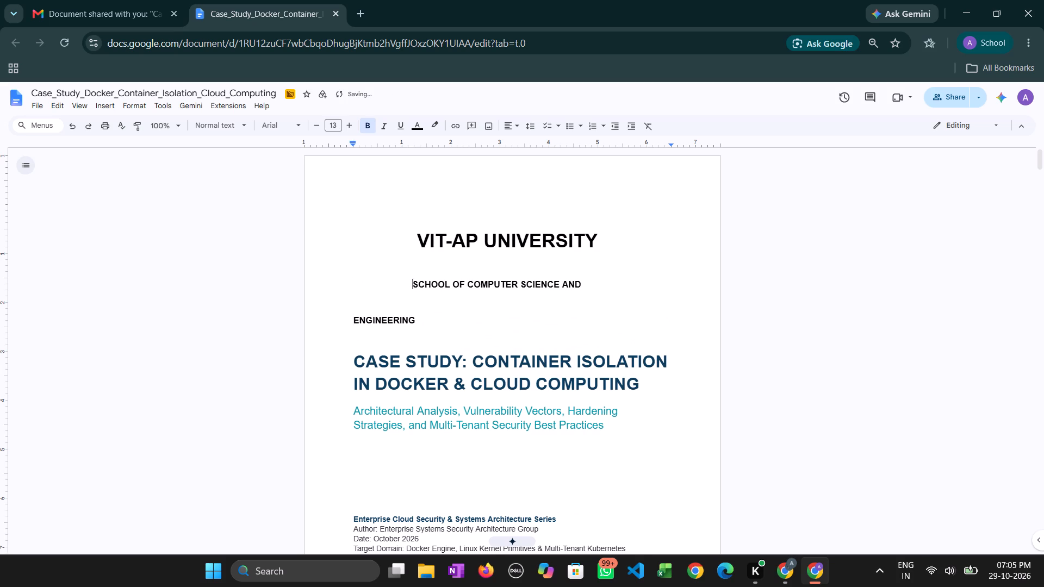
pyautogui.press('space')
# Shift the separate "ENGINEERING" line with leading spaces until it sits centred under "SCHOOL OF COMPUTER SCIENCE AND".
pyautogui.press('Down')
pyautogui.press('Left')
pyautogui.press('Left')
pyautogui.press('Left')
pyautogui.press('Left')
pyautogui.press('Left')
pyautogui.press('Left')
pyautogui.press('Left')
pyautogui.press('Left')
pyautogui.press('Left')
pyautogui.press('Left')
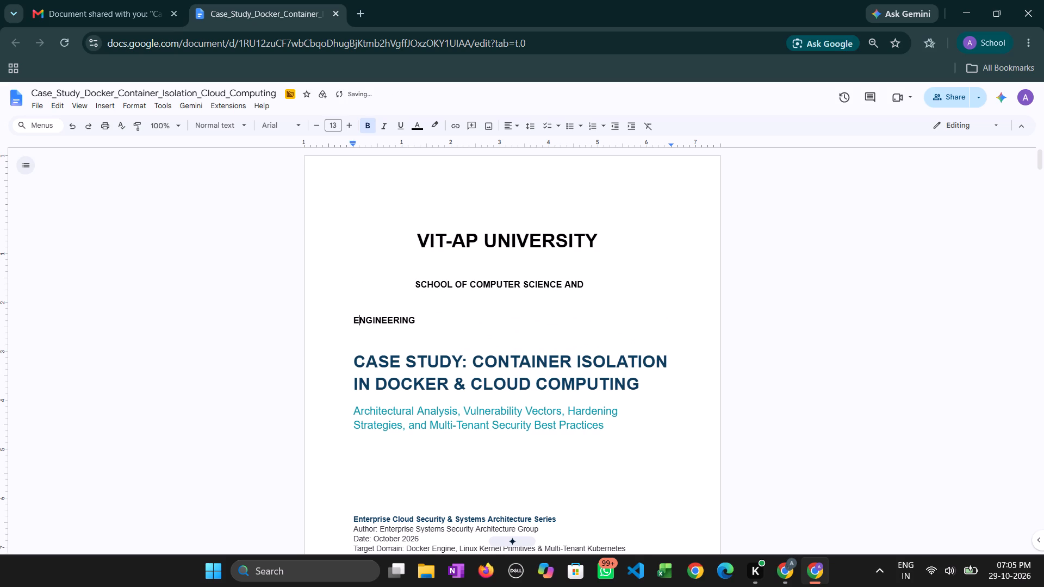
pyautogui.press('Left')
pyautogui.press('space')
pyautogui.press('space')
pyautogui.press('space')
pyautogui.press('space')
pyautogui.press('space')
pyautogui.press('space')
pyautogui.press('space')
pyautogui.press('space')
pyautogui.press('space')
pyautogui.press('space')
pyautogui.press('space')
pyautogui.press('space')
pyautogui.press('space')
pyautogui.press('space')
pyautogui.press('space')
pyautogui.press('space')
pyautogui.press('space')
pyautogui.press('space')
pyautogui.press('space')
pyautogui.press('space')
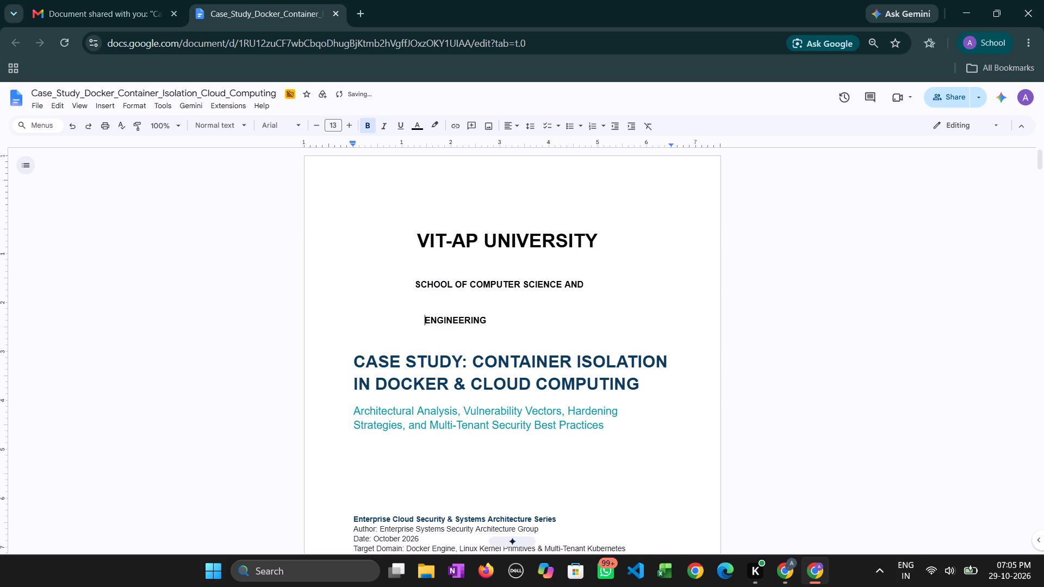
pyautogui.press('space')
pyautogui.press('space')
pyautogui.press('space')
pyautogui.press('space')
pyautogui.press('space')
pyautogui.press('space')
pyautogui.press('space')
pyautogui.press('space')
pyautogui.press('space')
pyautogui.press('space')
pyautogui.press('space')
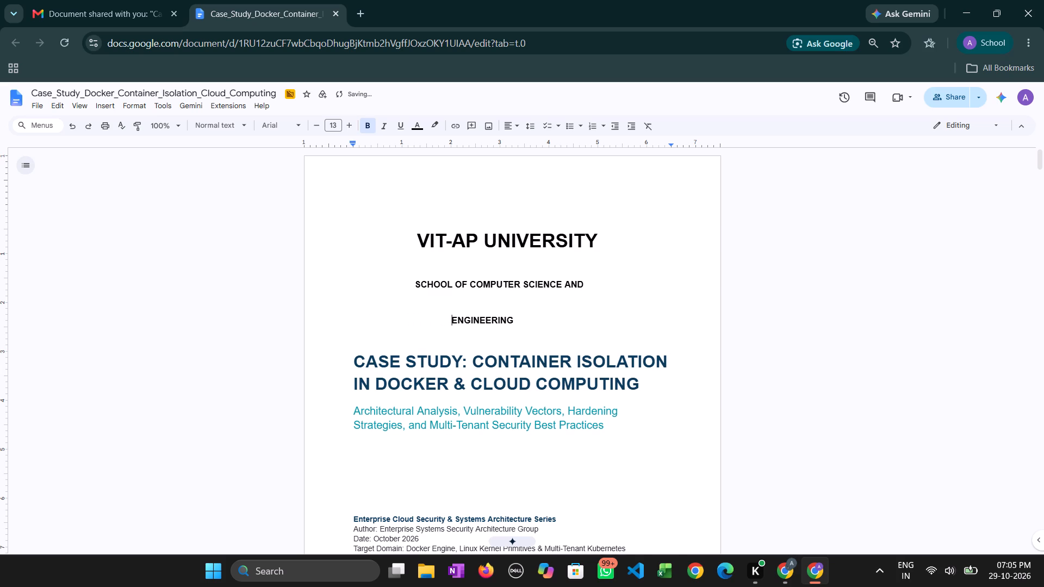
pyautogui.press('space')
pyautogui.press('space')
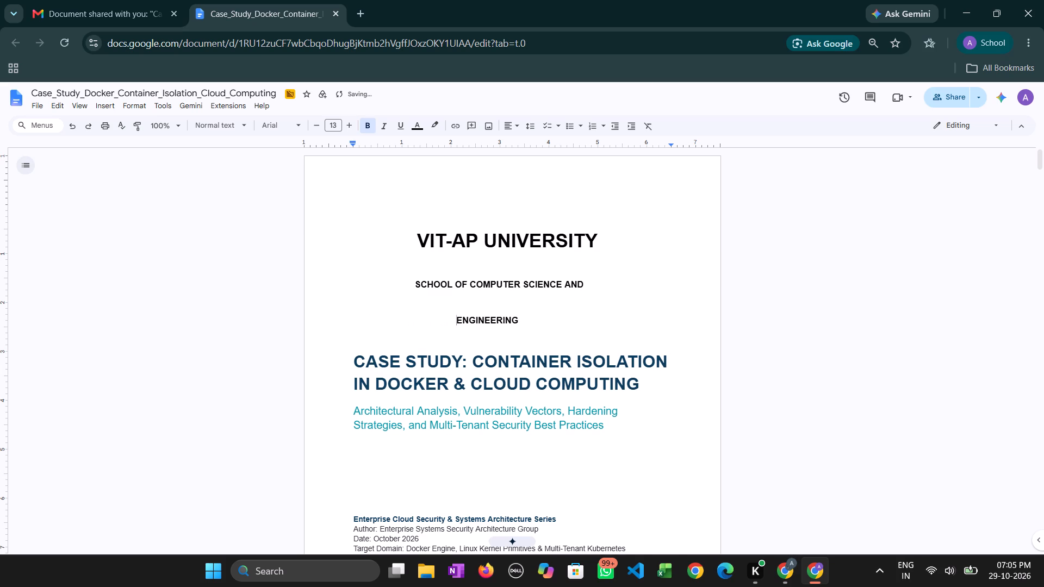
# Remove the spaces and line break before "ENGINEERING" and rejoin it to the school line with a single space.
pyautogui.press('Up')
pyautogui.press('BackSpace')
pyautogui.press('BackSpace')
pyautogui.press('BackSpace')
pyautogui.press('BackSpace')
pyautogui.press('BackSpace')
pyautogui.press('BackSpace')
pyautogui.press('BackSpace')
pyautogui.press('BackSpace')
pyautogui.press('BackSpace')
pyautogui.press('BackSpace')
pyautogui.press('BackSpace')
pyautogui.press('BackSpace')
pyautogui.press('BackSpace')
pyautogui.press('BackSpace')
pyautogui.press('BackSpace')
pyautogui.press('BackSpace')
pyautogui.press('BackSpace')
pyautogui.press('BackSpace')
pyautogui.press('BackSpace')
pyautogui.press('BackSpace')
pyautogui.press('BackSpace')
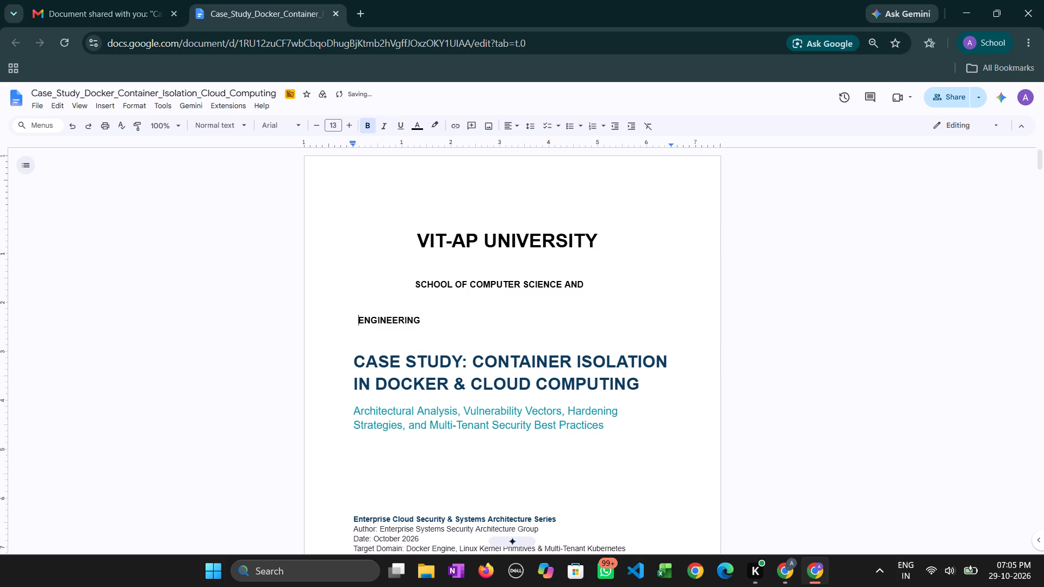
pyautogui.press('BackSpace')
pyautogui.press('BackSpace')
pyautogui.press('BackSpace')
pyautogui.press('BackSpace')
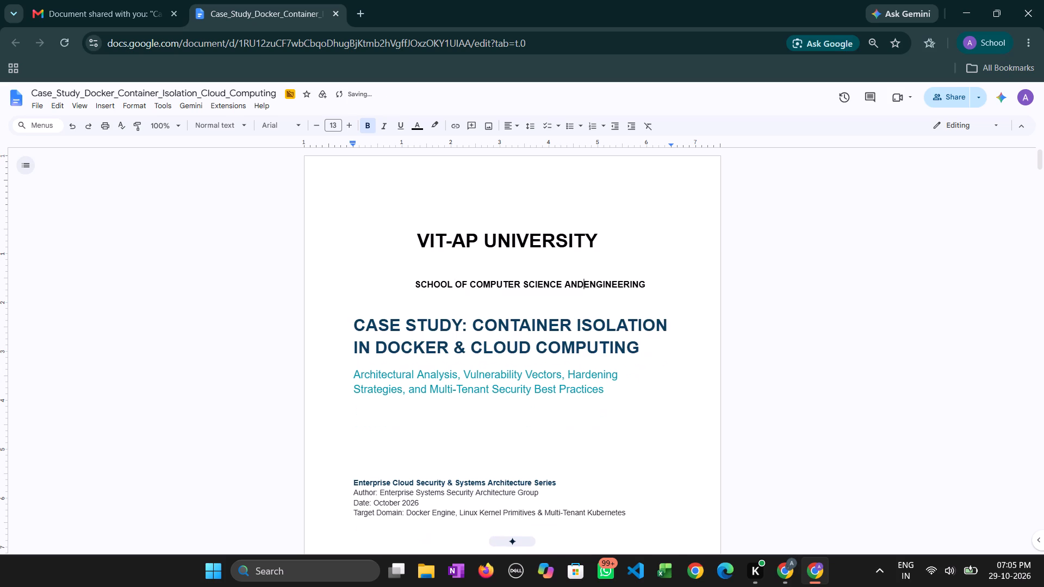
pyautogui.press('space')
# Remove nine leading spaces from the "SCHOOL OF COMPUTER SCIENCE AND ENGINEERING" line to centre it under "VIT-AP UNIVERSITY".
pyautogui.press('Left')
pyautogui.press('Left')
pyautogui.press('Left')
pyautogui.press('Left')
pyautogui.press('Left')
pyautogui.press('Left')
pyautogui.press('Left')
pyautogui.press('Left')
pyautogui.press('Left')
pyautogui.press('Left')
pyautogui.press('Left')
pyautogui.press('Left')
pyautogui.press('Left')
pyautogui.press('Left')
pyautogui.press('Left')
pyautogui.press('Left')
pyautogui.press('Left')
pyautogui.press('Left')
pyautogui.press('Left')
pyautogui.press('Left')
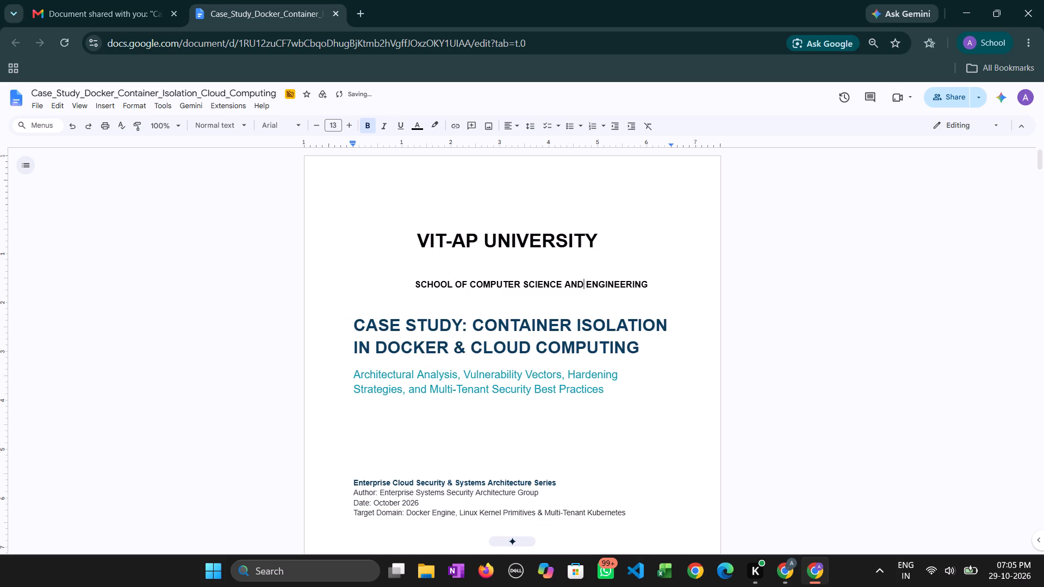
pyautogui.press('Left')
pyautogui.press('Left')
pyautogui.press('BackSpace')
pyautogui.press('BackSpace')
pyautogui.press('BackSpace')
pyautogui.press('BackSpace')
pyautogui.press('BackSpace')
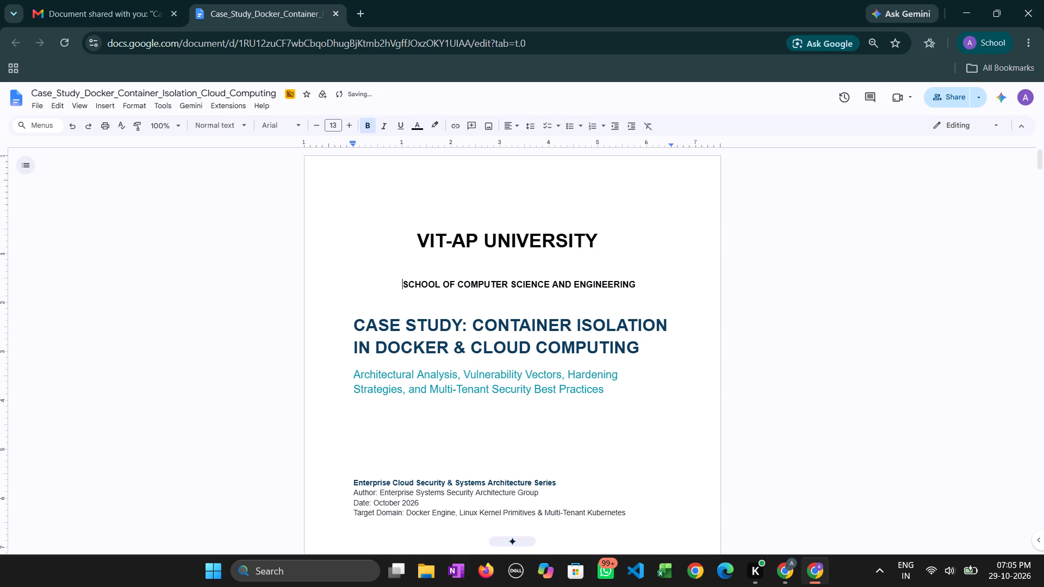
pyautogui.press('BackSpace')
pyautogui.press('BackSpace')
pyautogui.press('BackSpace')
pyautogui.press('BackSpace')
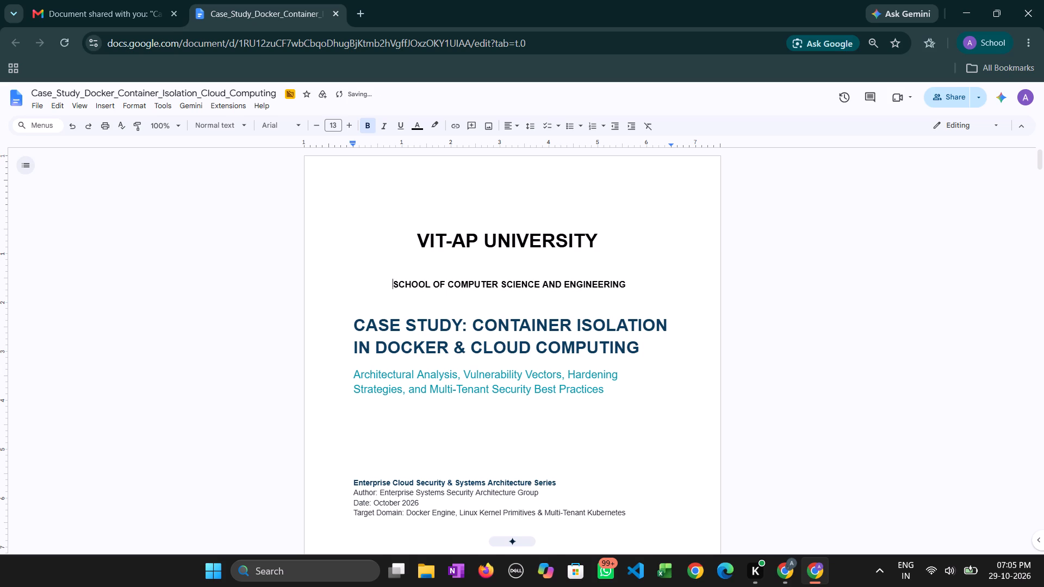
# Remove the bold formatting from the "SCHOOL OF COMPUTER SCIENCE AND ENGINEERING" line.
pyautogui.moveTo(391, 281); pyautogui.dragTo(425, 282)
pyautogui.moveTo(425, 282); pyautogui.dragTo(644, 289)
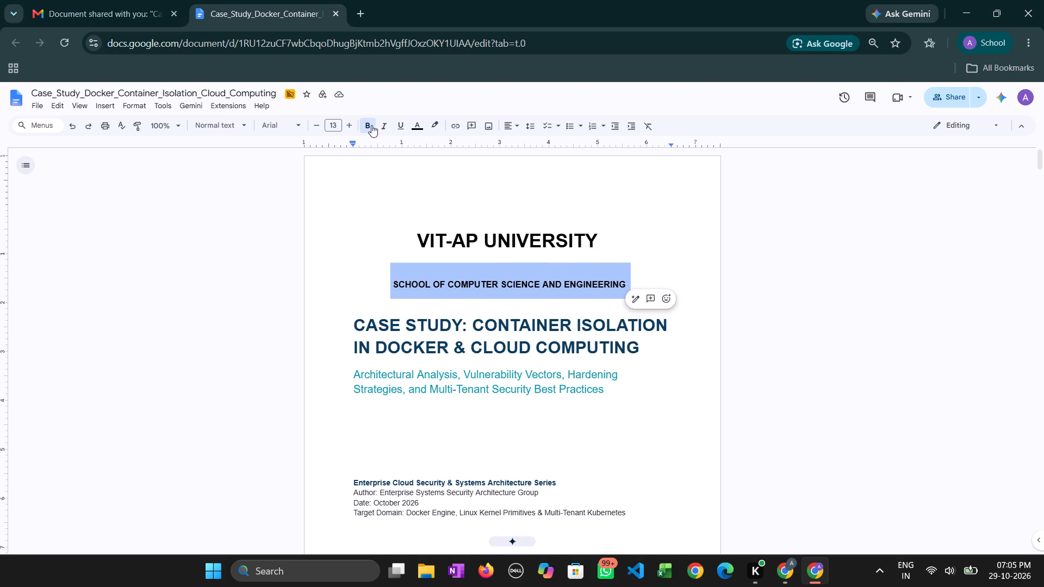
pyautogui.click(370, 125)
# Insert an empty line between the school line and the "CASE STUDY: CONTAINER ISOLATION IN DOCKER & CLOUD COMPUTING" title.
pyautogui.click(369, 277)
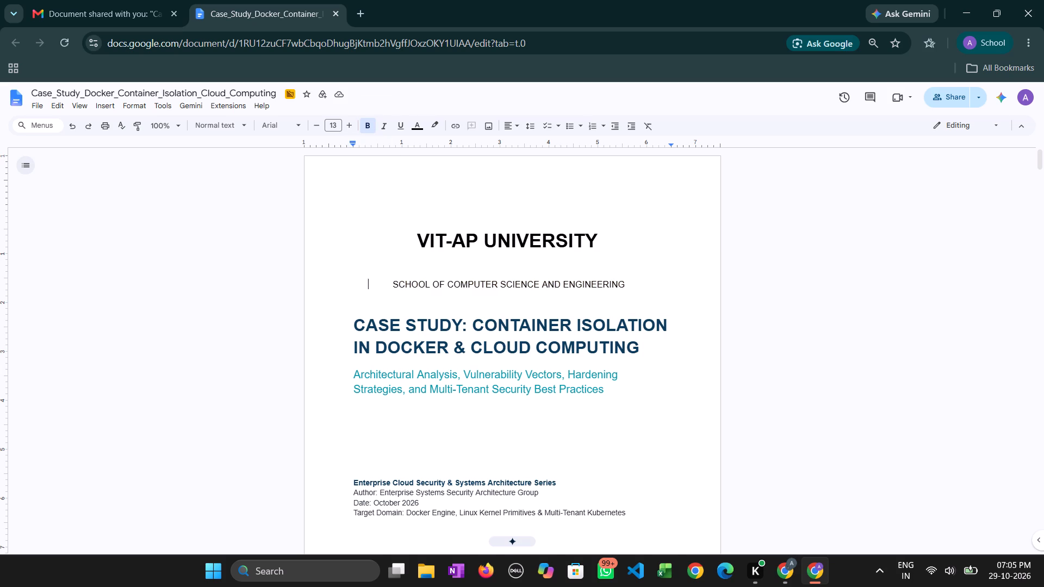
pyautogui.press('Down')
pyautogui.press('Up')
pyautogui.press('Down')
pyautogui.press('Left')
pyautogui.press('Left')
pyautogui.press('Return')
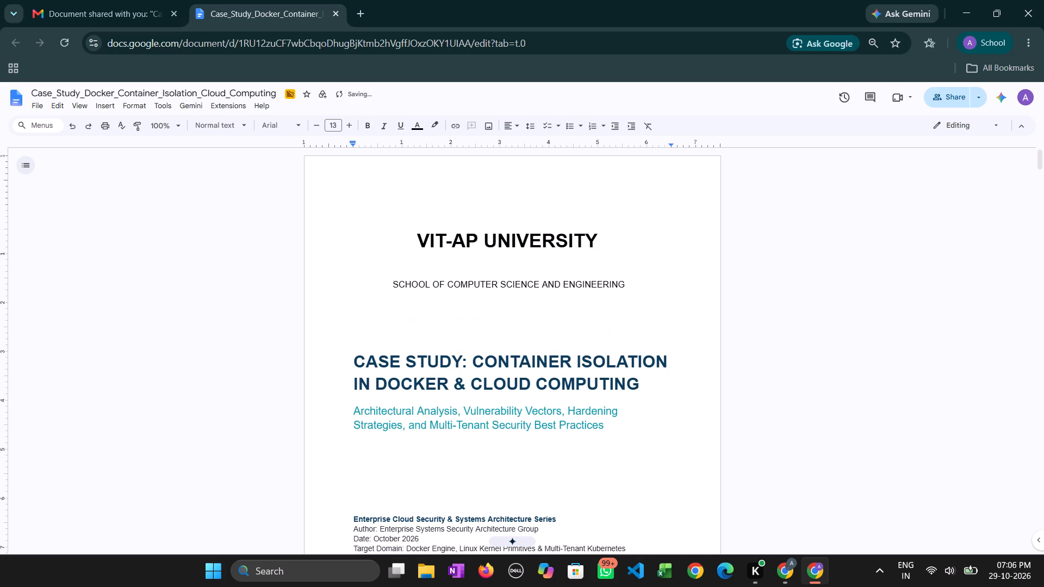
# Add the line "OPERATING SYSTEMS | COURSE REPORT" in the empty line below the school name.
pyautogui.hotkey('shift', 'o')
pyautogui.press('BackSpace')
pyautogui.write('OPERATING SYSTEMS')
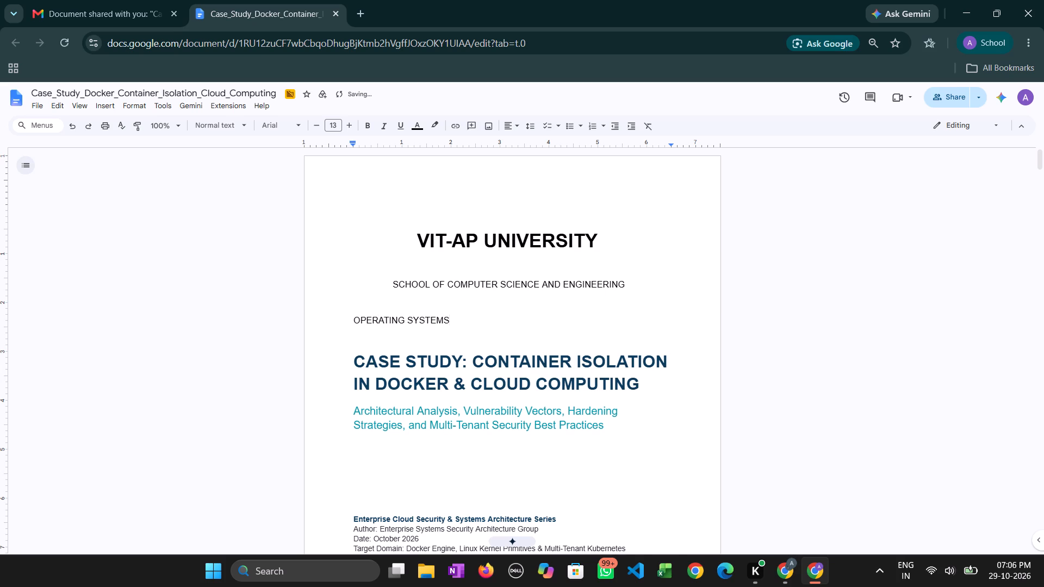
pyautogui.press('space')
pyautogui.write('|')
pyautogui.press('space')
pyautogui.write('COURSE REPORT')
# Insert 22 leading spaces before "OPERATING SYSTEMS | COURSE REPORT" to centre it under the school line.
pyautogui.press('Left')
pyautogui.press('Left')
pyautogui.press('Left')
pyautogui.press('Left')
pyautogui.press('Left')
pyautogui.press('Left')
pyautogui.press('Left')
pyautogui.press('Left')
pyautogui.press('Left')
pyautogui.press('Left')
pyautogui.press('Left')
pyautogui.press('Left')
pyautogui.press('Left')
pyautogui.press('Left')
pyautogui.press('Left')
pyautogui.press('Left')
pyautogui.press('Left')
pyautogui.press('Left')
pyautogui.press('Left')
pyautogui.press('Left')
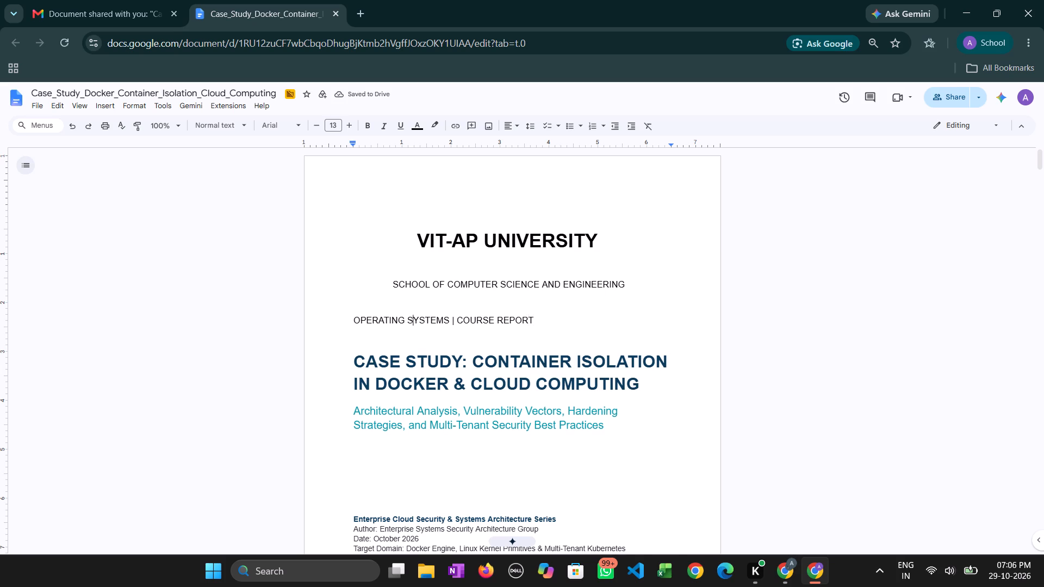
pyautogui.press('Left')
pyautogui.press('Left')
pyautogui.press('Left')
pyautogui.press('Left')
pyautogui.press('Left')
pyautogui.press('Left')
pyautogui.press('Left')
pyautogui.press('Left')
pyautogui.press('Left')
pyautogui.press('Left')
pyautogui.press('Left')
pyautogui.press('space')
pyautogui.press('space')
pyautogui.press('space')
pyautogui.press('space')
pyautogui.press('space')
pyautogui.press('space')
pyautogui.press('space')
pyautogui.press('space')
pyautogui.press('space')
pyautogui.press('space')
pyautogui.press('space')
pyautogui.press('space')
pyautogui.press('space')
pyautogui.press('space')
pyautogui.press('space')
pyautogui.press('space')
pyautogui.press('space')
pyautogui.press('space')
pyautogui.press('space')
pyautogui.press('space')
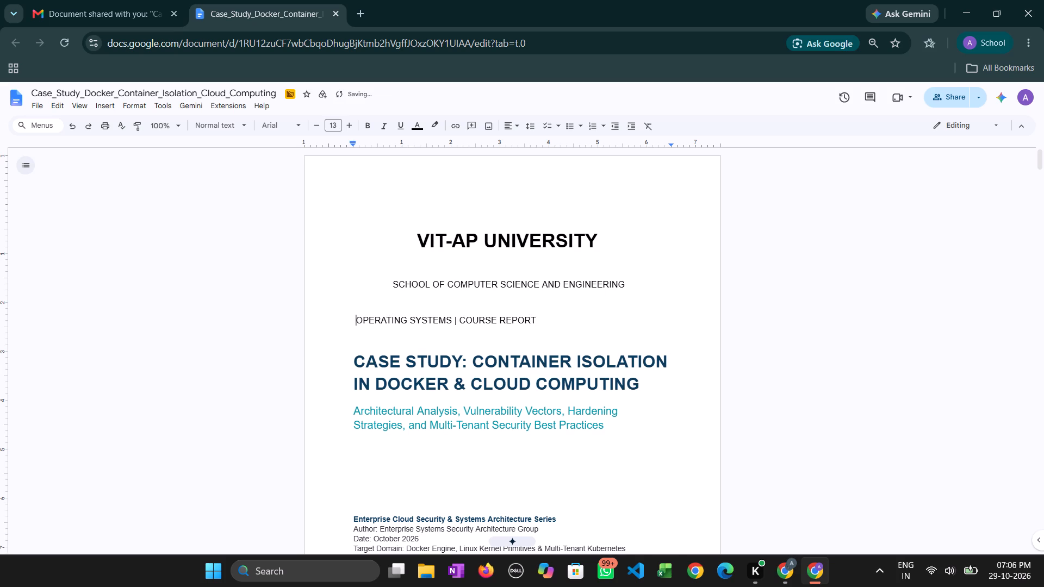
pyautogui.press('space')
pyautogui.press('space')
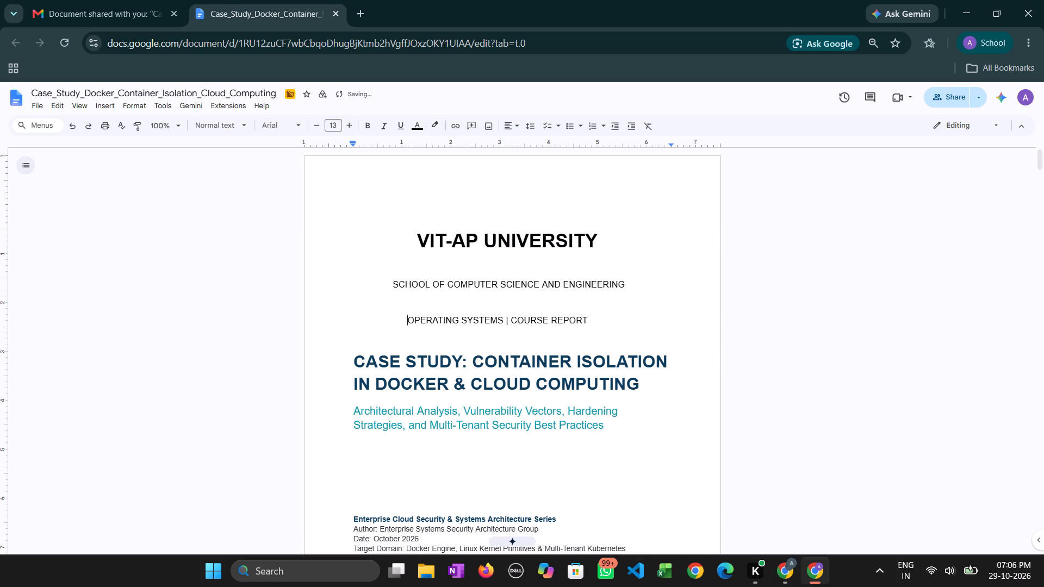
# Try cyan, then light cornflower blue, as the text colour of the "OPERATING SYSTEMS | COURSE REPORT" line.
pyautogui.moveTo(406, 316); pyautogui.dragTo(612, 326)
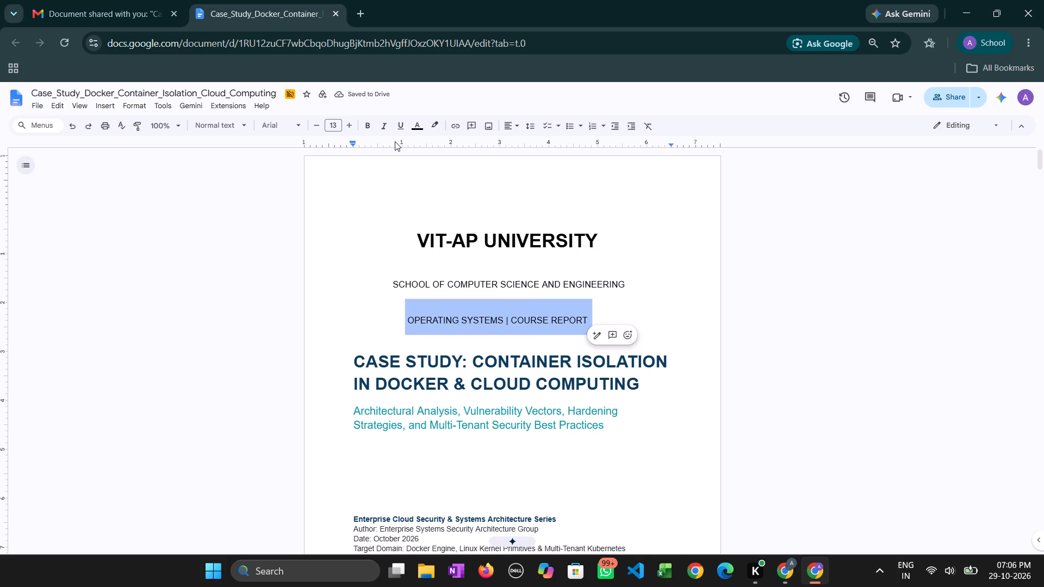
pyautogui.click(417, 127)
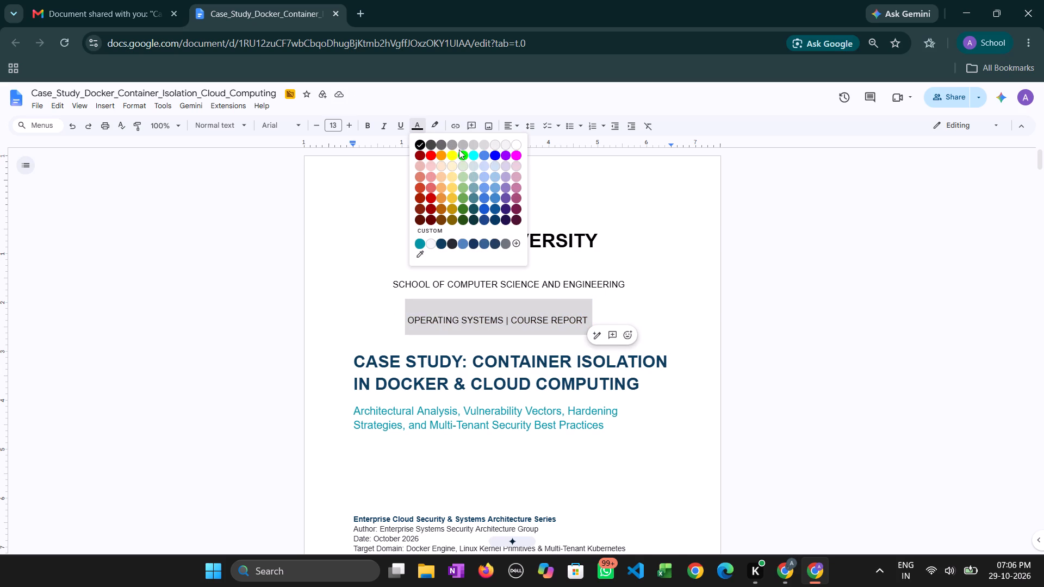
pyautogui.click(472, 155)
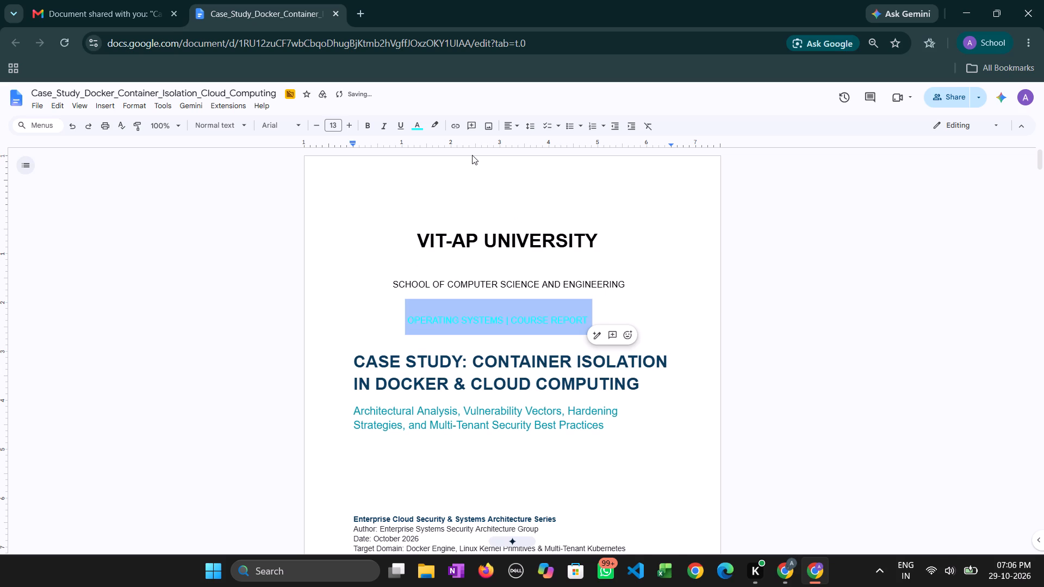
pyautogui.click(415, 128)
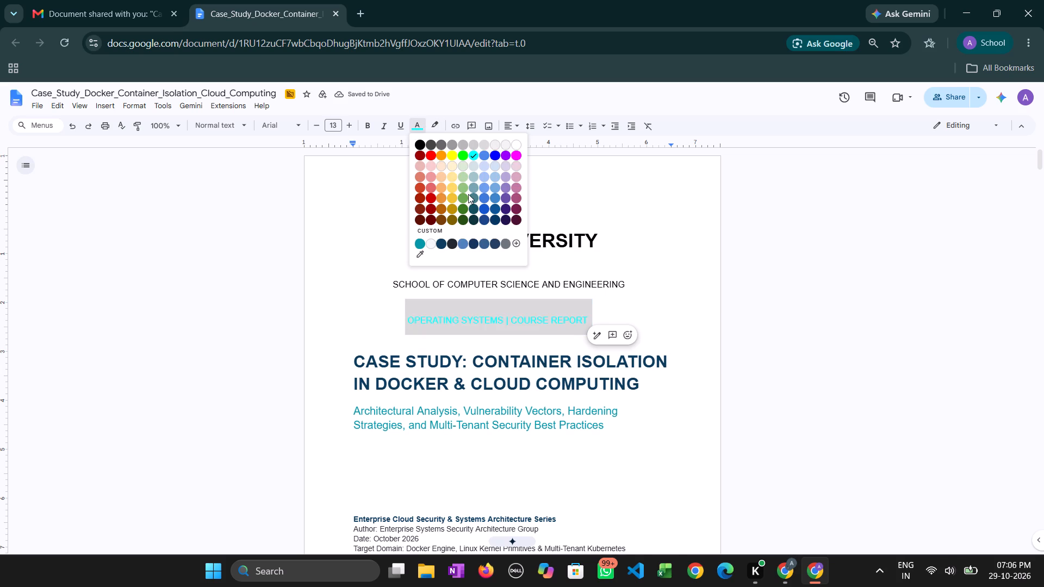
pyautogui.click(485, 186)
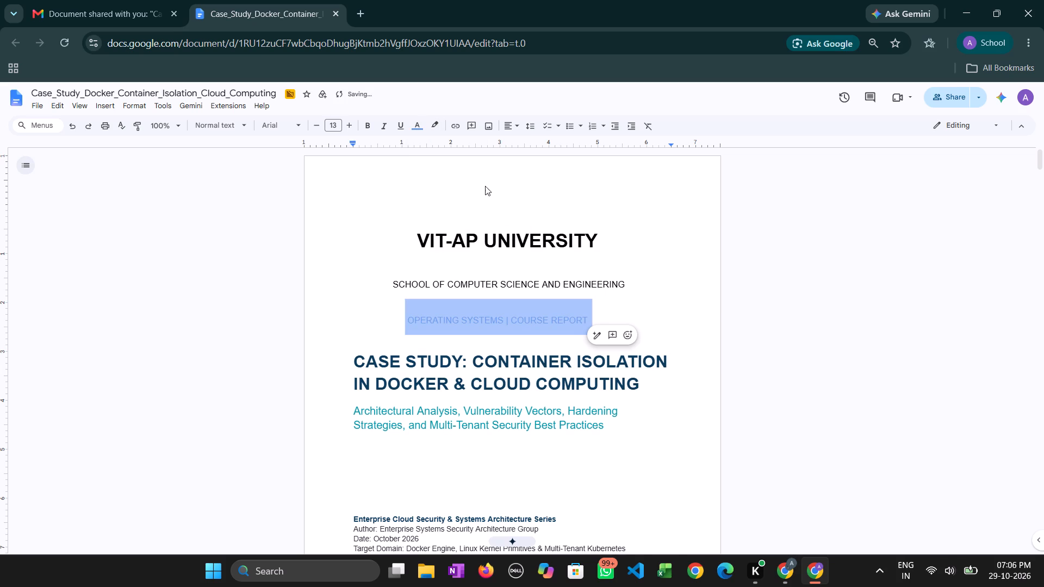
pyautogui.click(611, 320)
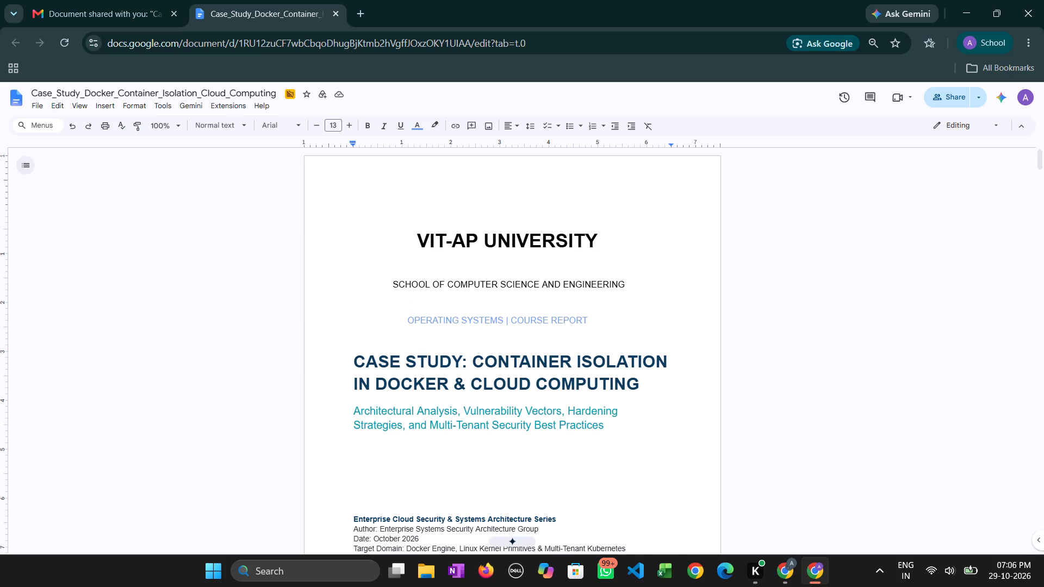
# Make the "OPERATING SYSTEMS | COURSE REPORT" line bold and colour its text dark cornflower blue.
pyautogui.moveTo(611, 320); pyautogui.dragTo(396, 323)
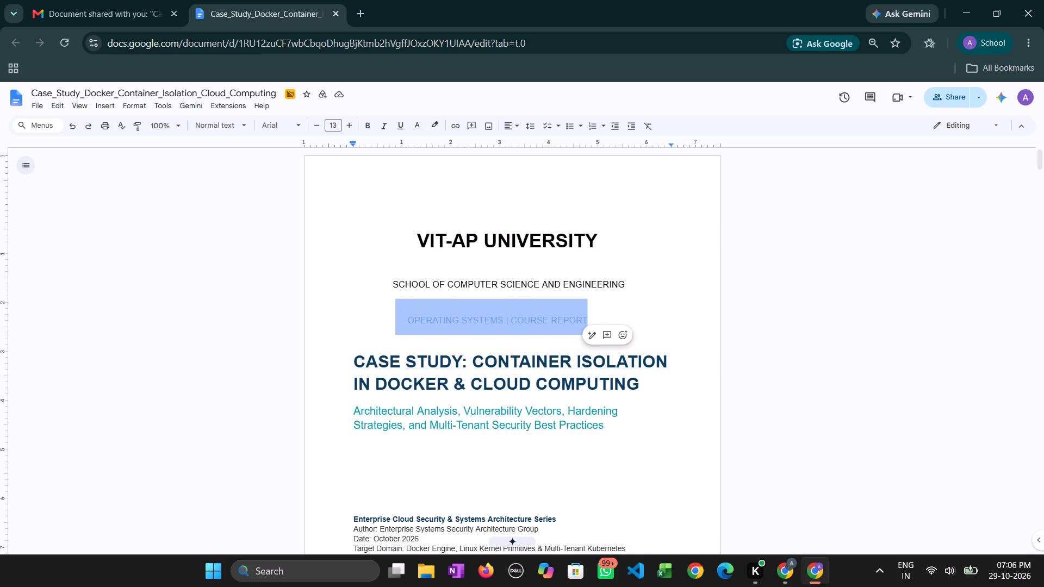
pyautogui.click(367, 124)
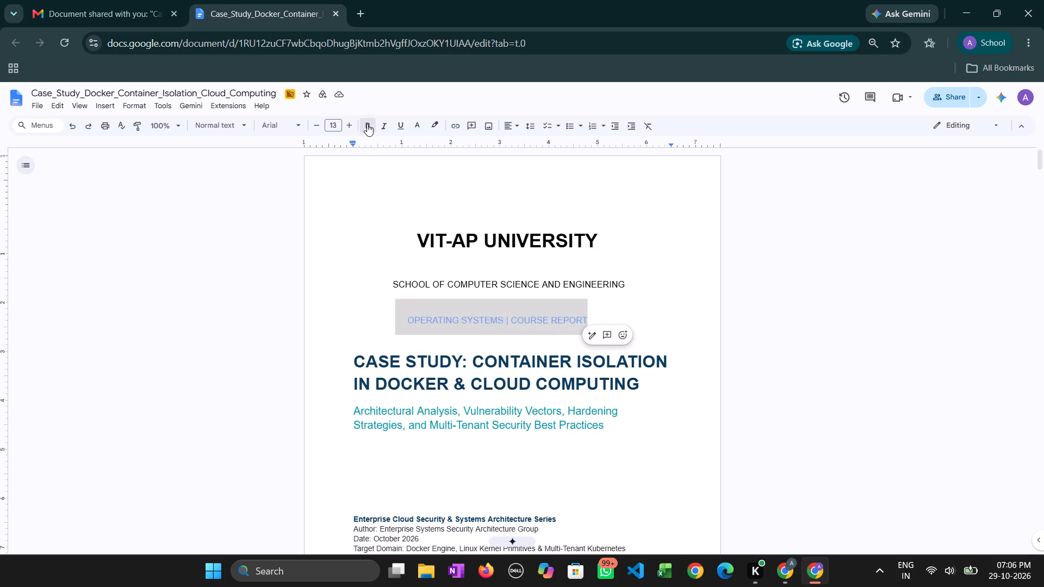
pyautogui.click(421, 121)
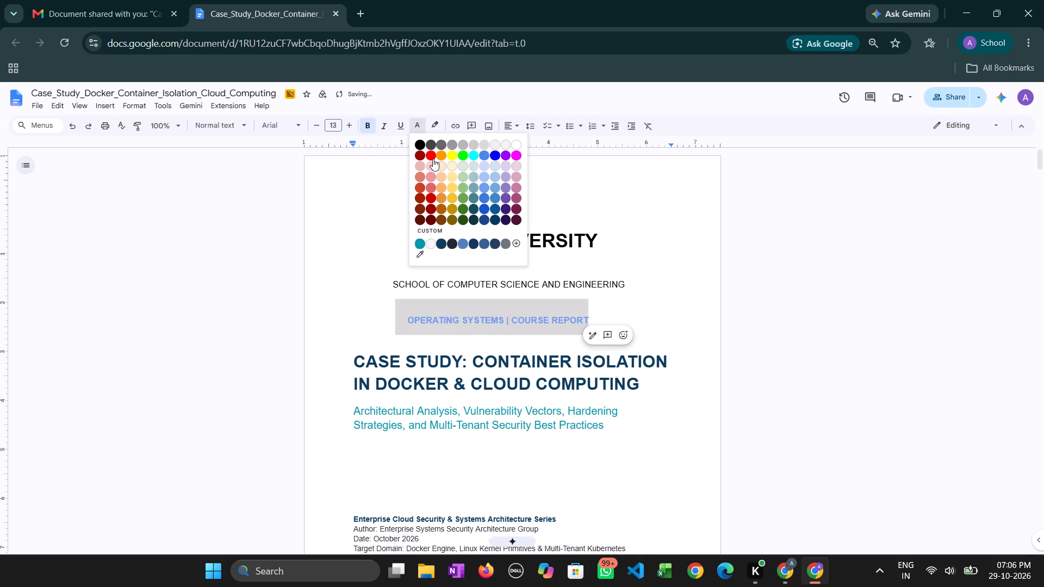
pyautogui.click(483, 207)
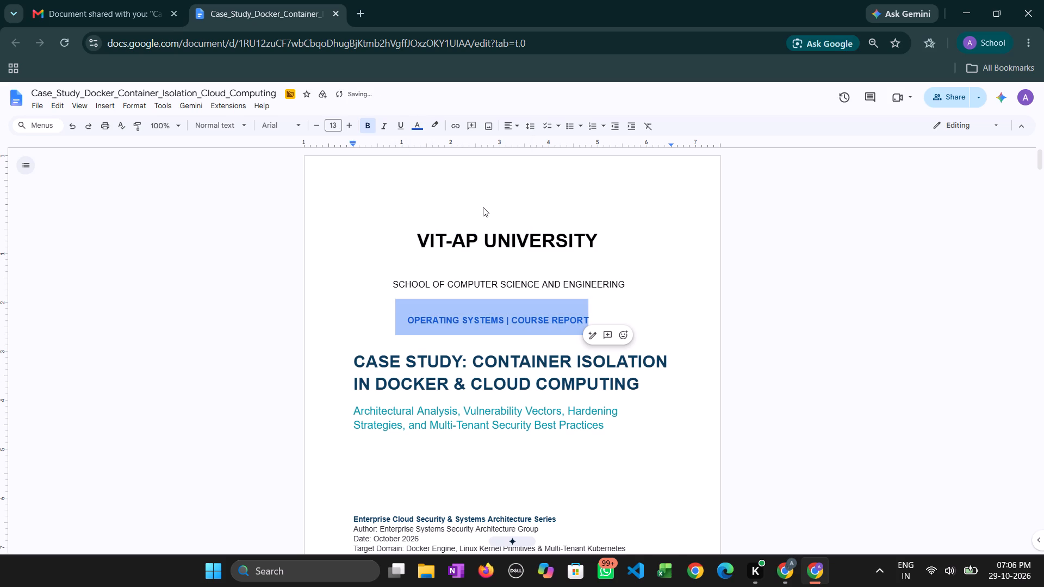
pyautogui.click(618, 305)
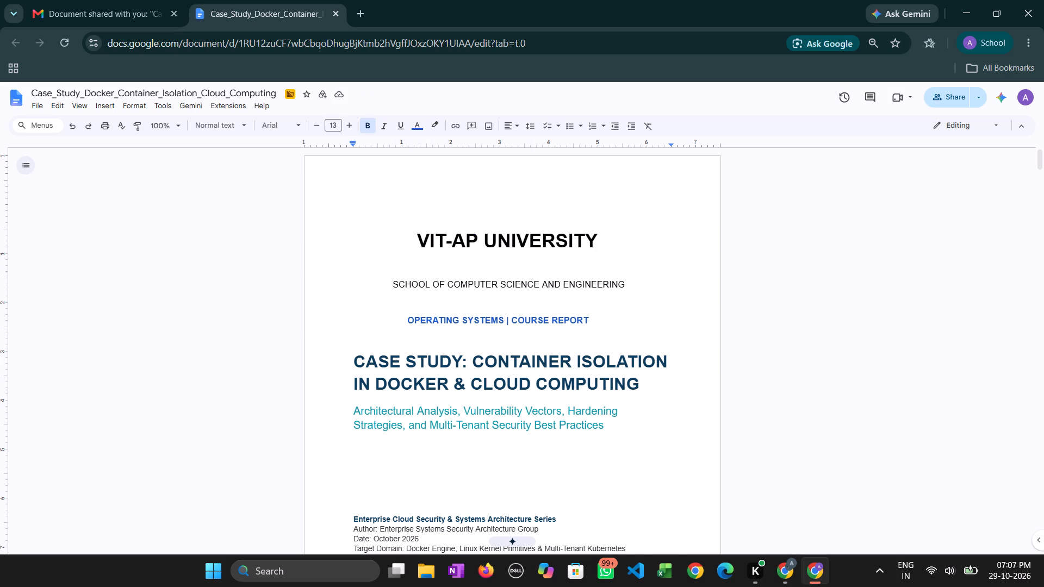
# Delete the end of the "Target Domain" line at the bottom of the cover page, back to "Target Domai".
pyautogui.scroll(-2, 618, 305)
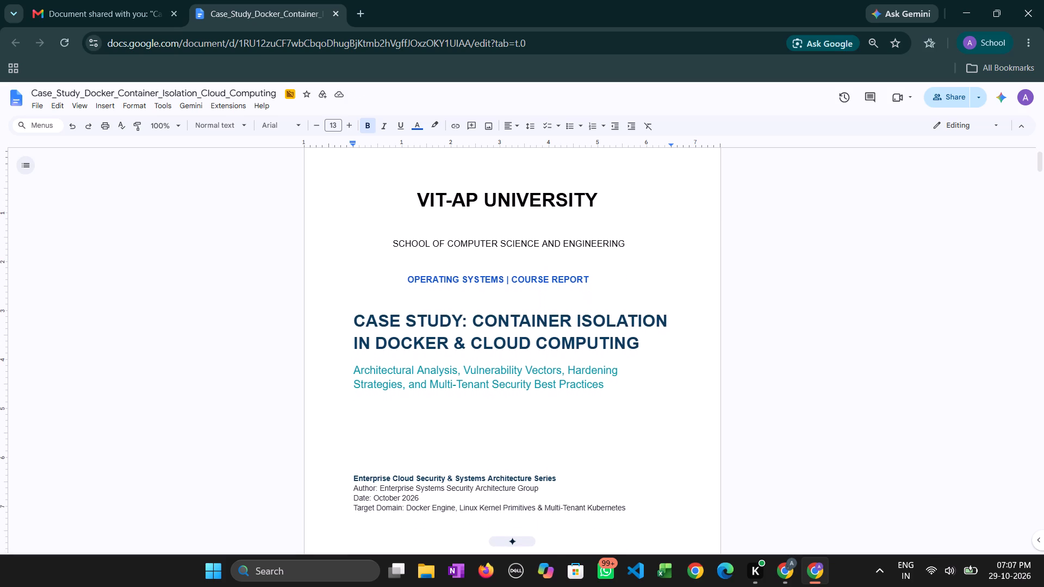
pyautogui.scroll(-2, 618, 305)
pyautogui.scroll(-2, 582, 343)
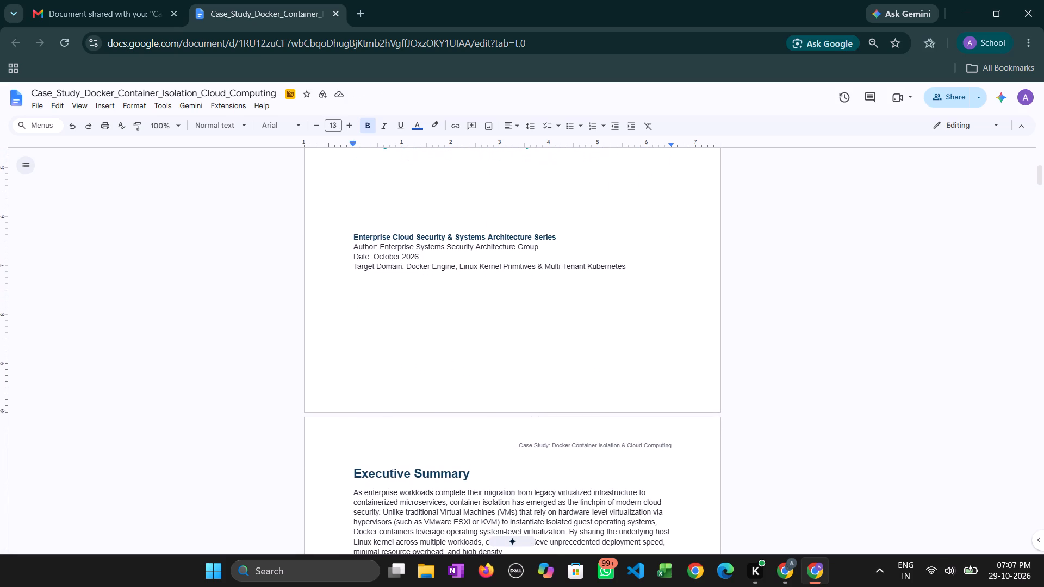
pyautogui.click(630, 270)
pyautogui.press('BackSpace')
pyautogui.press('BackSpace')
pyautogui.press('BackSpace')
pyautogui.press('BackSpace')
pyautogui.press('BackSpace')
pyautogui.press('BackSpace')
pyautogui.press('BackSpace')
pyautogui.press('BackSpace')
pyautogui.press('BackSpace')
pyautogui.press('BackSpace')
pyautogui.press('BackSpace')
pyautogui.press('BackSpace')
pyautogui.press('BackSpace')
pyautogui.press('BackSpace')
pyautogui.press('BackSpace')
pyautogui.press('BackSpace')
pyautogui.press('BackSpace')
pyautogui.press('BackSpace')
pyautogui.press('BackSpace')
pyautogui.press('BackSpace')
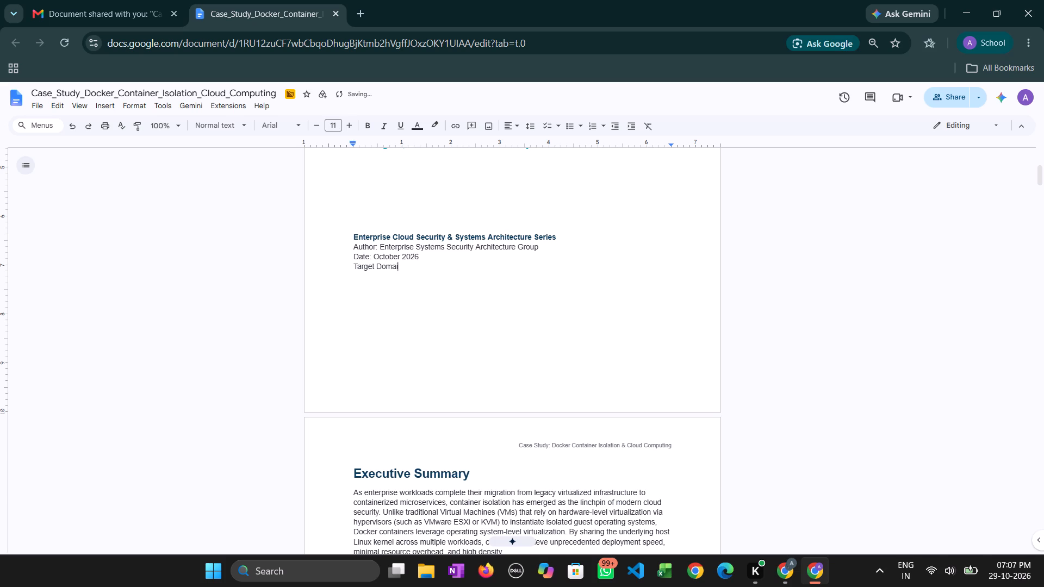
# Insert an empty line between "OPERATING SYSTEMS | COURSE REPORT" and the case study title.
pyautogui.scroll(3, 630, 270)
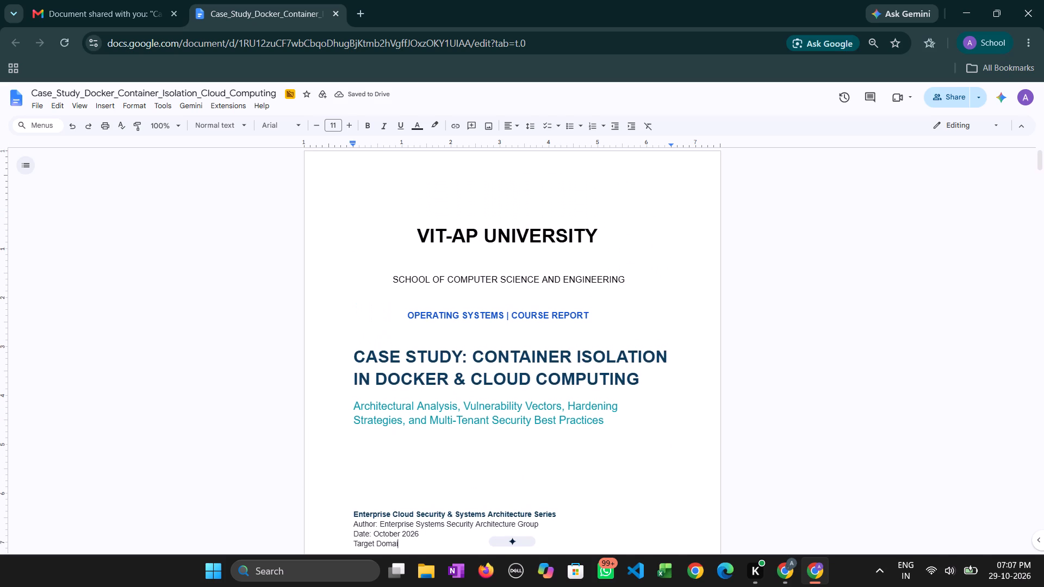
pyautogui.click(602, 311)
pyautogui.press('Return')
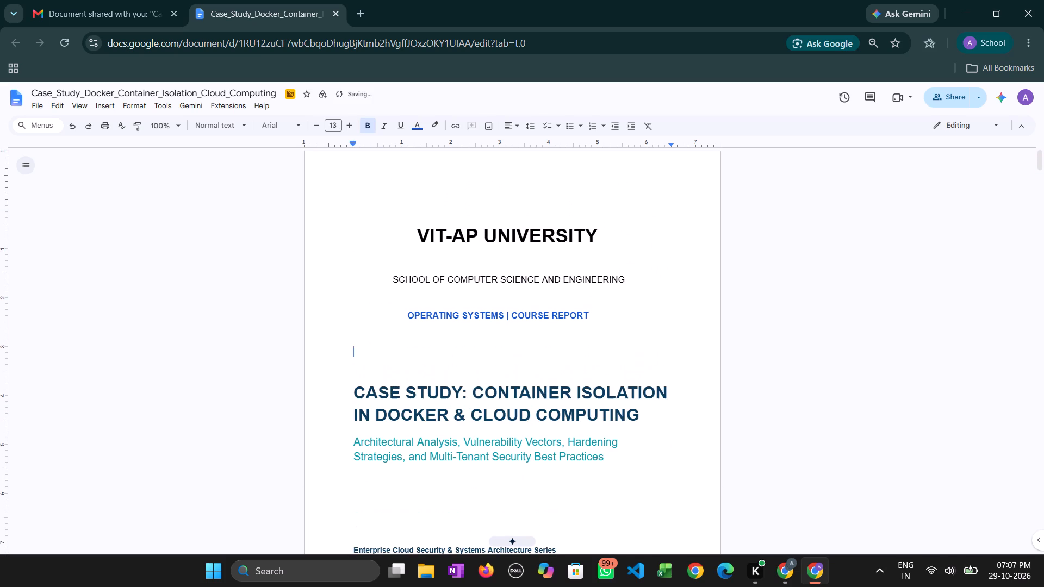
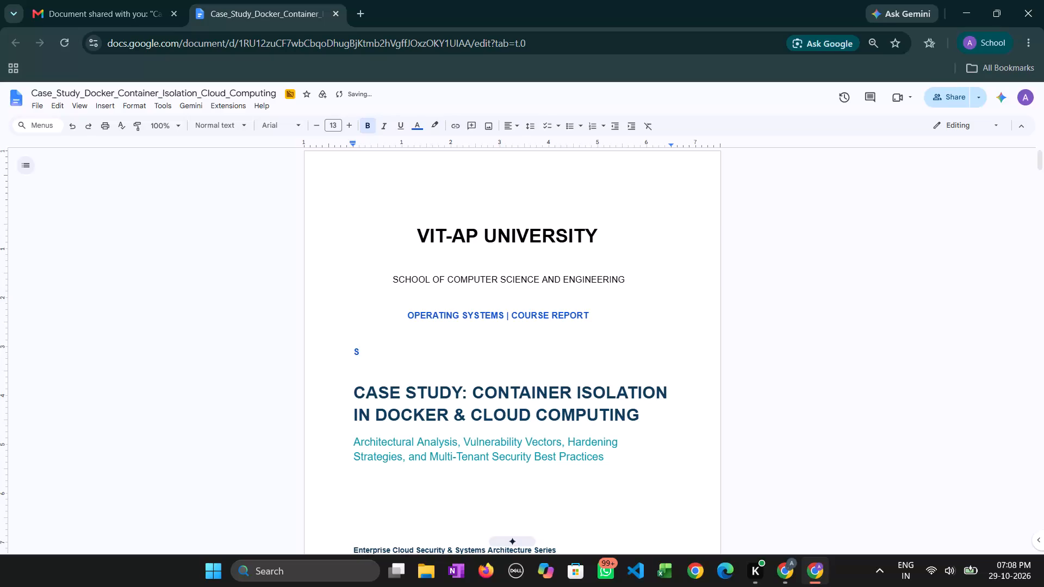
# Enter "SUBMITTED BY :" followed by the student's full name in capitals on the empty line above the case study title.
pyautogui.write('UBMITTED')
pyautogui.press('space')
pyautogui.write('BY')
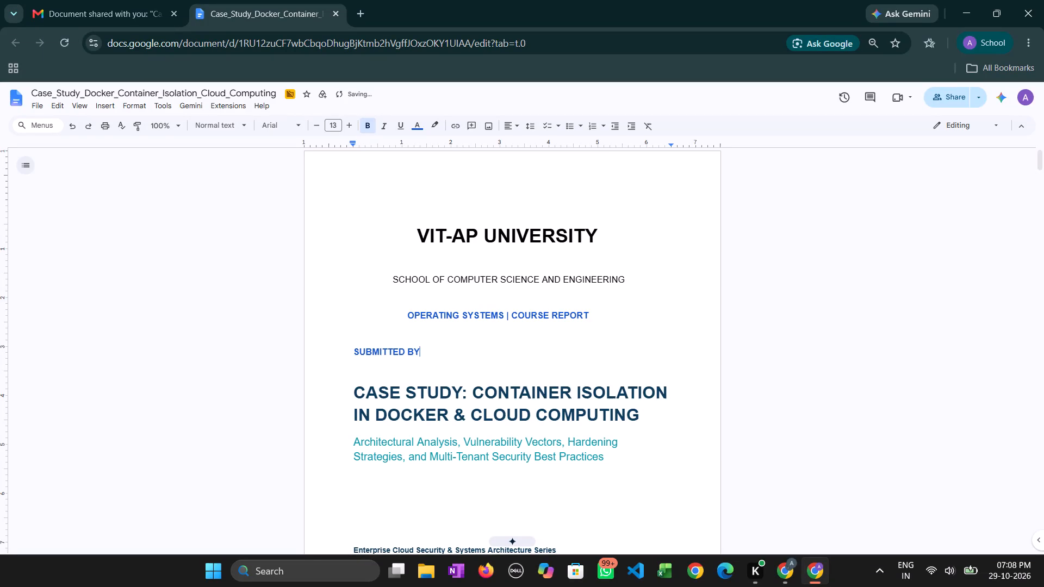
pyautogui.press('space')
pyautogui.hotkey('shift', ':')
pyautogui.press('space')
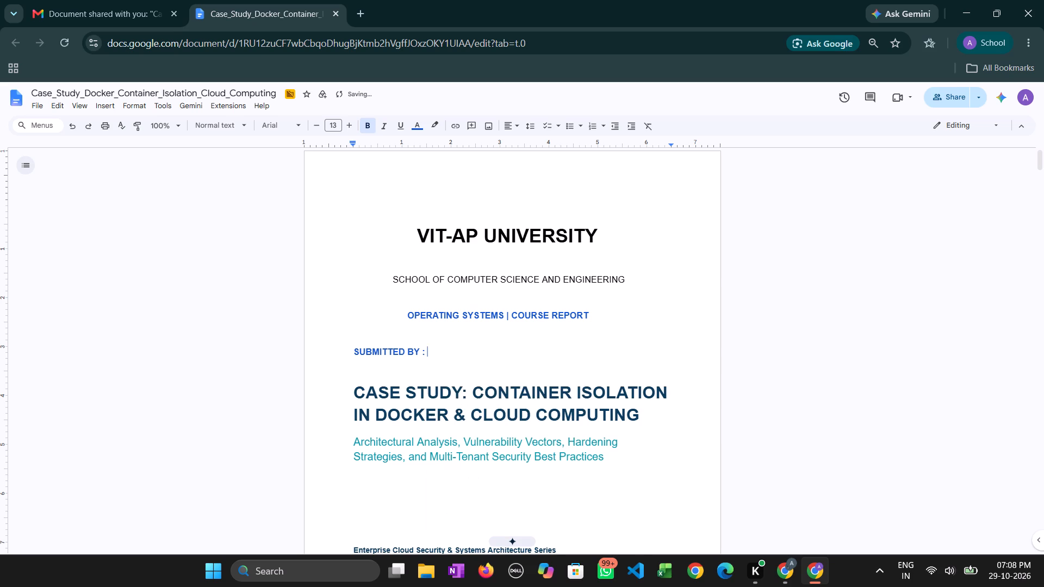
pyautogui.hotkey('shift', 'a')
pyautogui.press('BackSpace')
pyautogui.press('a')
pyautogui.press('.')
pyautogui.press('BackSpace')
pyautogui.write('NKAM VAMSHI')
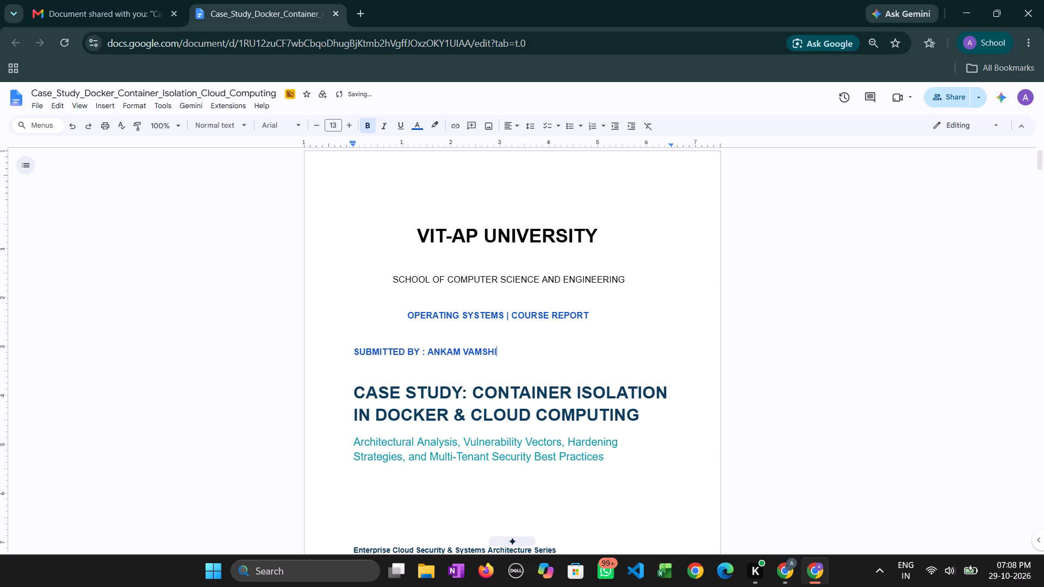
# Add a new line reading "REGISTRATION NO. :" below the "SUBMITTED BY" line.
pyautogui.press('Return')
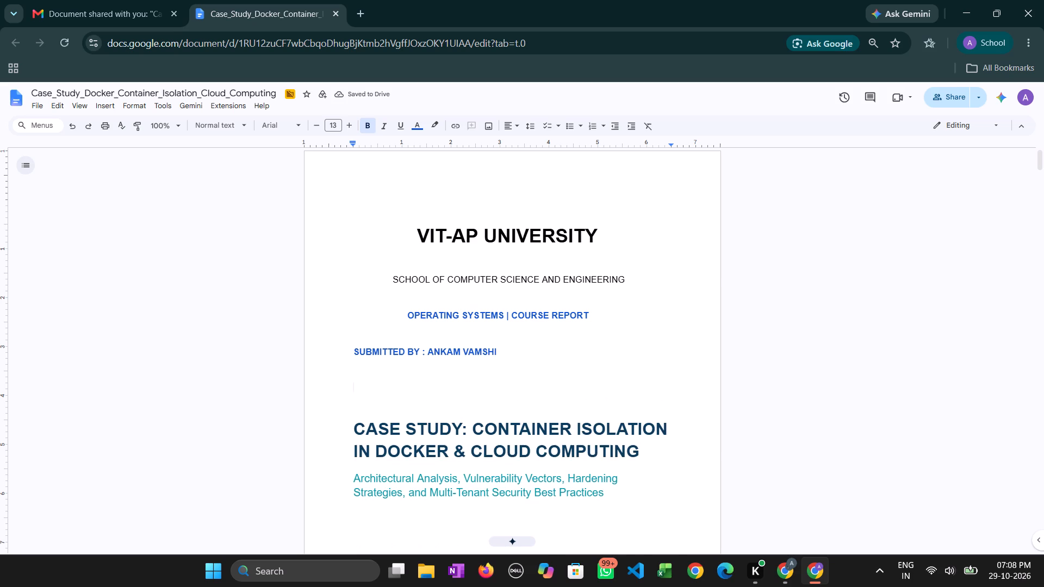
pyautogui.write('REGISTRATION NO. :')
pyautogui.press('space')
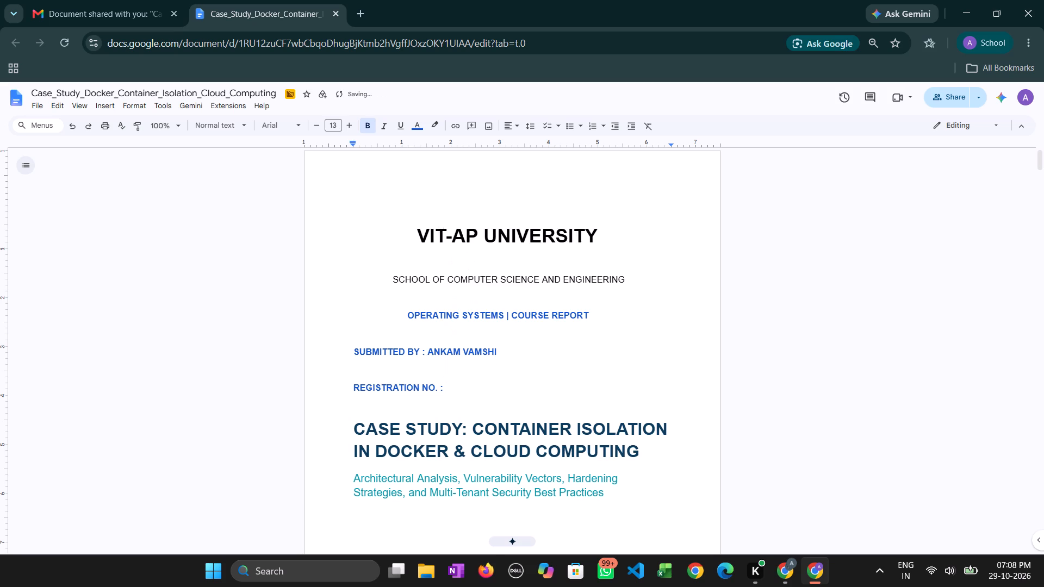
# Enter the student's registration number after "REGISTRATION NO. :" and start a new line below it.
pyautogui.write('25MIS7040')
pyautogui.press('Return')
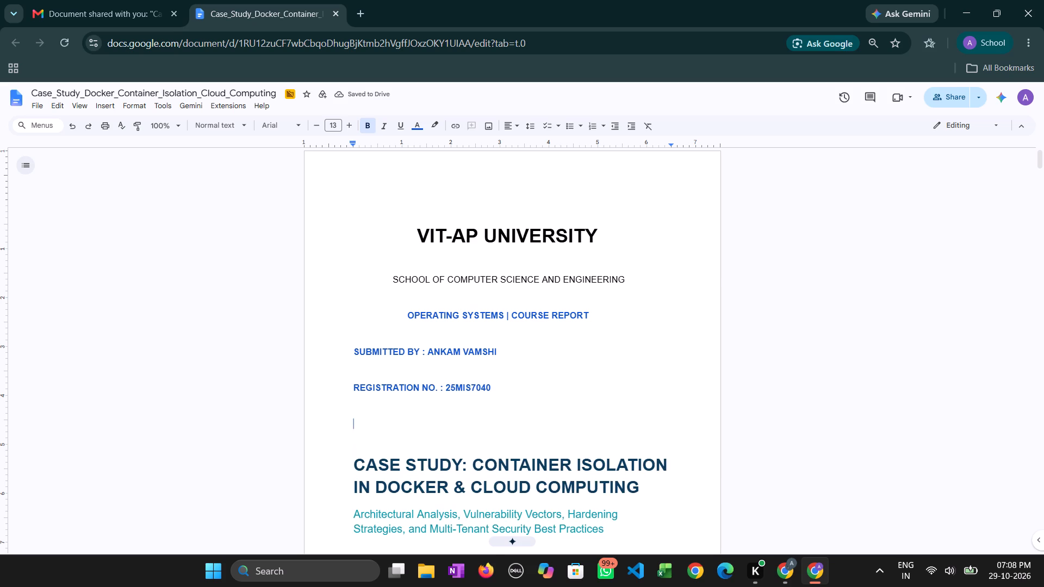
# Add the line "COURSE TITLE : Introduction to Operating Systems" below the registration number and start a new line.
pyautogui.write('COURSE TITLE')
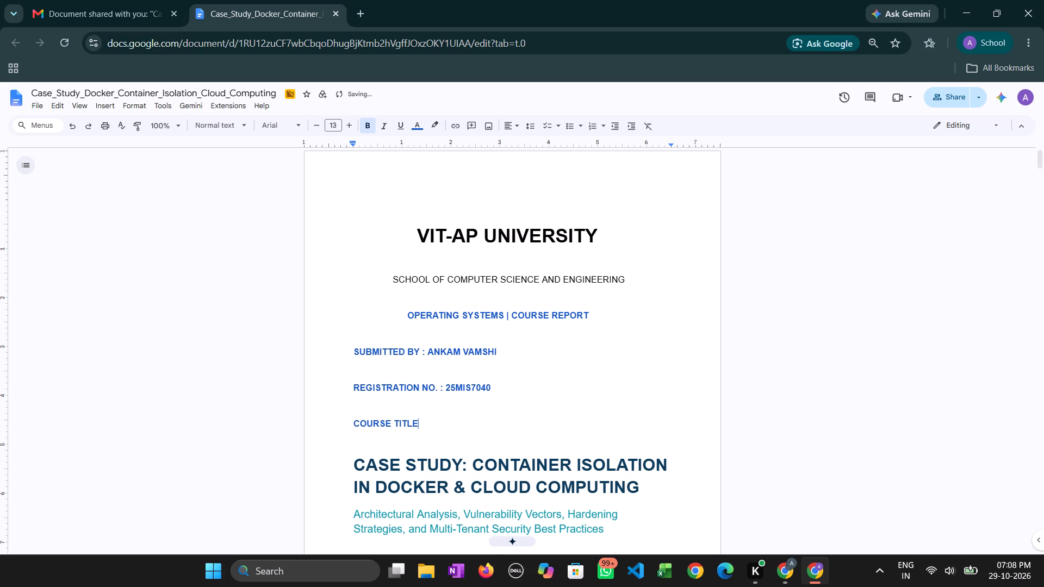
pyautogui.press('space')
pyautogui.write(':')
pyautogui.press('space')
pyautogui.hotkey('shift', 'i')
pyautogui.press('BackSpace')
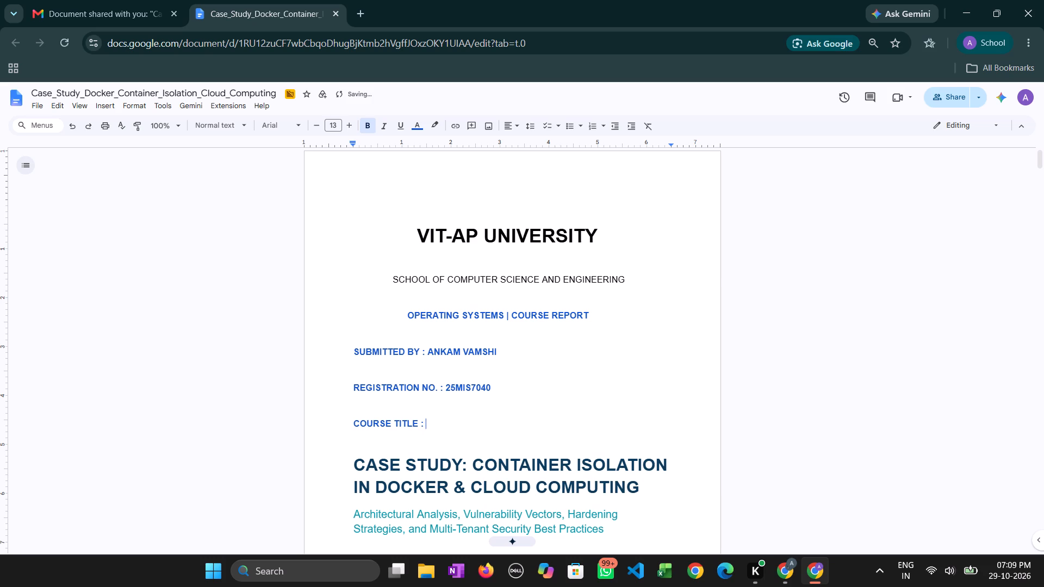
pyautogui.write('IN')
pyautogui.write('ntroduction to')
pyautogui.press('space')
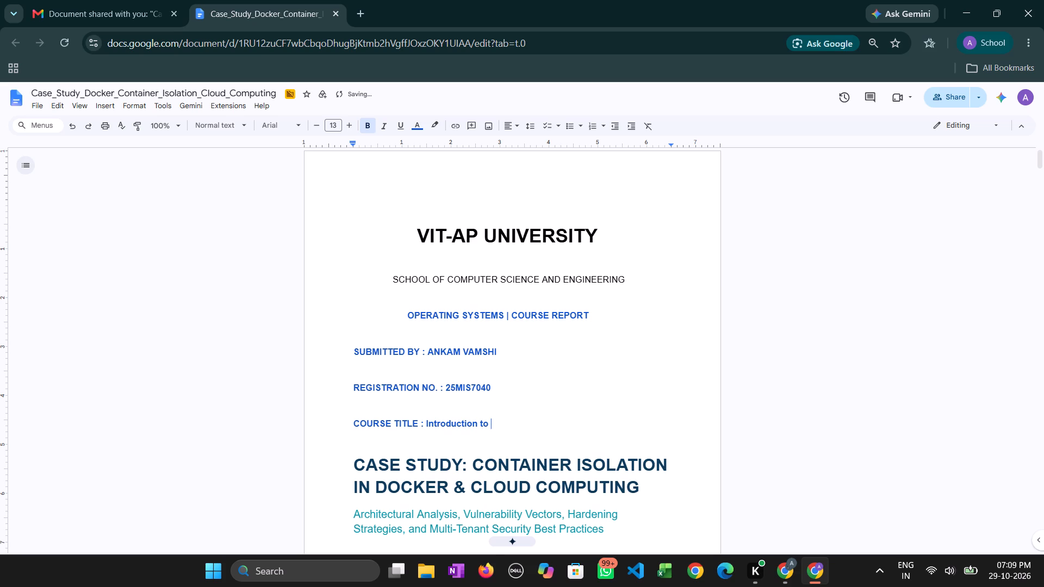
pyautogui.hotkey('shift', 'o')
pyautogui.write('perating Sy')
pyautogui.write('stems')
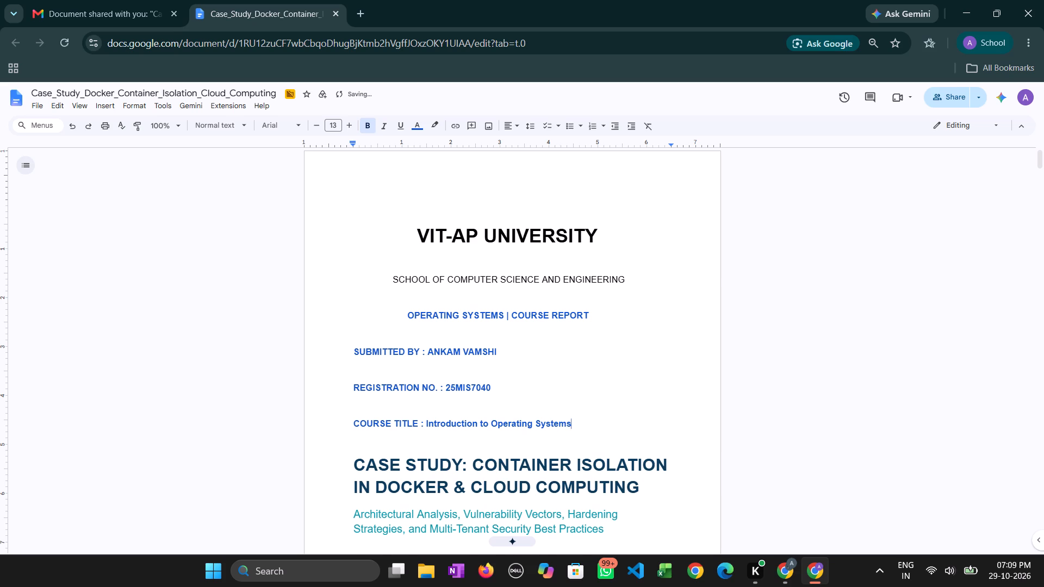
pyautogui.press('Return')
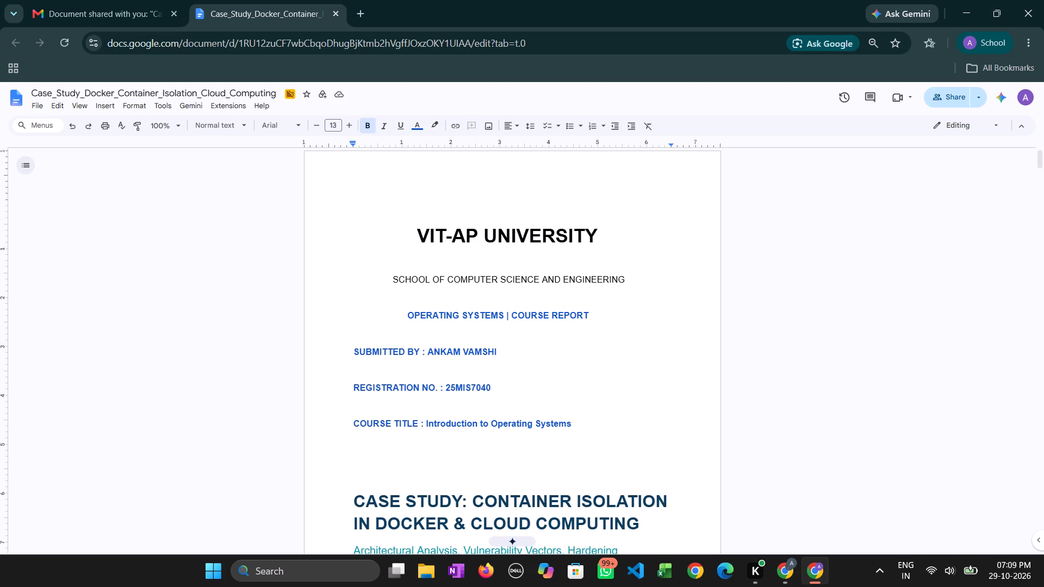
# Add the line "COURSE CODE : SWE2007" below the course title and start a new line.
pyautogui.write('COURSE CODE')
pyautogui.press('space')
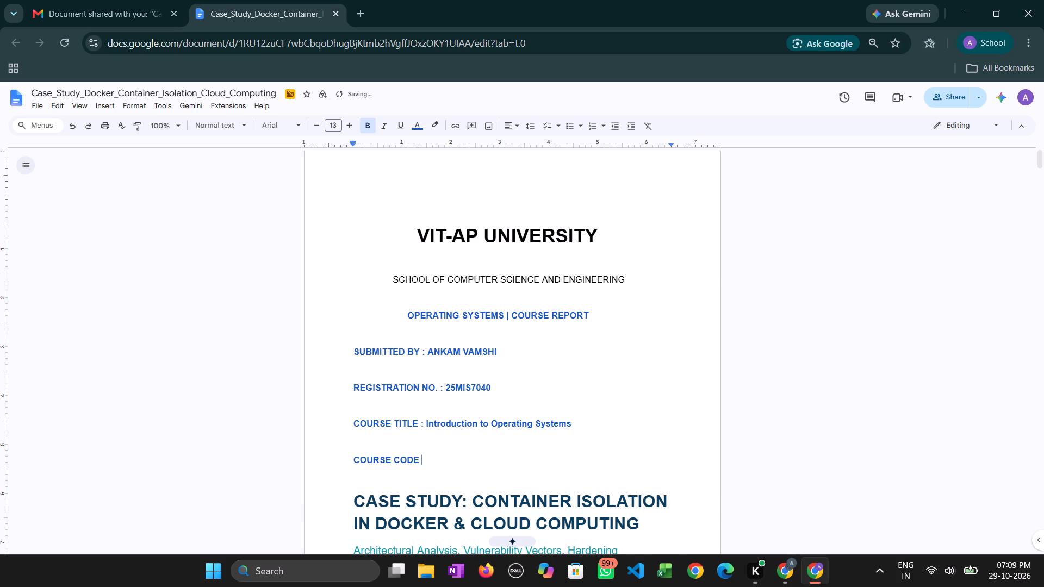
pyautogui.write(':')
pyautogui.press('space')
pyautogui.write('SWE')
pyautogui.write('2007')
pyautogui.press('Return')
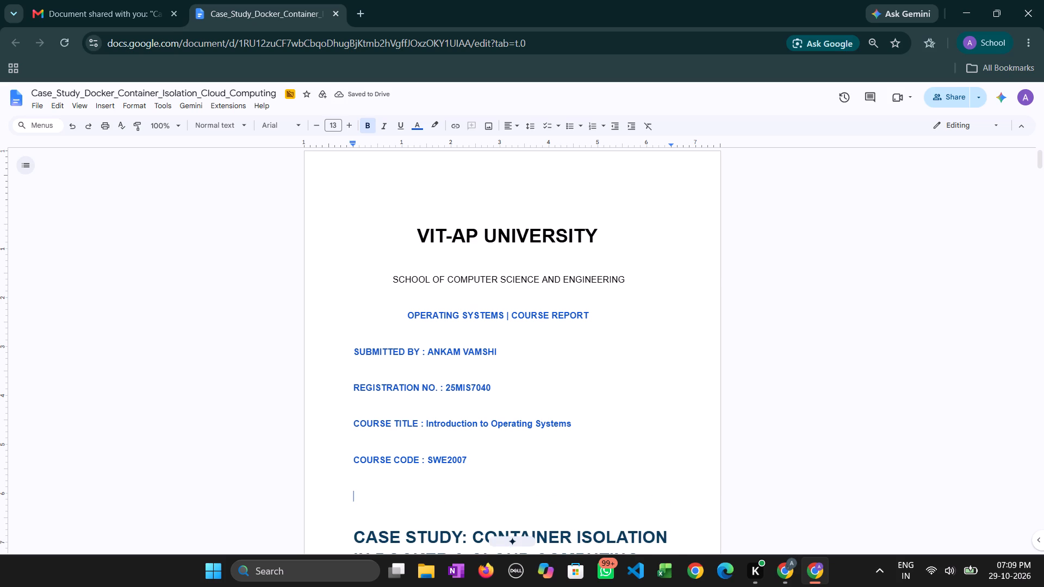
# Write the label "FACULTY SUPERVISOR" on the line below the course code.
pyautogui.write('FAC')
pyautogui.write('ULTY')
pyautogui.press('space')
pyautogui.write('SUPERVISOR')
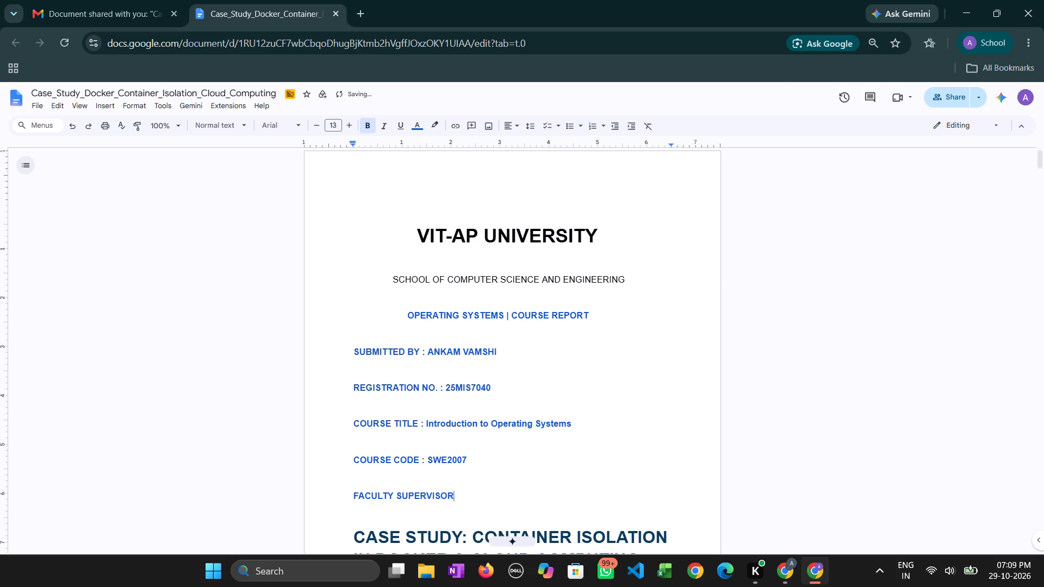
# Complete the "FACULTY SUPERVISOR" line with a colon followed by the supervisor's name, prefixed with "Dr.".
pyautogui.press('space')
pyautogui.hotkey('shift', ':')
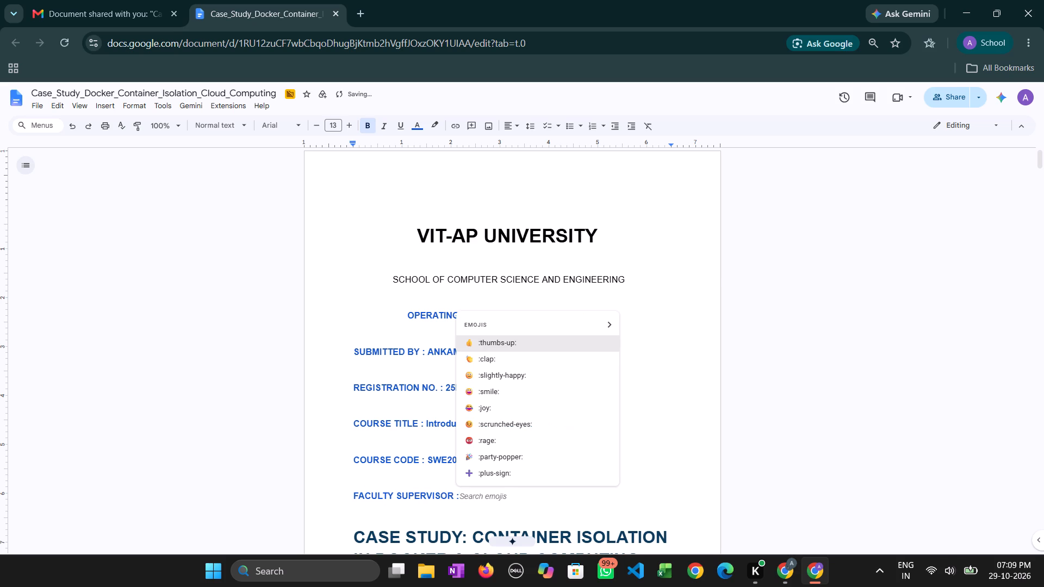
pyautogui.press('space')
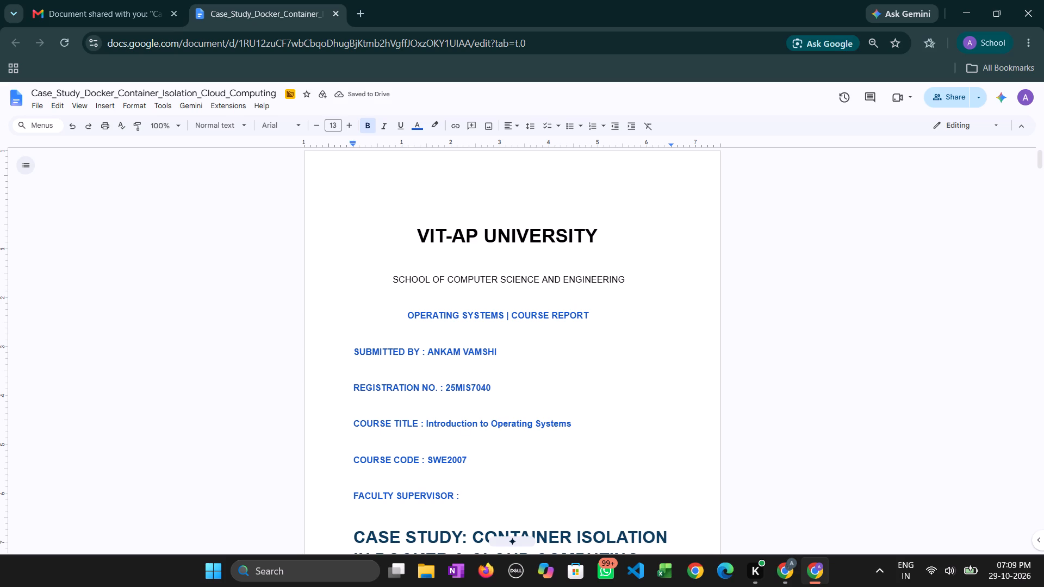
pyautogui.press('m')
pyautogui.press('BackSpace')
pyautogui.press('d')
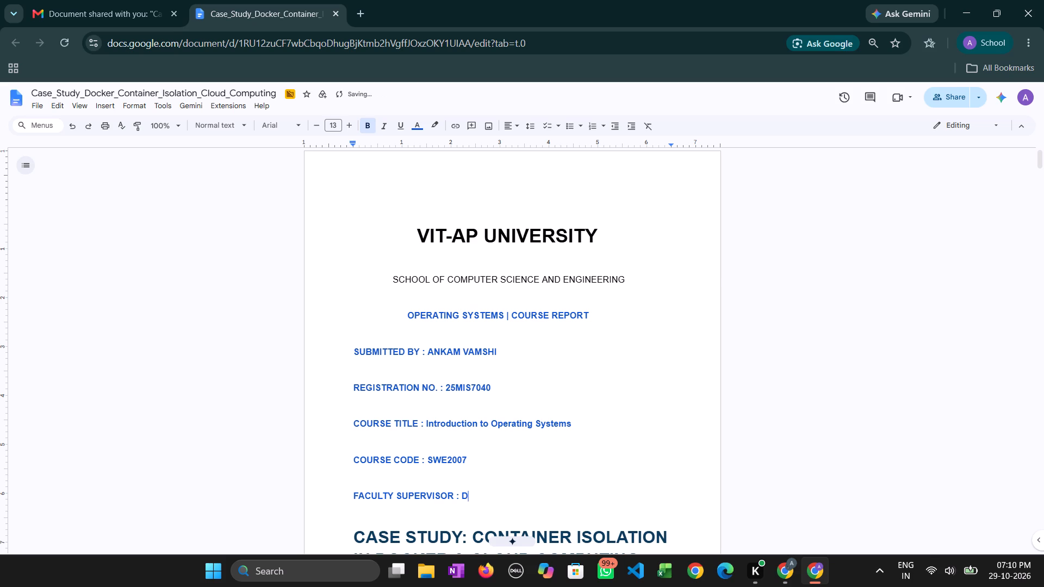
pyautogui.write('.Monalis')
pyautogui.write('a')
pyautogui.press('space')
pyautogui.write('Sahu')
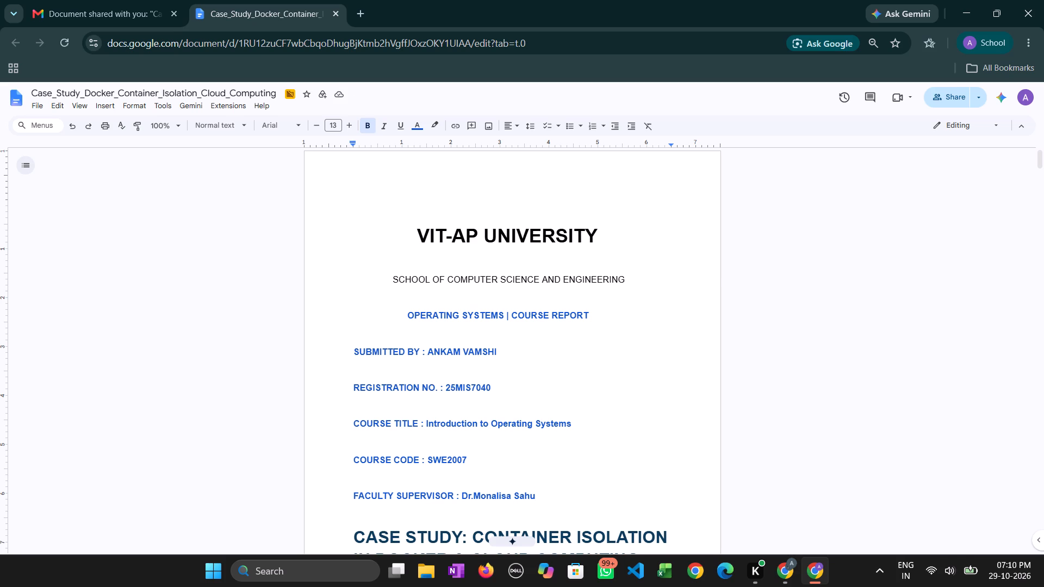
# Remove bold from the student's name after "SUBMITTED BY :" and colour the name light grey.
pyautogui.moveTo(426, 350); pyautogui.dragTo(514, 354)
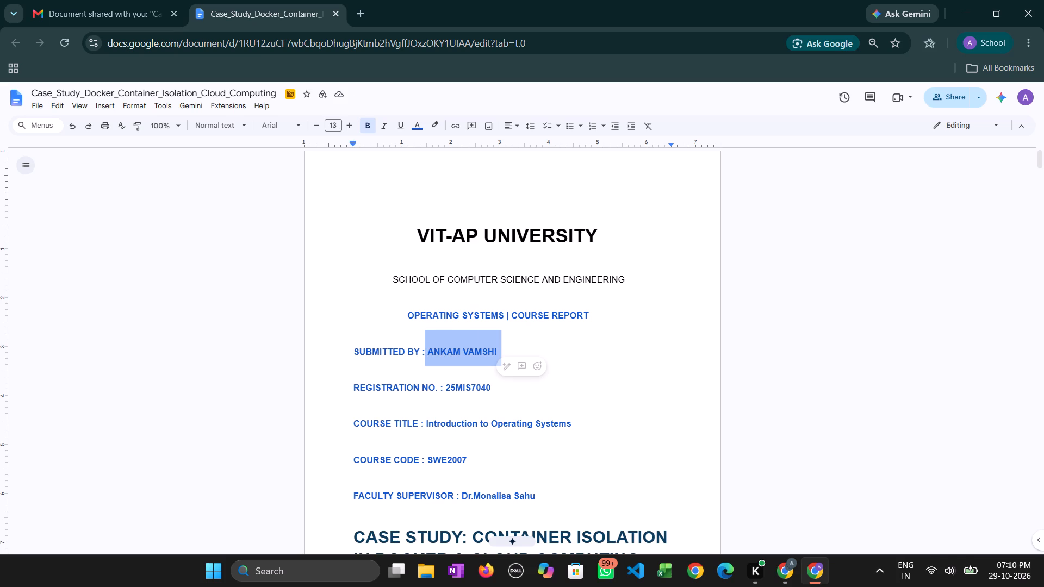
pyautogui.click(418, 126)
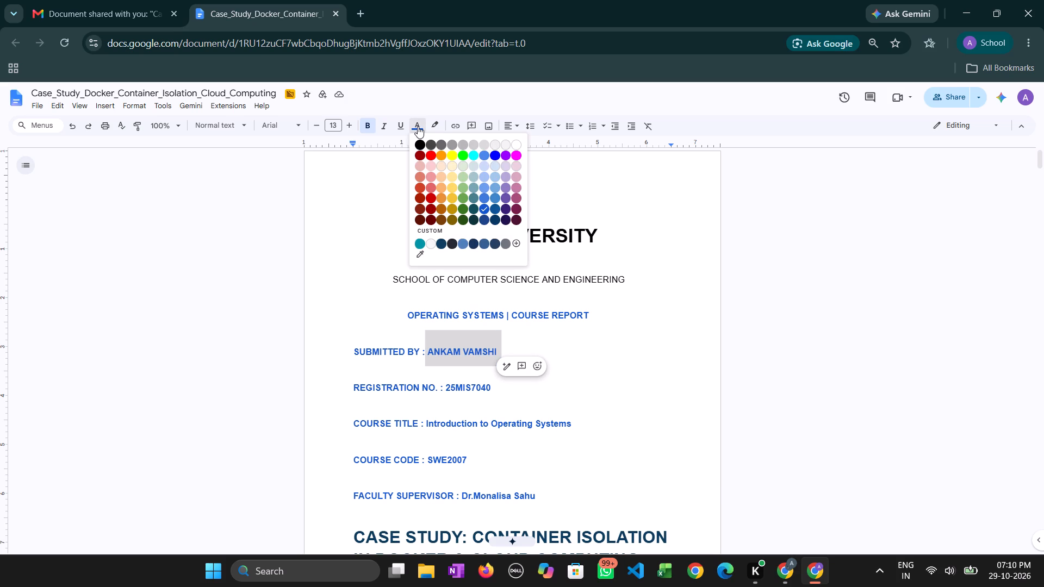
pyautogui.click(369, 124)
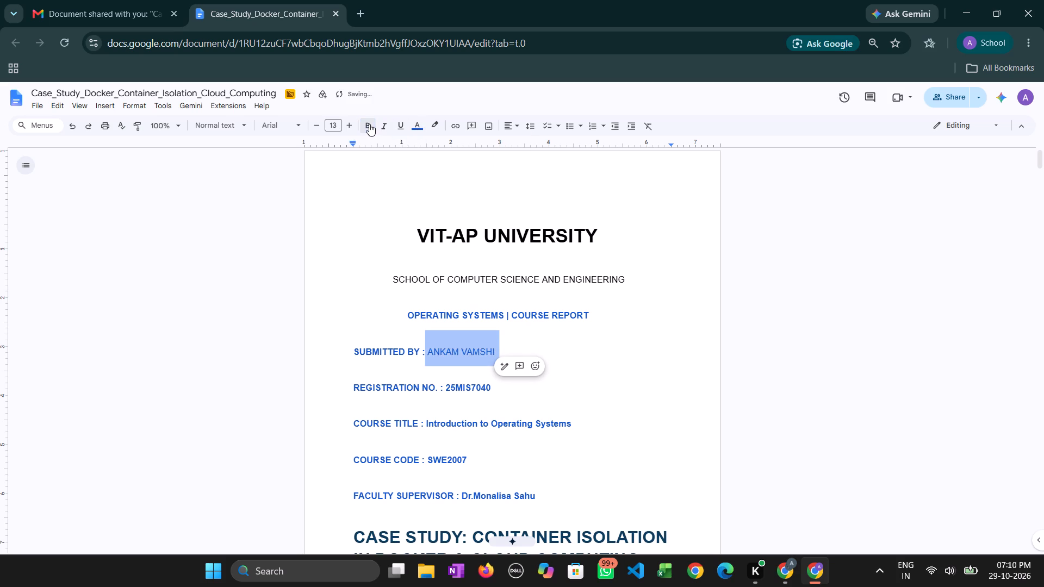
pyautogui.click(415, 132)
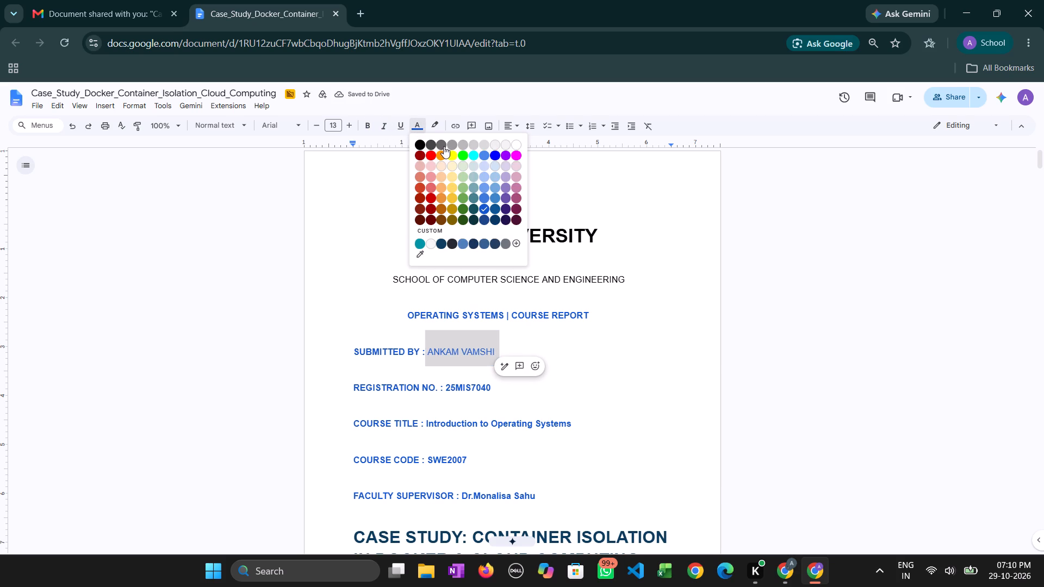
pyautogui.click(453, 144)
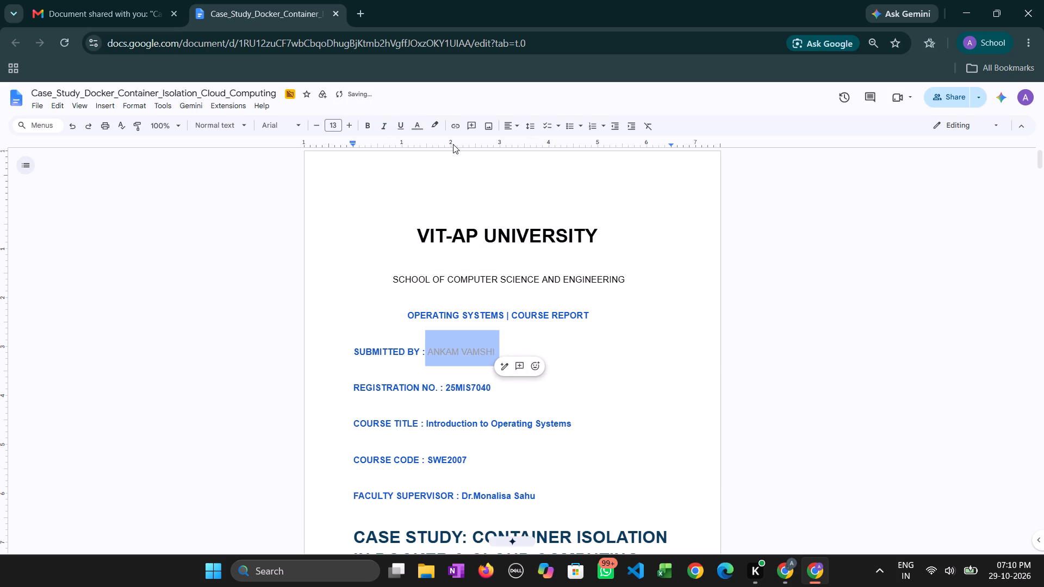
pyautogui.click(414, 130)
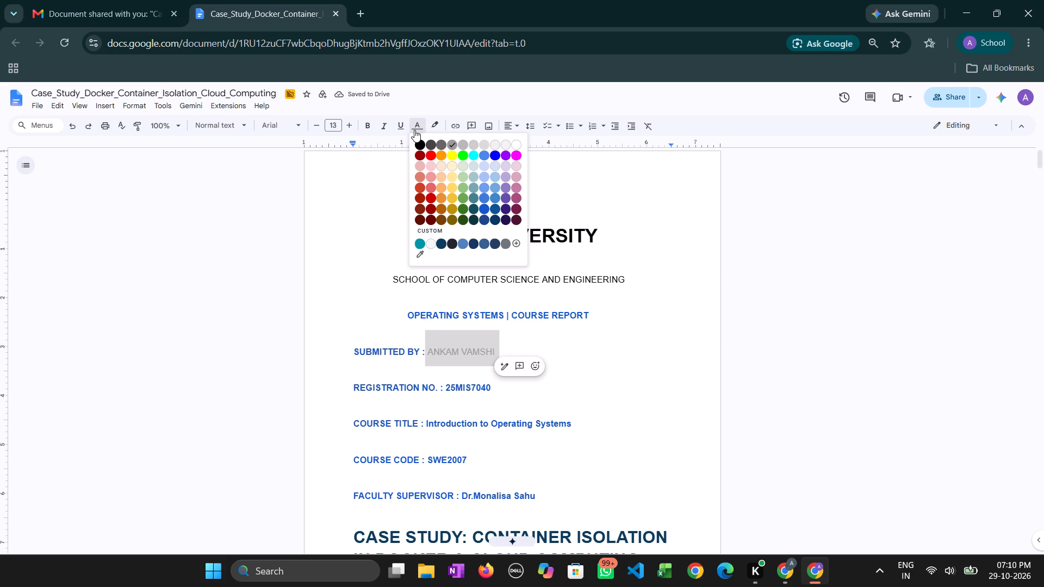
pyautogui.click(461, 141)
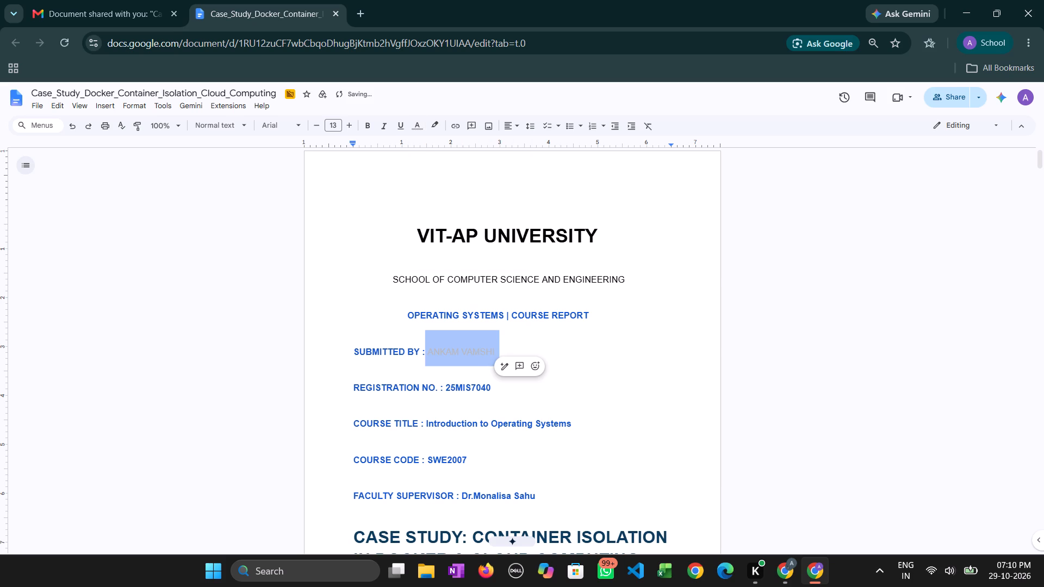
pyautogui.click(514, 334)
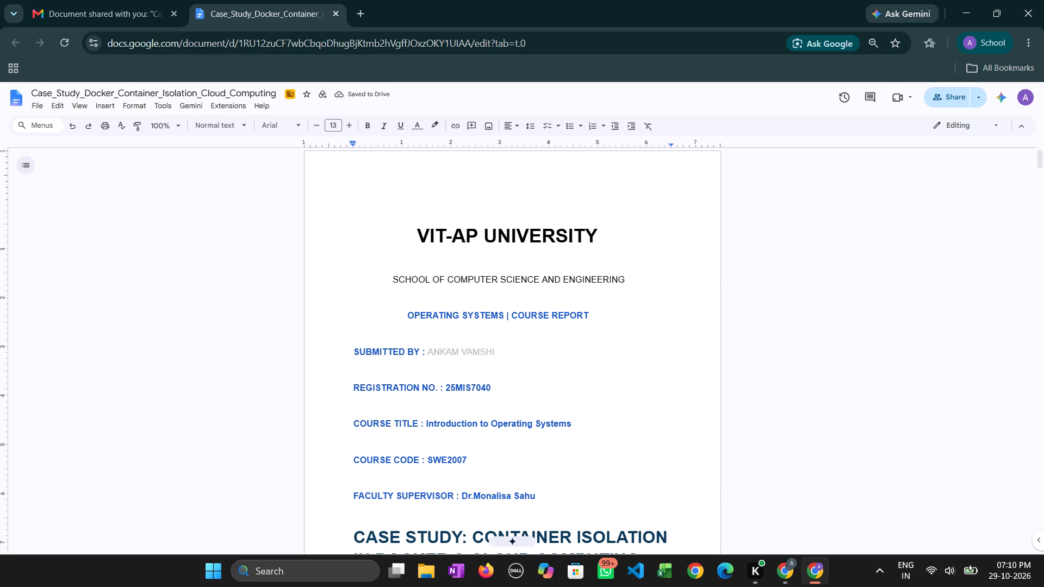
# Change the text colour of the "SUBMITTED BY :" label, including its colon, to dark navy blue.
pyautogui.moveTo(350, 349); pyautogui.dragTo(423, 350)
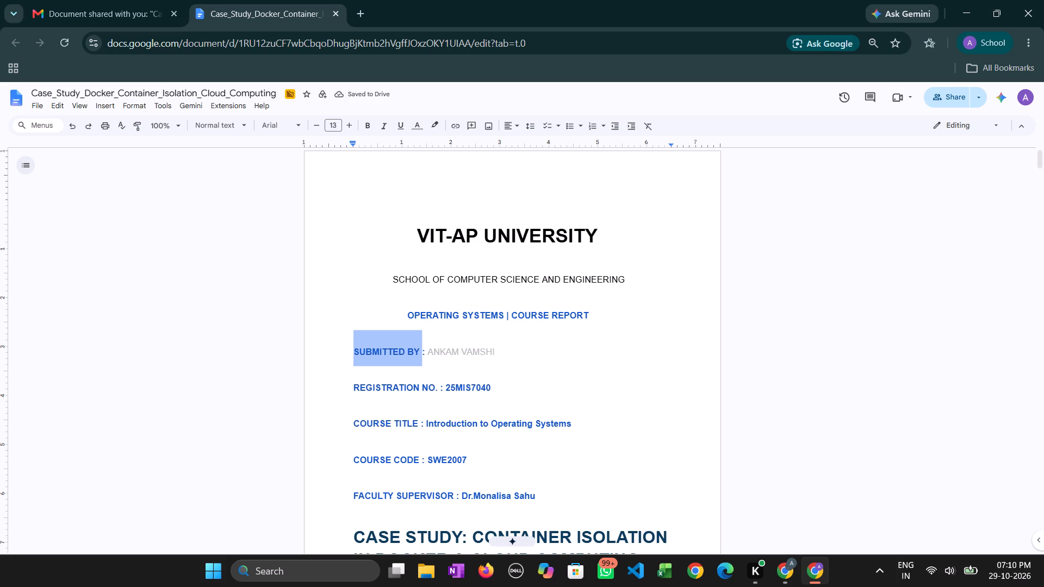
pyautogui.moveTo(423, 350); pyautogui.dragTo(425, 351)
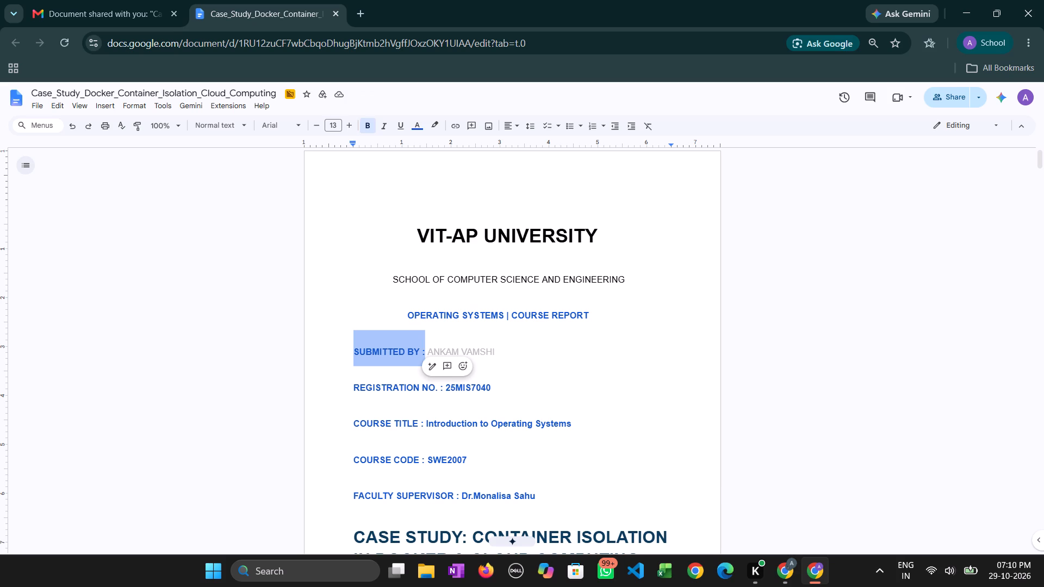
pyautogui.click(418, 126)
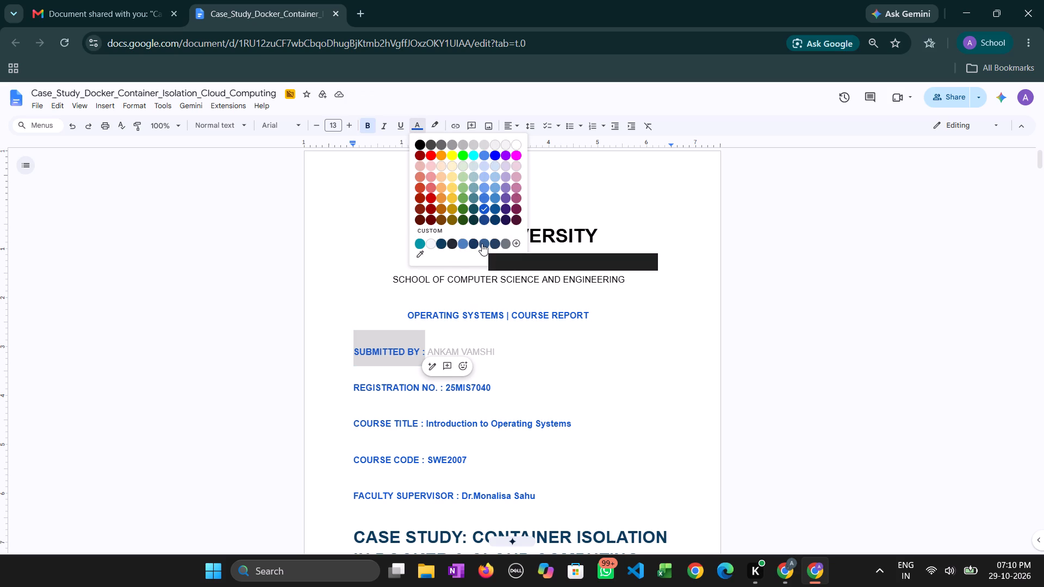
pyautogui.click(495, 221)
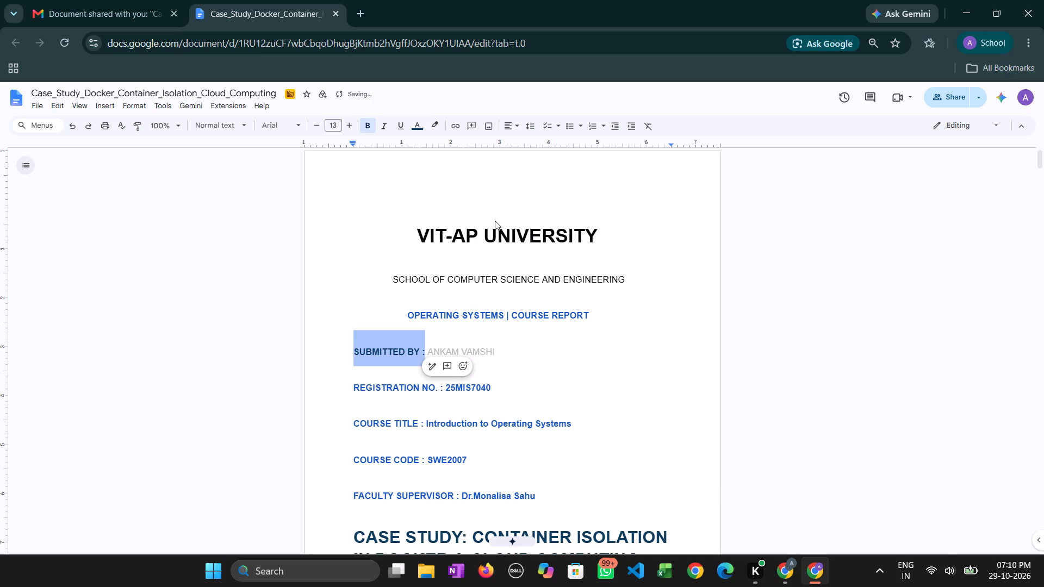
# Recolour the student's name after "SUBMITTED BY :" to a one-shade-darker medium grey.
pyautogui.click(505, 344)
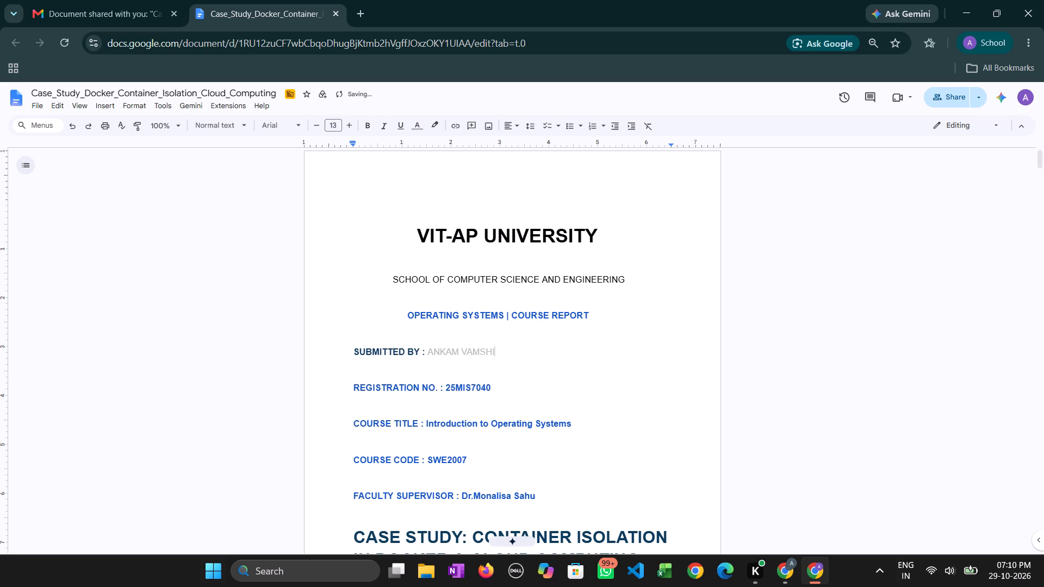
pyautogui.moveTo(505, 344); pyautogui.dragTo(428, 345)
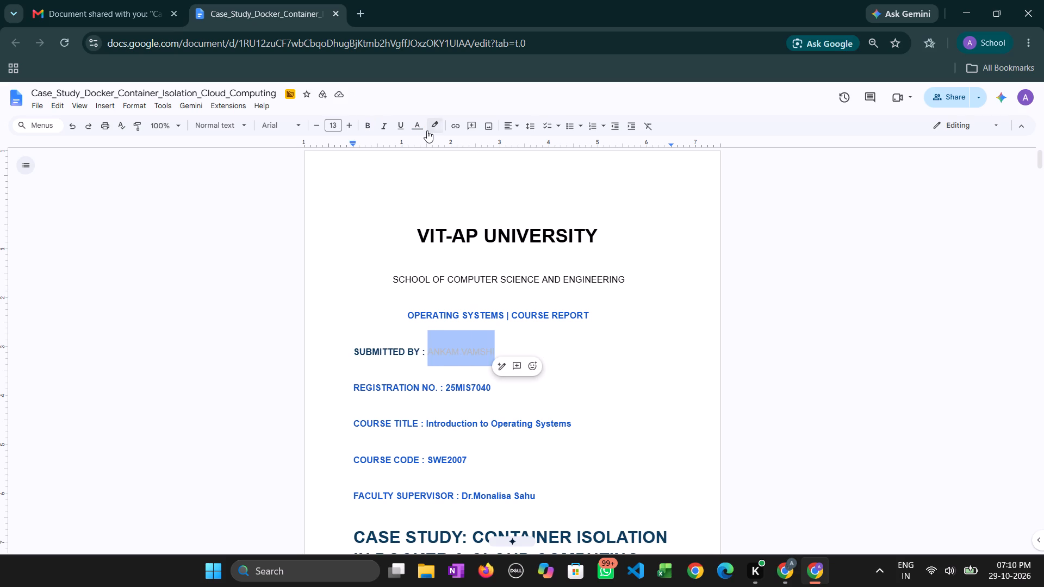
pyautogui.click(417, 130)
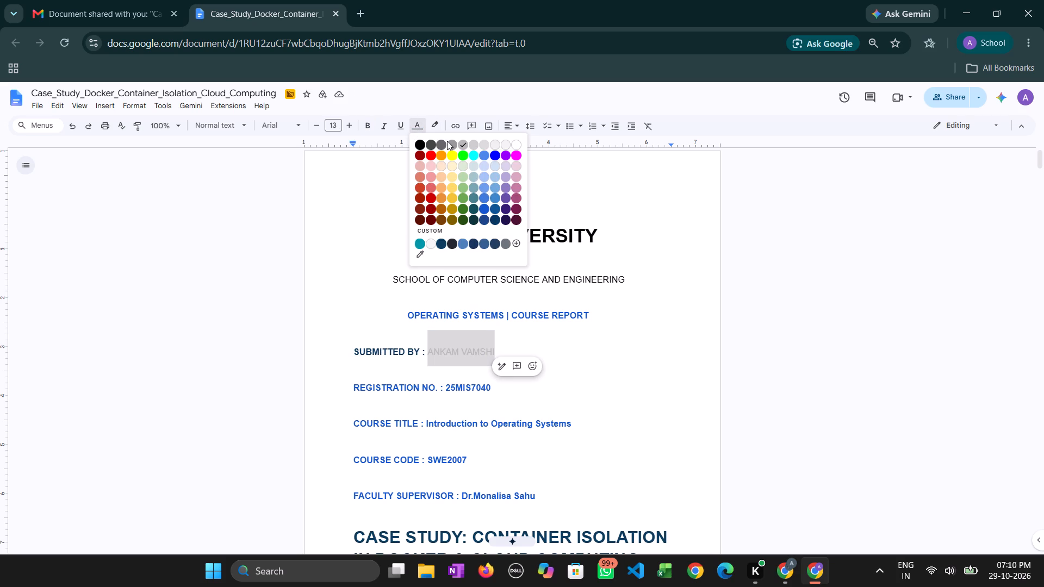
pyautogui.click(451, 143)
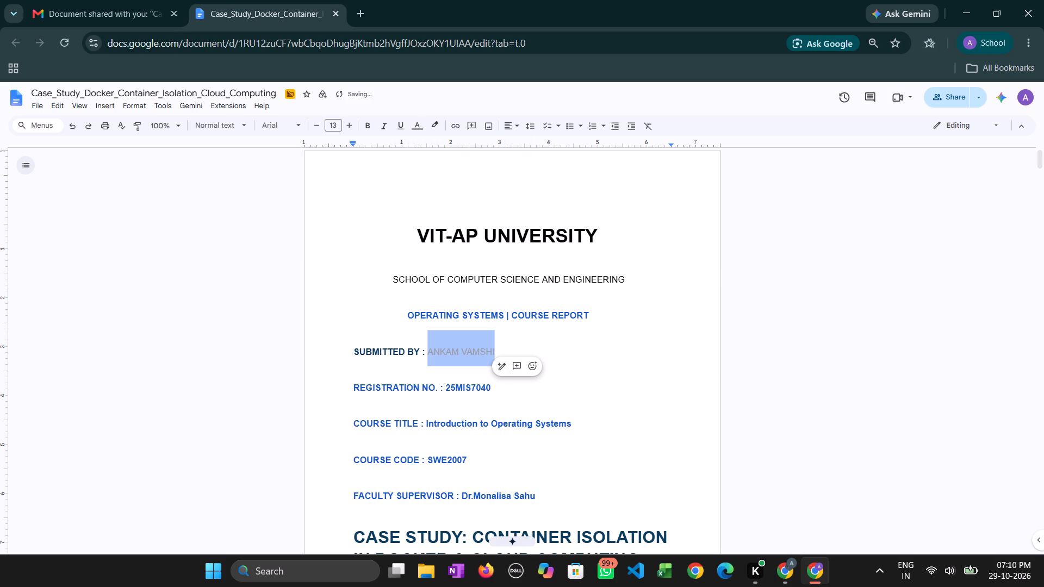
pyautogui.click(539, 324)
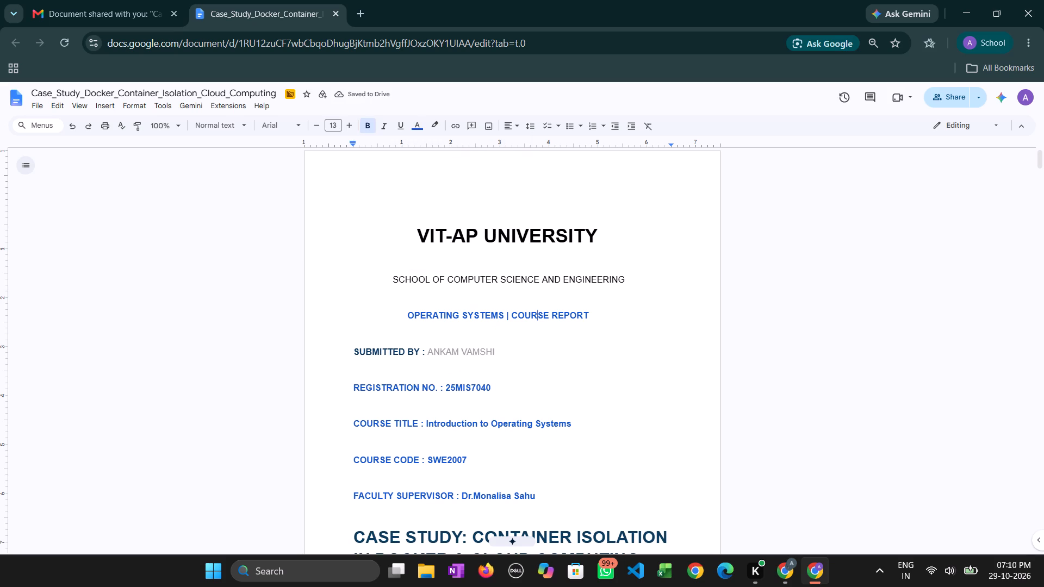
# Select the student's registration number after the "REGISTRATION NO. :" label.
pyautogui.moveTo(496, 389); pyautogui.dragTo(443, 387)
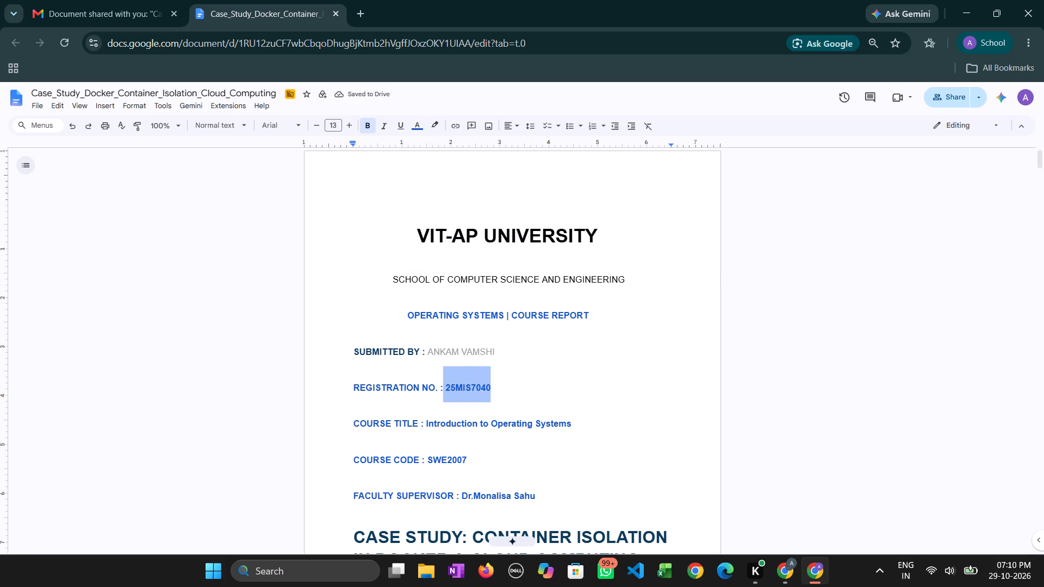
# Colour the registration number value dark grey 2 and remove its bold formatting, leaving its label as is.
pyautogui.click(417, 129)
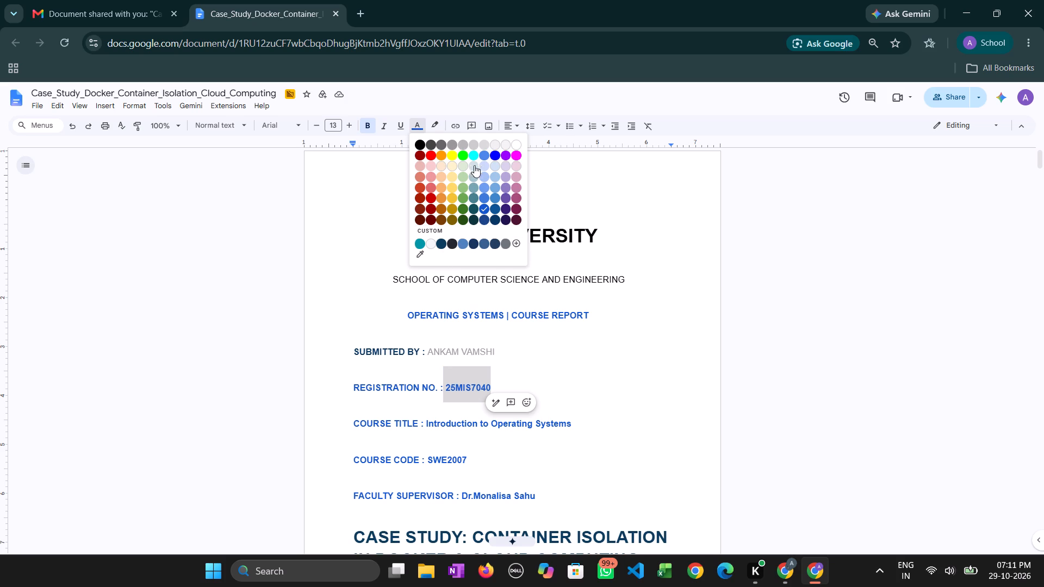
pyautogui.click(450, 142)
pyautogui.click(508, 376)
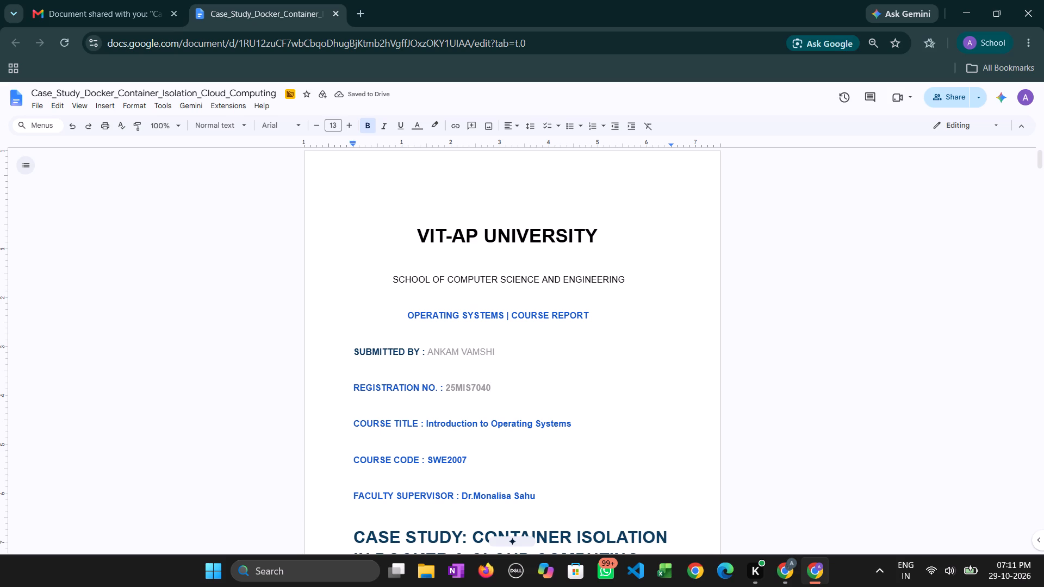
pyautogui.moveTo(502, 385); pyautogui.dragTo(474, 386)
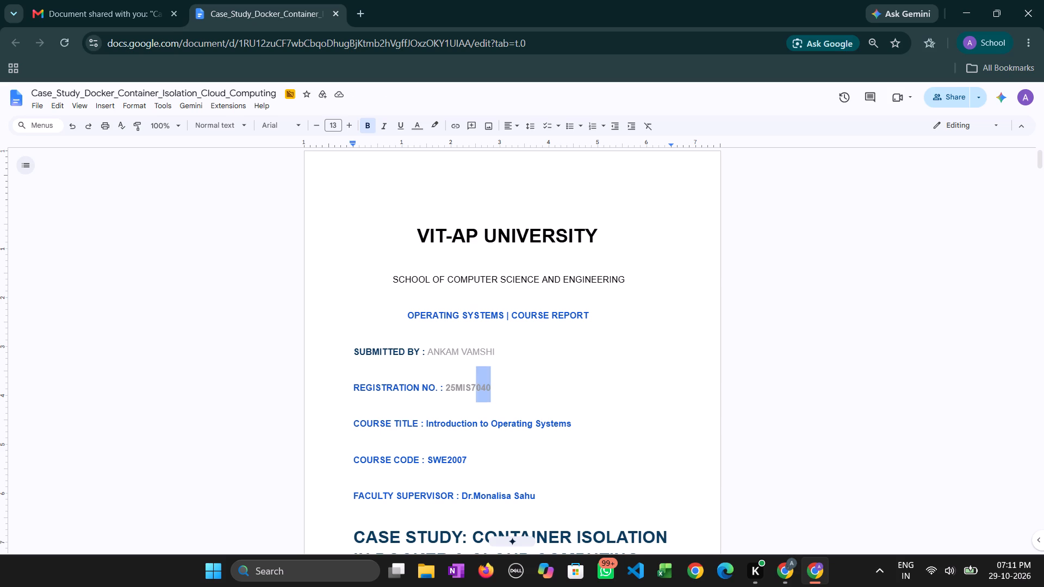
pyautogui.moveTo(474, 386); pyautogui.dragTo(444, 381)
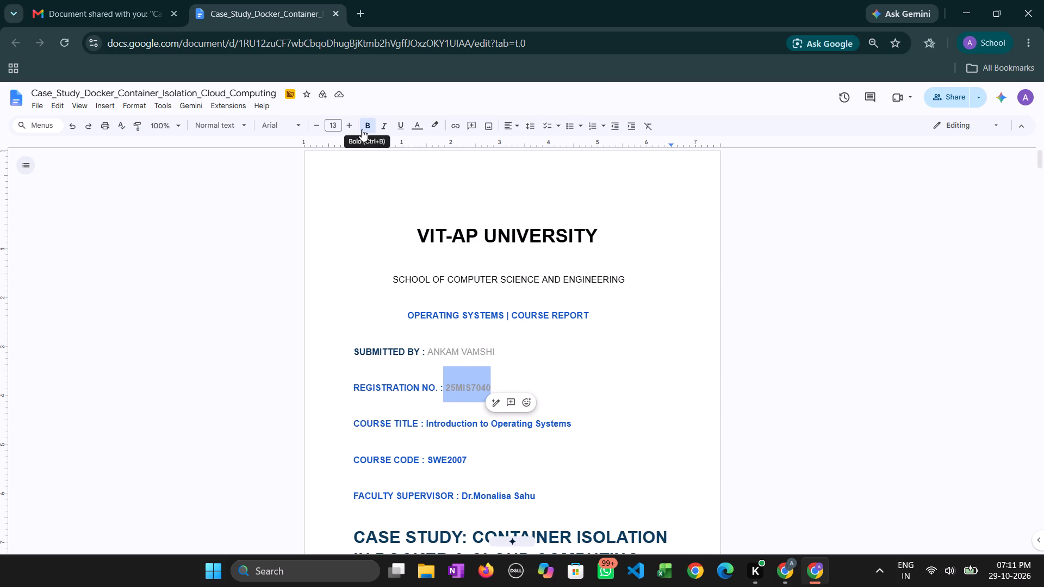
pyautogui.click(362, 129)
pyautogui.click(536, 374)
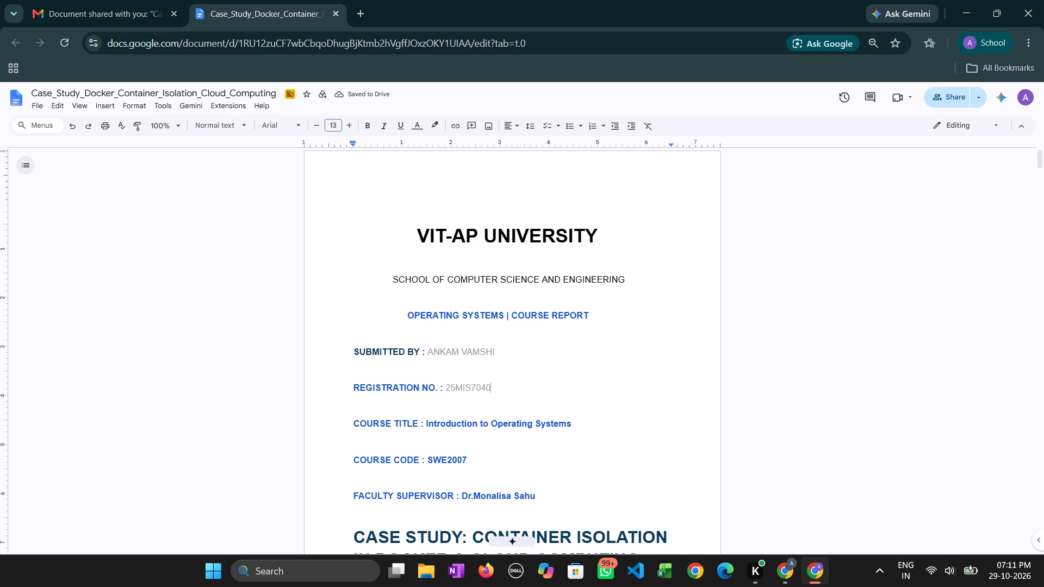
# Colour the course title value "Introduction to Operating Systems" dark grey 2 and remove its bold formatting.
pyautogui.moveTo(426, 423); pyautogui.dragTo(547, 432)
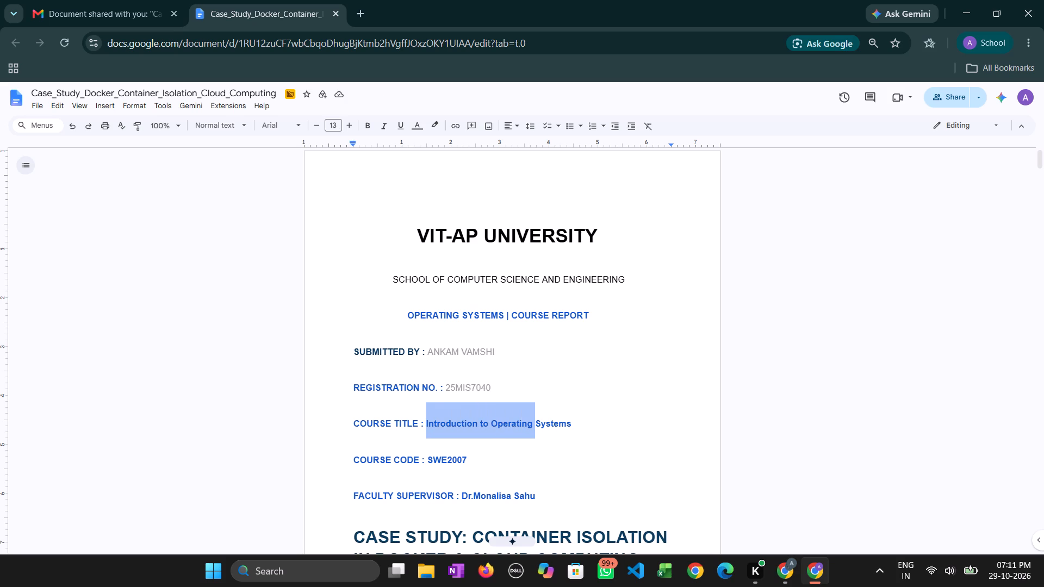
pyautogui.moveTo(547, 432); pyautogui.dragTo(592, 434)
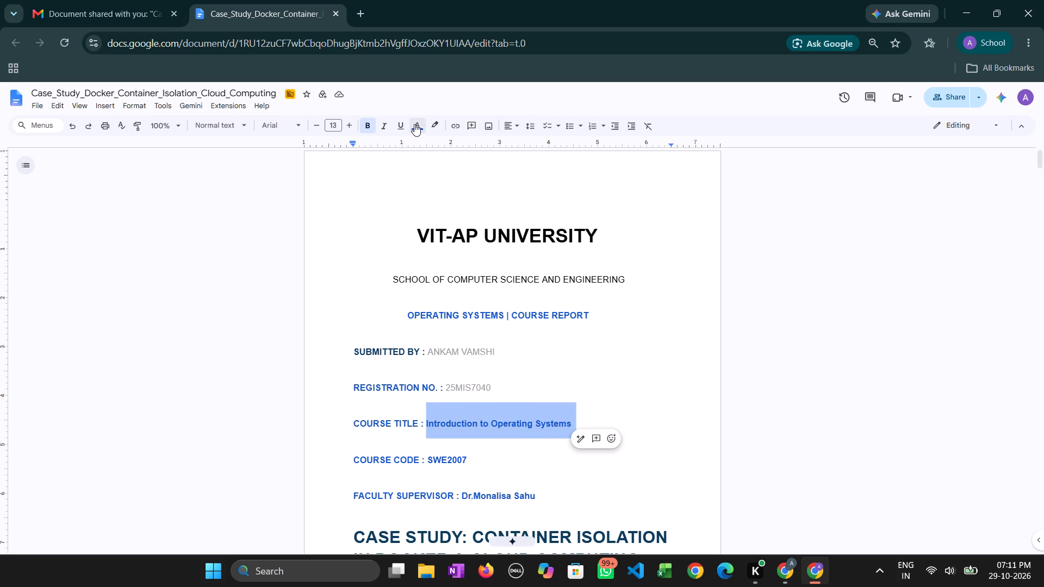
pyautogui.click(415, 124)
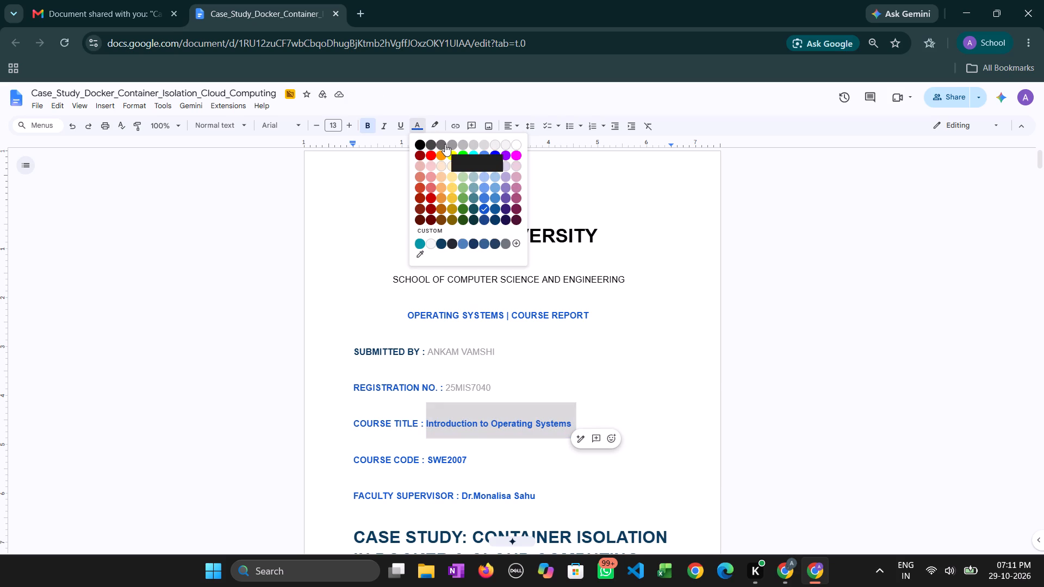
pyautogui.click(449, 143)
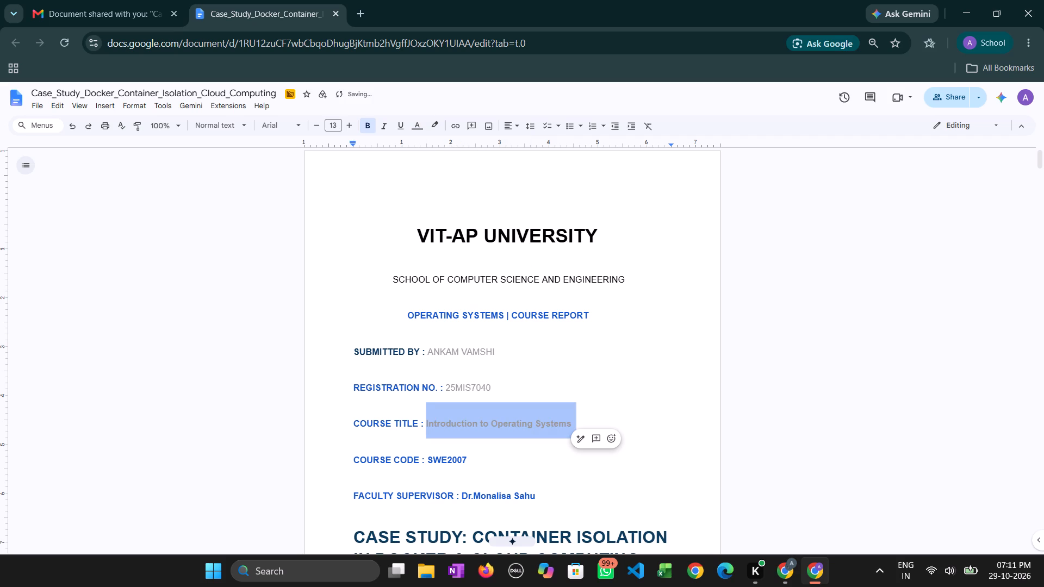
pyautogui.click(367, 132)
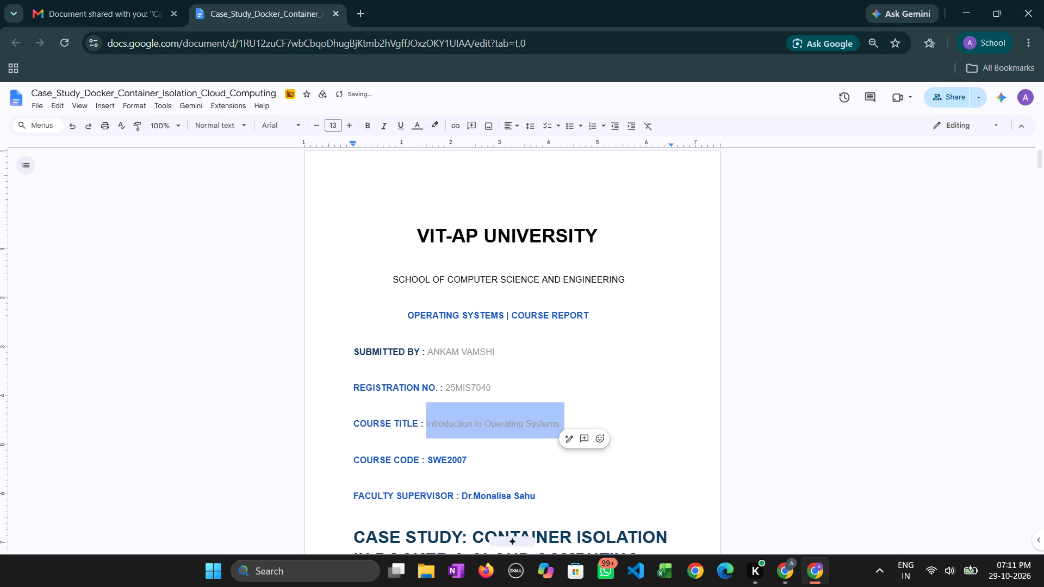
pyautogui.click(574, 399)
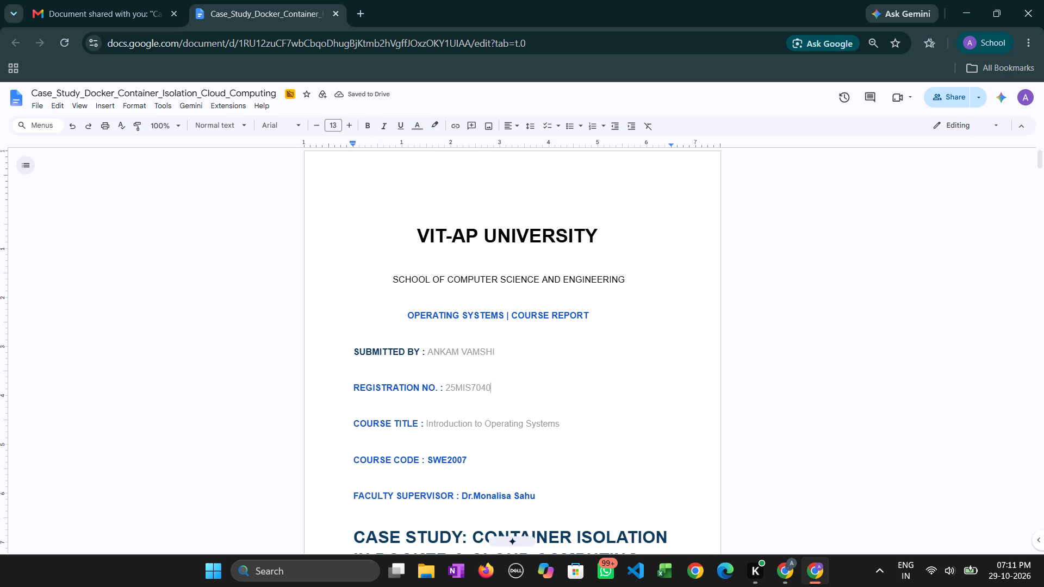
# Colour the course code value "SWE2007" dark grey 2 and remove its bold formatting.
pyautogui.moveTo(426, 461); pyautogui.dragTo(480, 461)
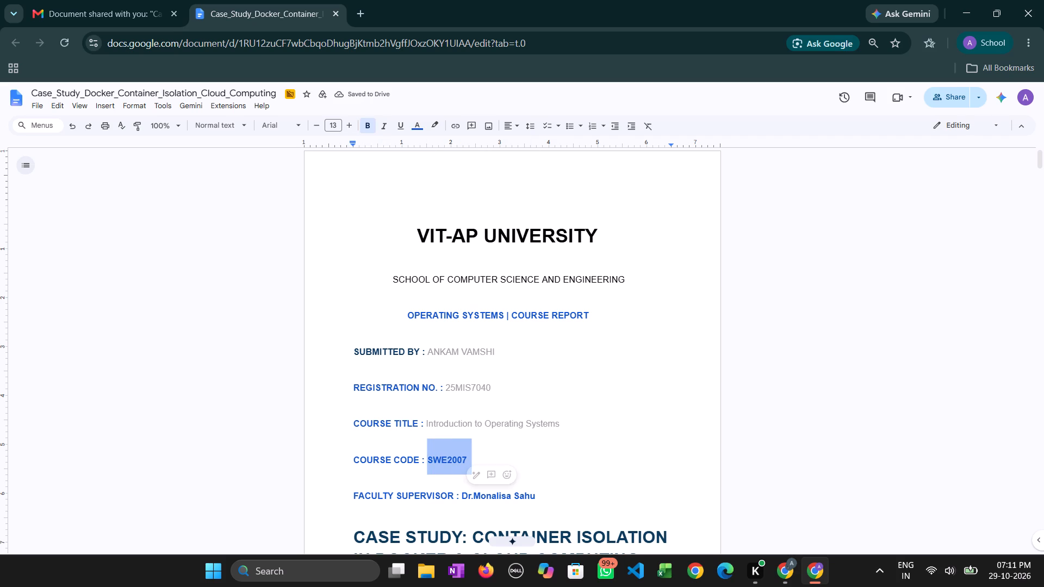
pyautogui.click(418, 130)
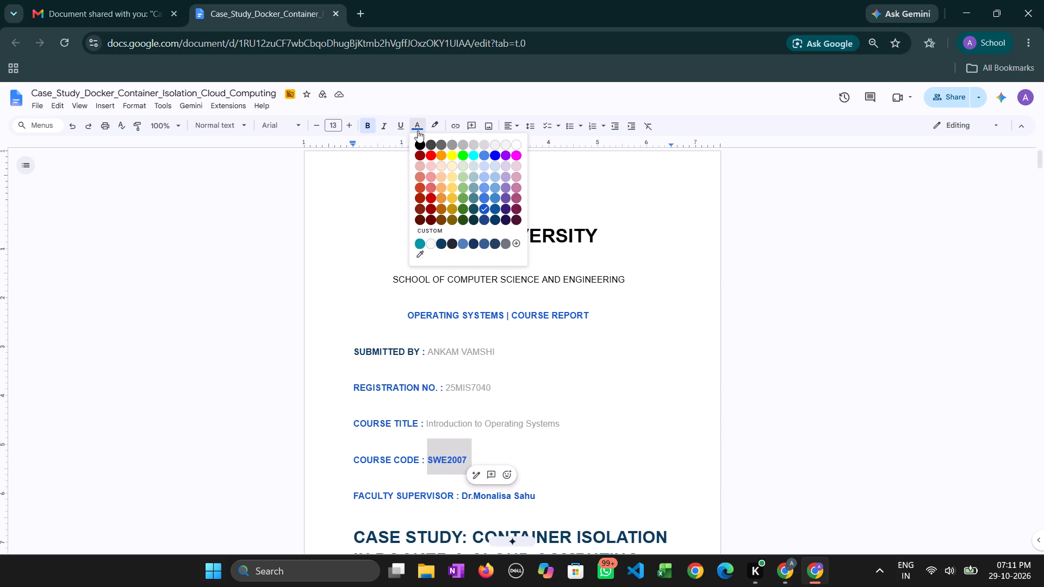
pyautogui.click(452, 147)
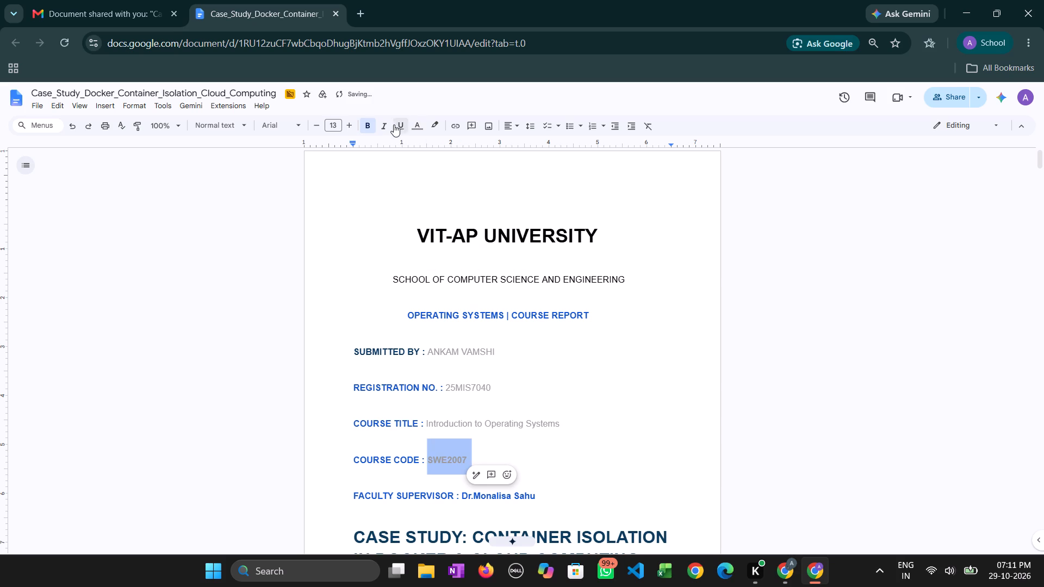
pyautogui.click(370, 122)
pyautogui.click(536, 457)
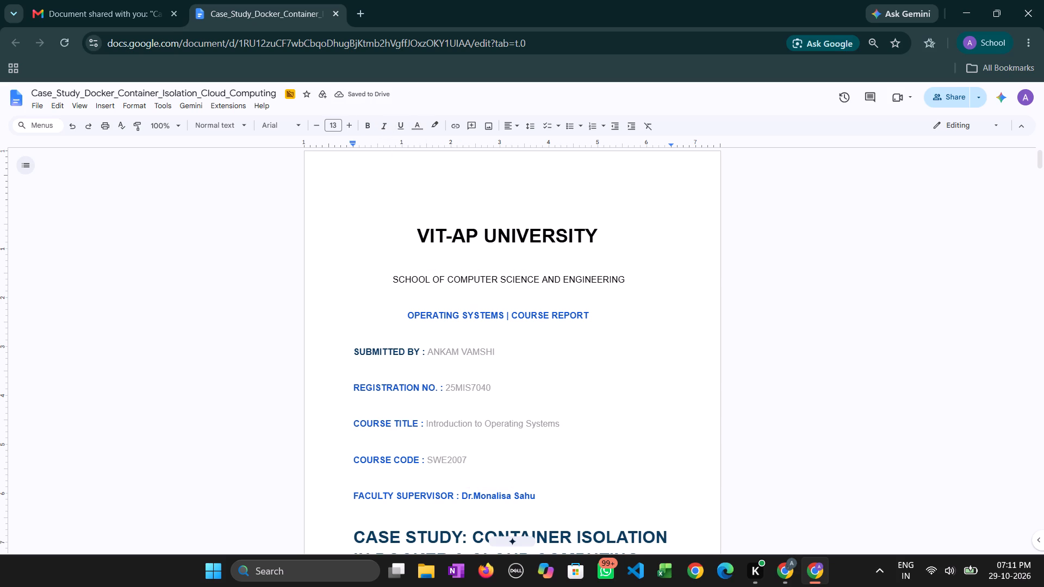
# Remove the bold formatting from the faculty supervisor's name and colour it dark grey 2.
pyautogui.moveTo(461, 497); pyautogui.dragTo(539, 494)
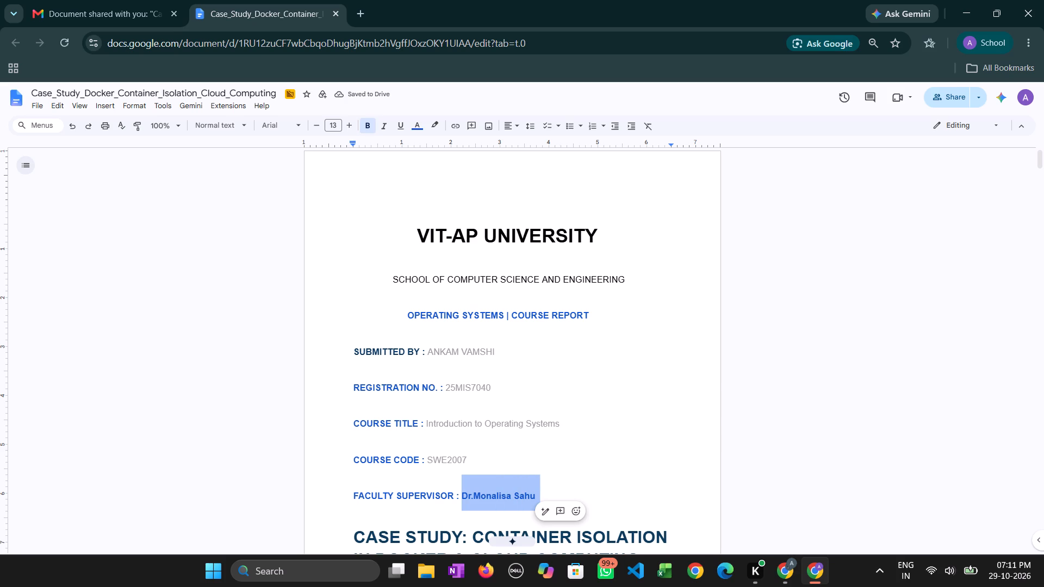
pyautogui.click(364, 126)
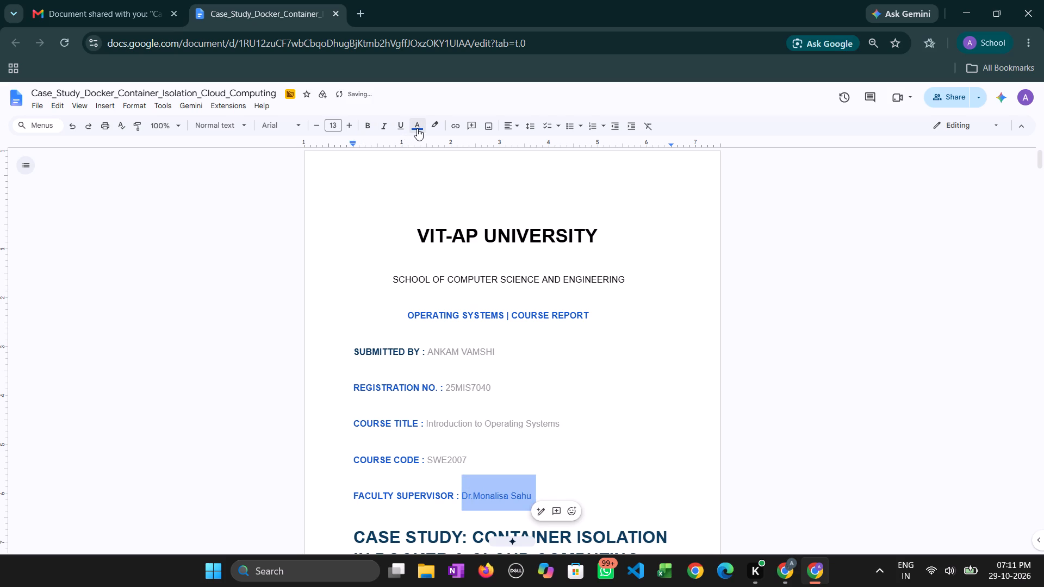
pyautogui.click(417, 128)
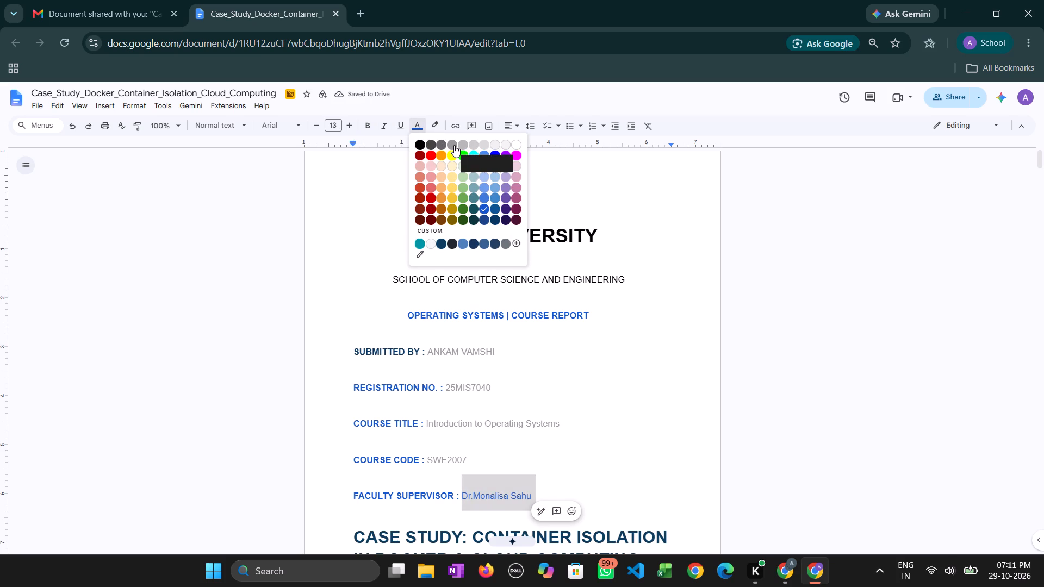
pyautogui.click(451, 145)
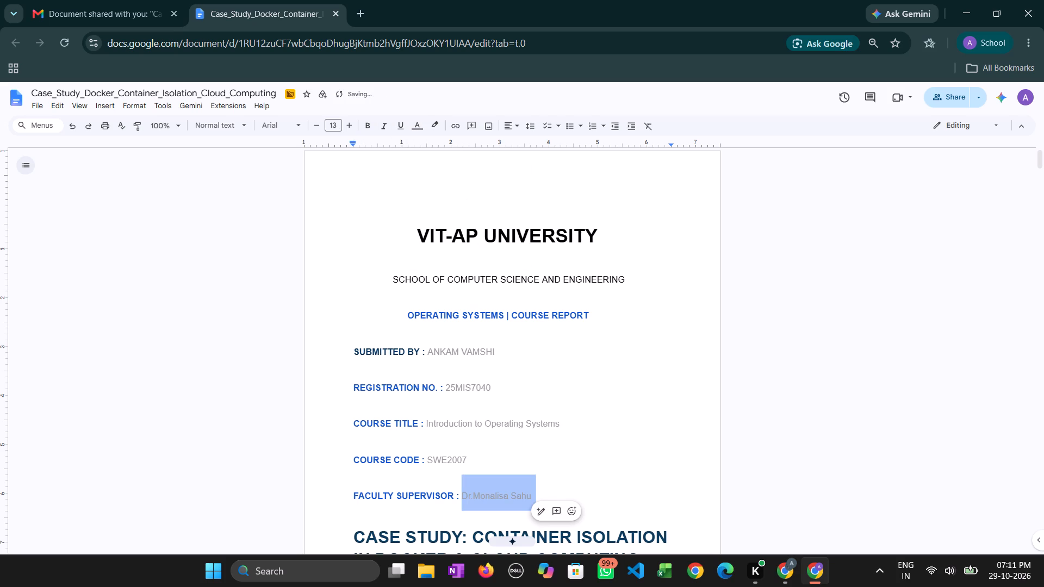
# Colour the "REGISTRATION NO. :" label dark blue 2, leaving the registration number value as is.
pyautogui.click(564, 467)
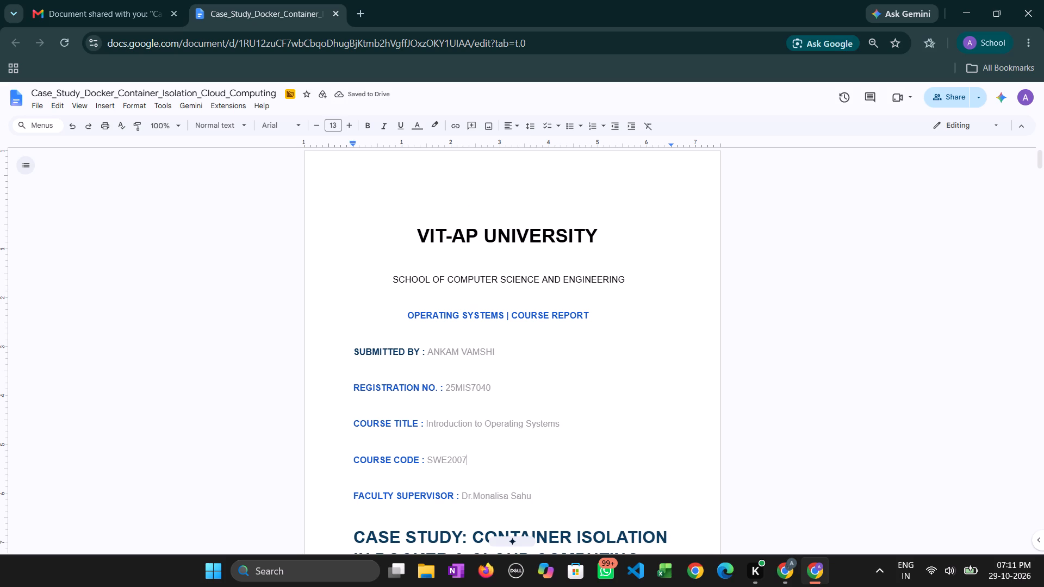
pyautogui.moveTo(350, 388); pyautogui.dragTo(441, 389)
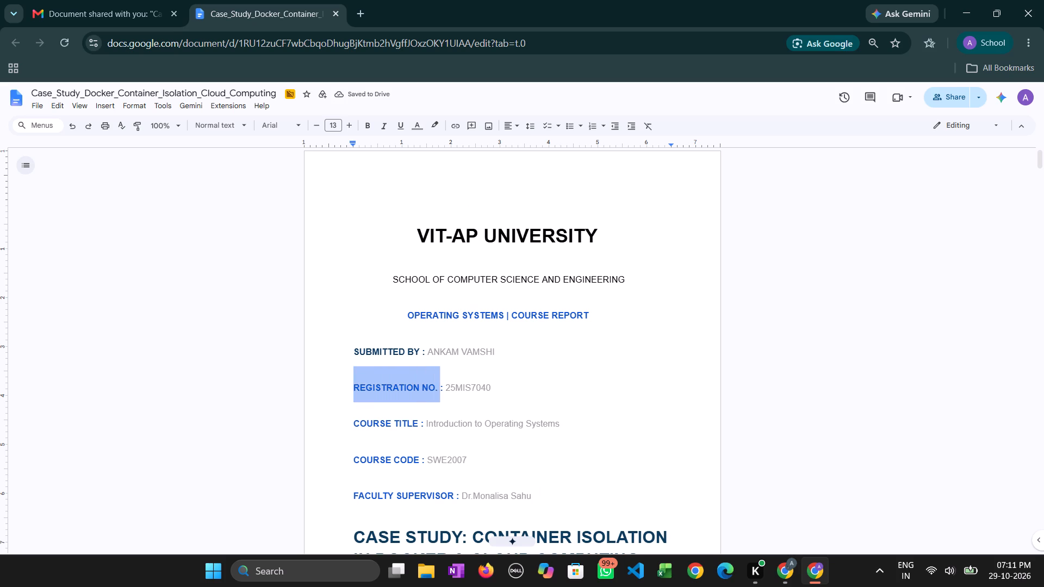
pyautogui.moveTo(441, 389); pyautogui.dragTo(445, 389)
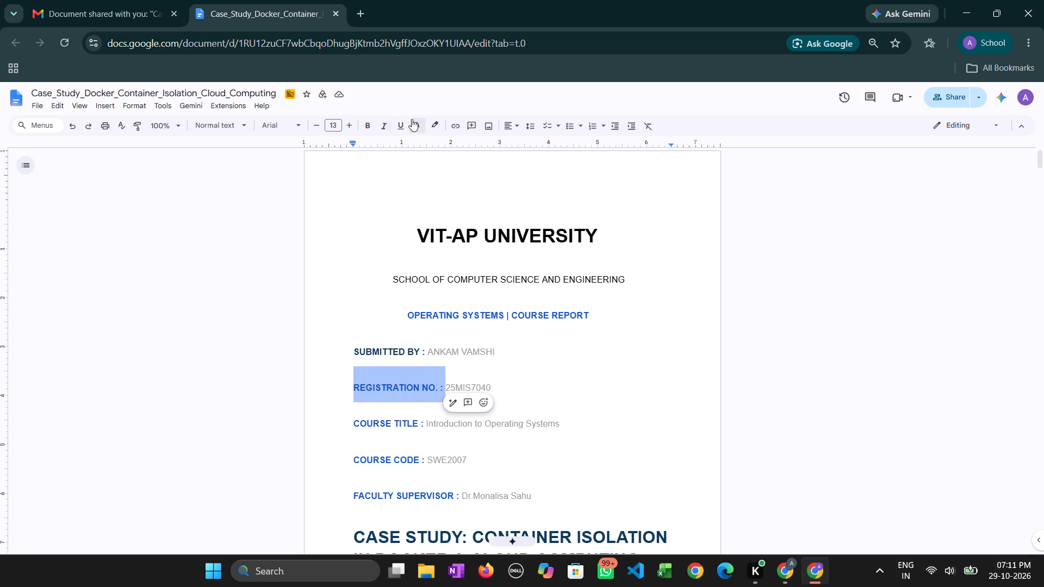
pyautogui.click(421, 127)
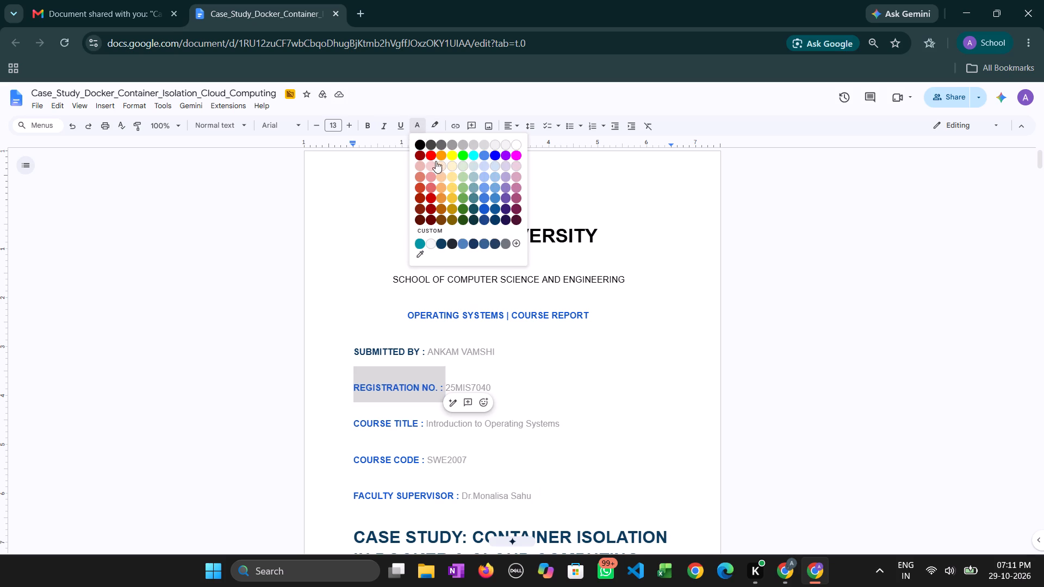
pyautogui.click(498, 207)
pyautogui.click(527, 372)
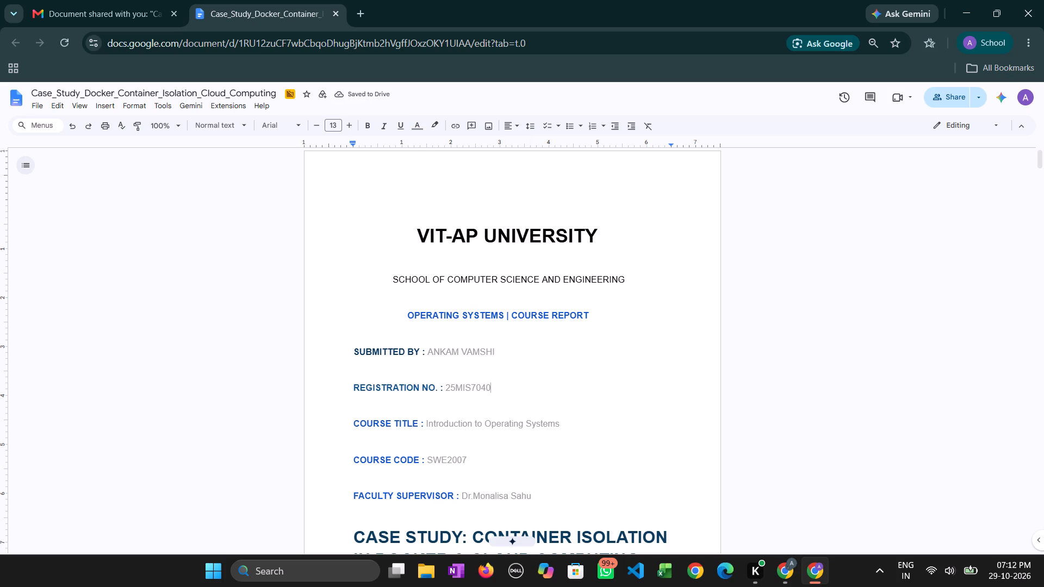
# Recolour the "SUBMITTED BY :" label dark blue 2, leaving the student's name as is.
pyautogui.moveTo(347, 352); pyautogui.dragTo(425, 355)
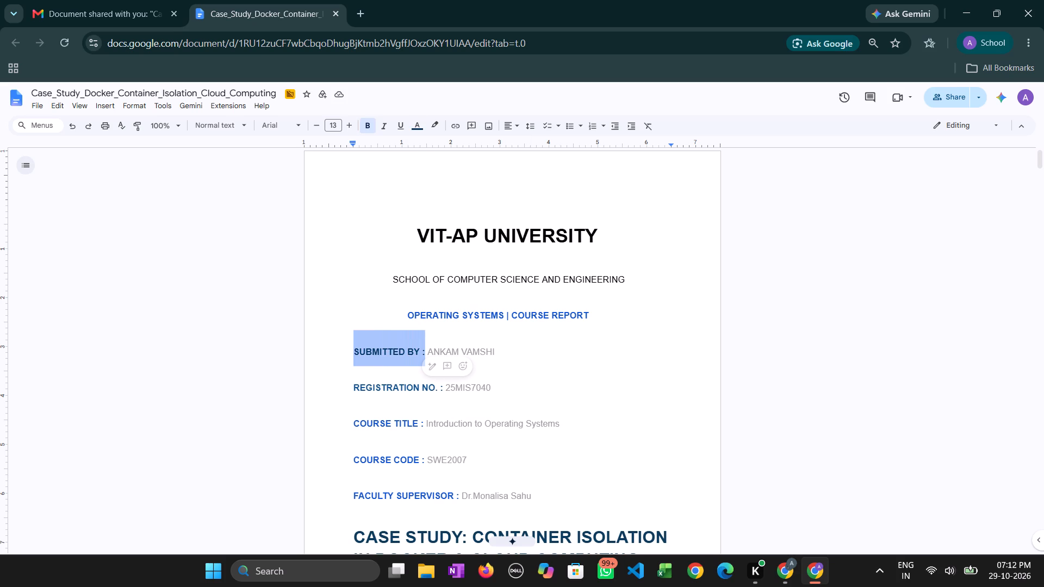
pyautogui.click(417, 124)
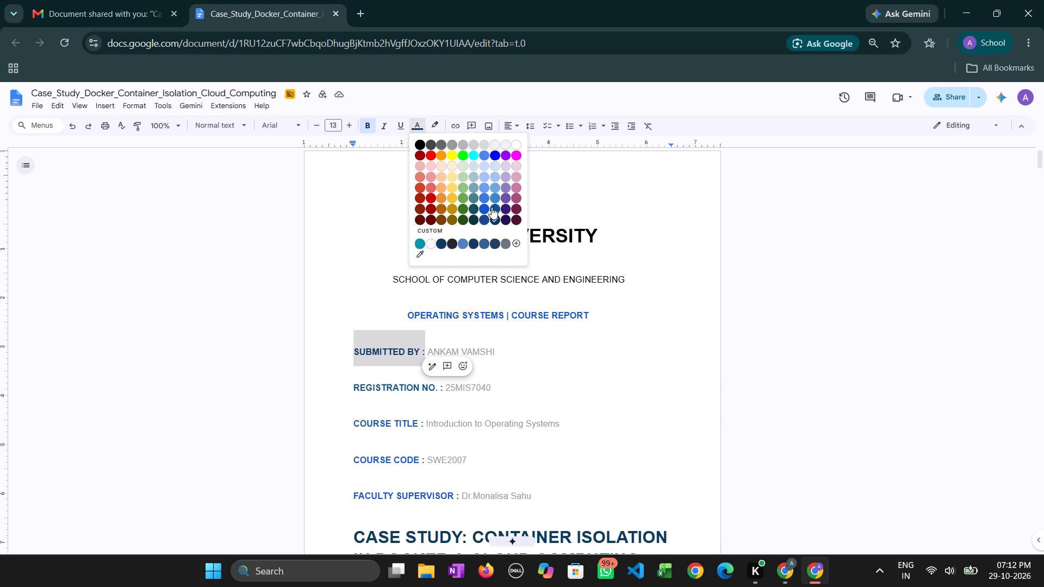
pyautogui.click(494, 207)
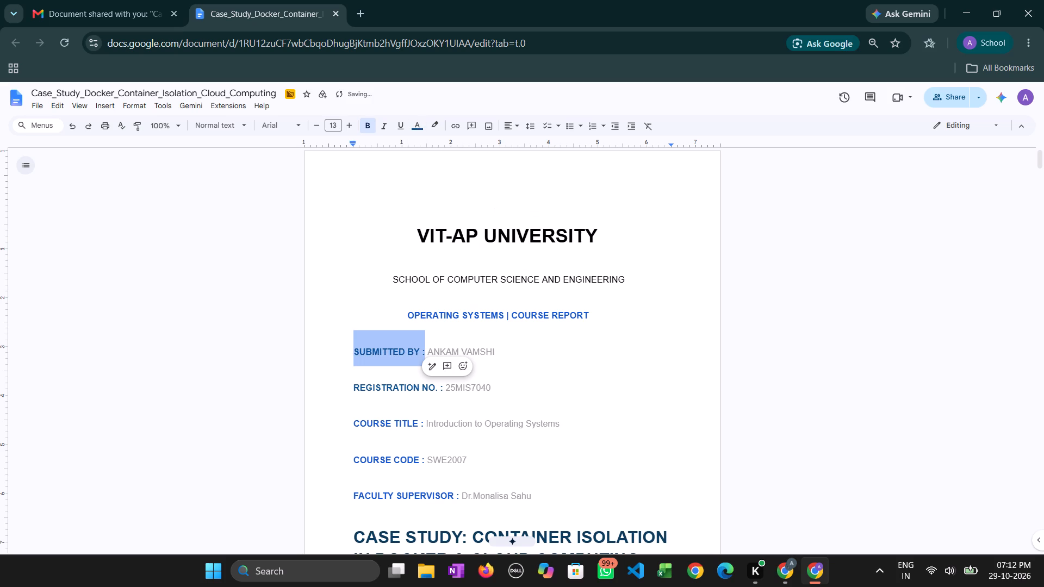
pyautogui.click(437, 411)
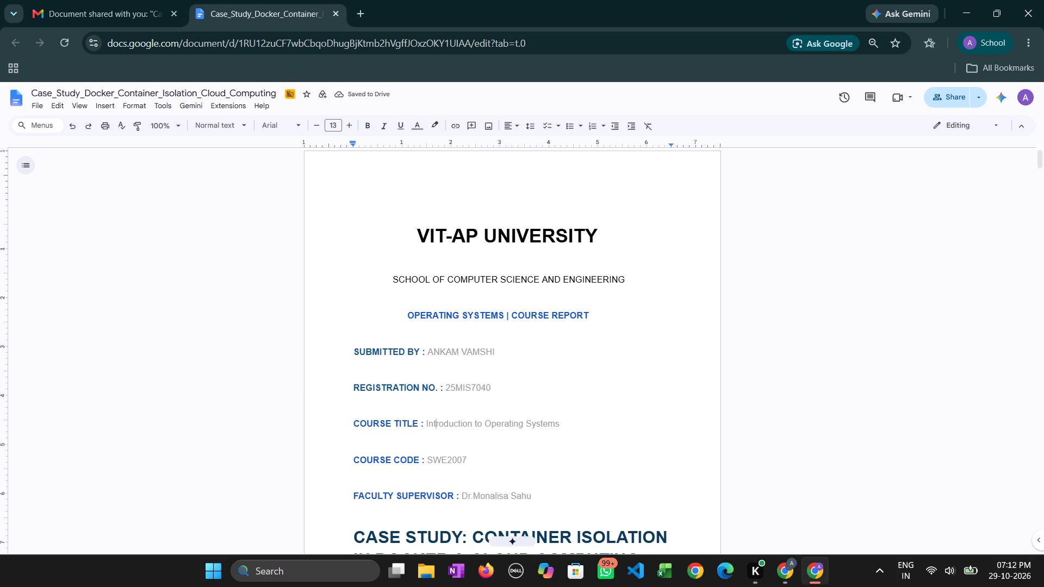
# Colour the "COURSE TITLE :" label dark blue 2, leaving the course title value as is.
pyautogui.moveTo(422, 426); pyautogui.dragTo(351, 426)
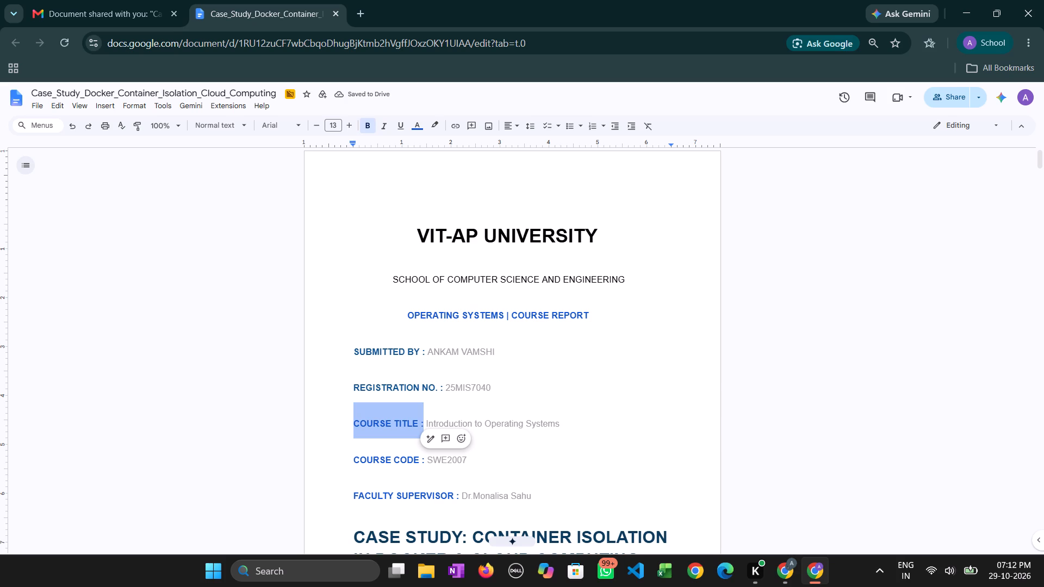
pyautogui.click(423, 130)
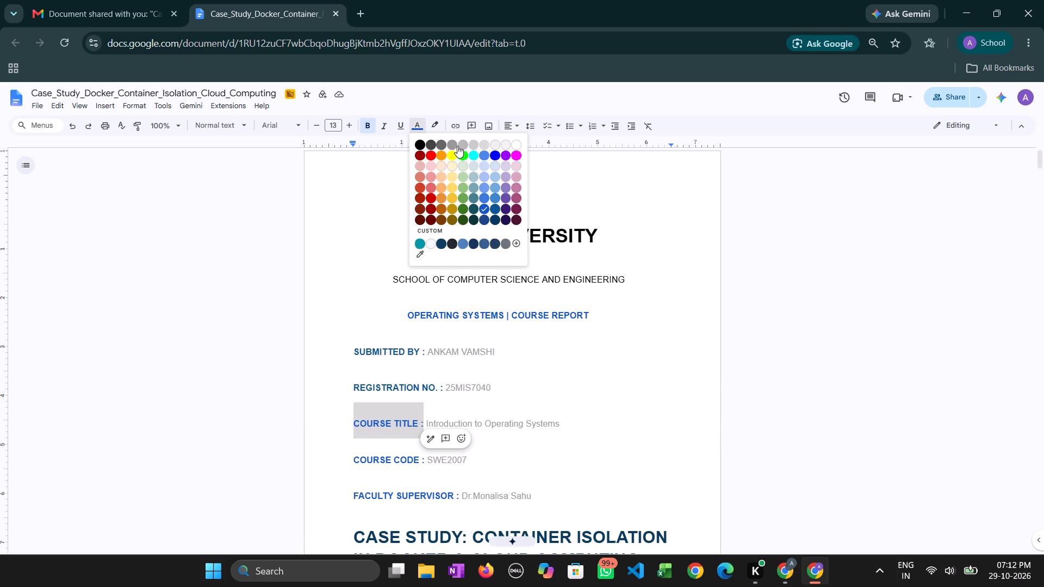
pyautogui.click(495, 208)
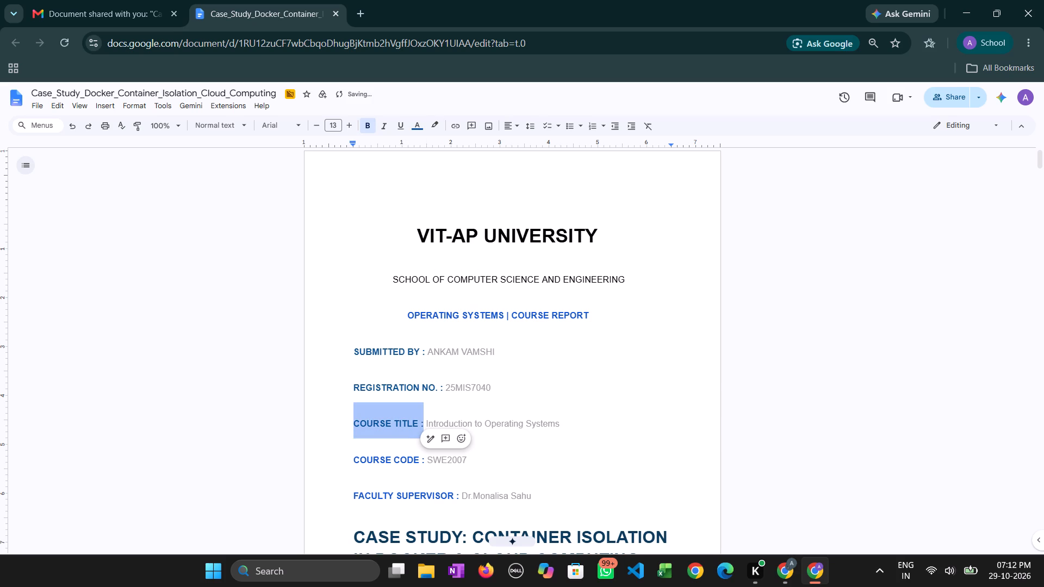
# Colour the "COURSE CODE :" label dark blue 2, leaving its value as is.
pyautogui.moveTo(425, 459); pyautogui.dragTo(344, 461)
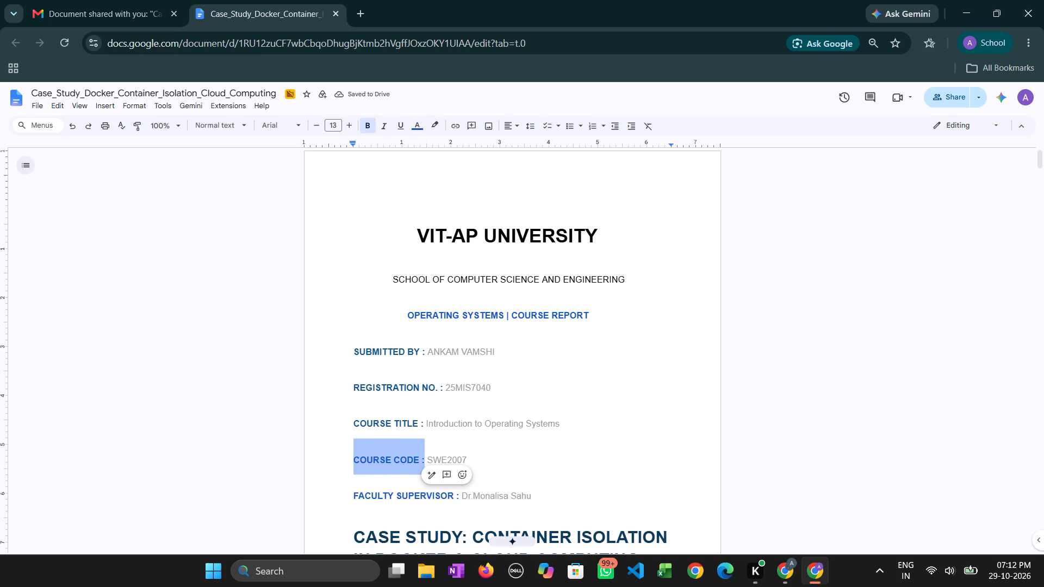
pyautogui.click(412, 126)
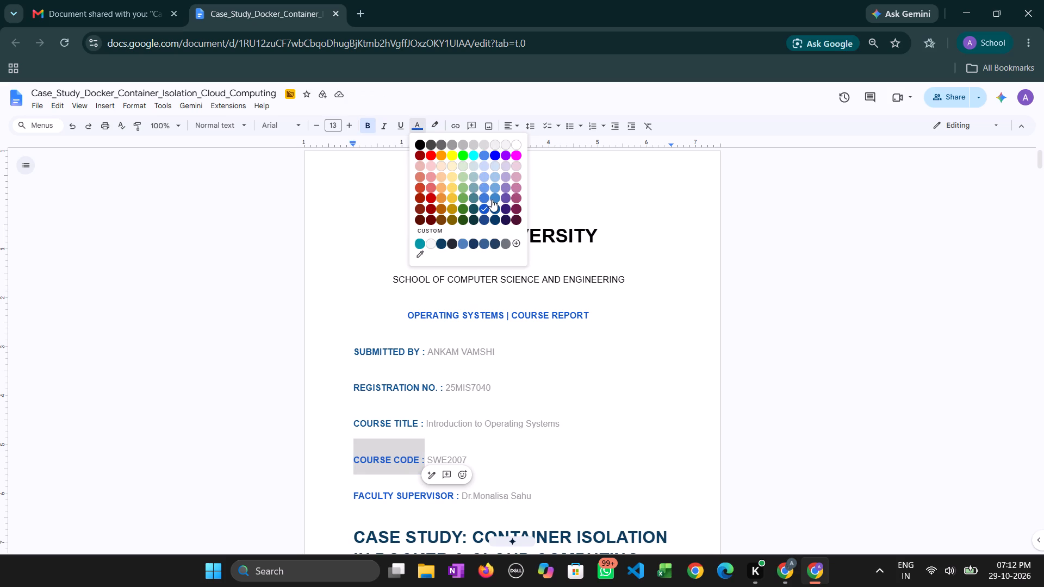
pyautogui.click(493, 205)
# Colour the "FACULTY SUPERVISOR :" label dark blue 2, leaving the supervisor's name as is.
pyautogui.scroll(-1, 517, 388)
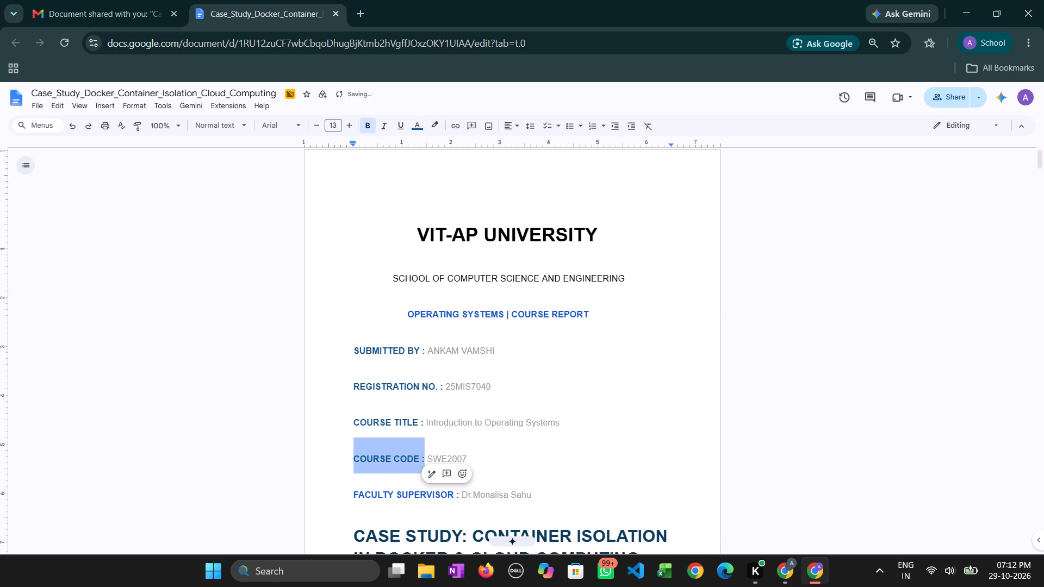
pyautogui.scroll(-1, 517, 388)
pyautogui.scroll(1, 502, 333)
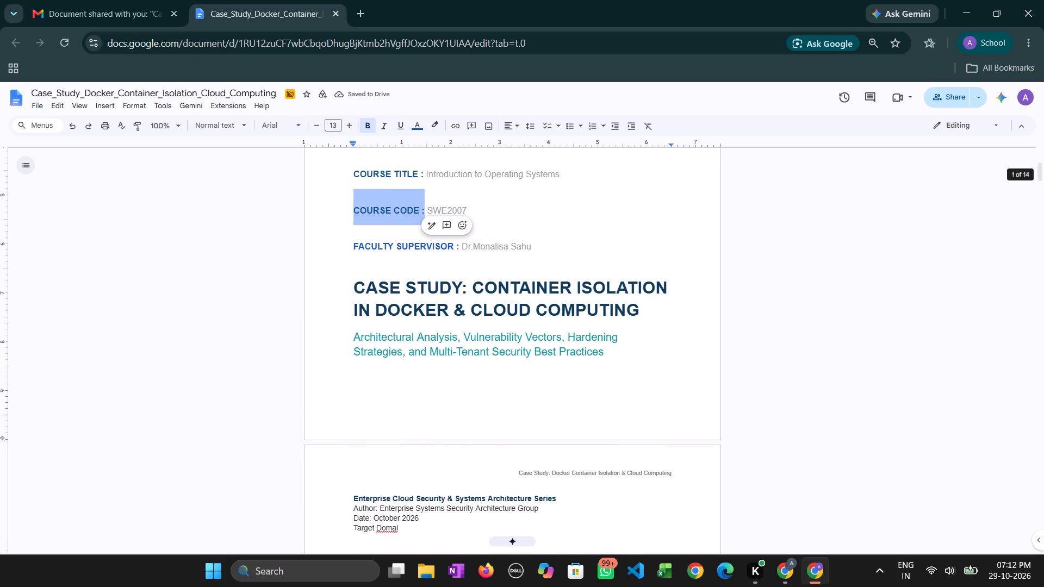
pyautogui.moveTo(462, 249); pyautogui.dragTo(409, 252)
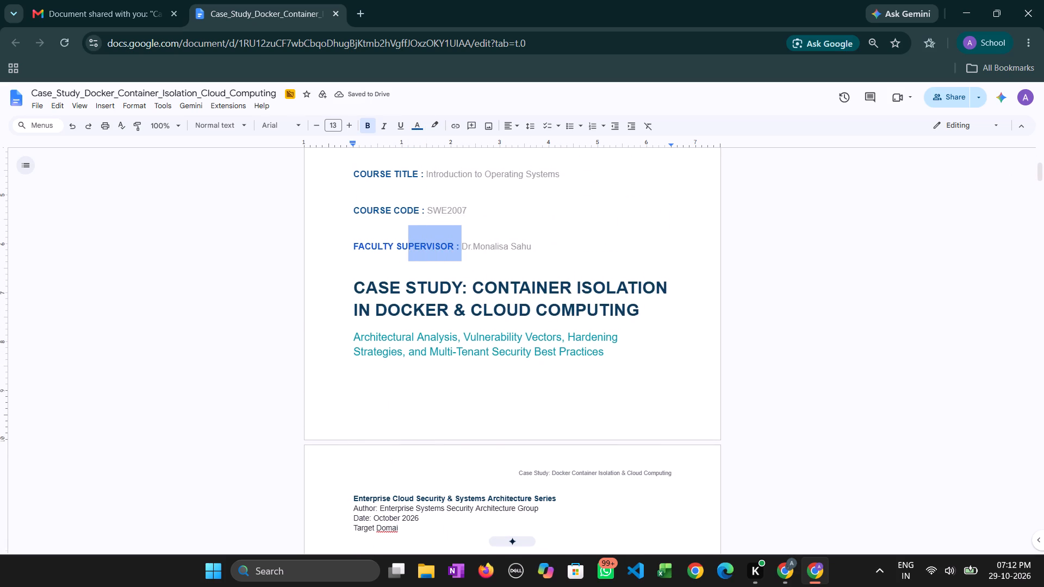
pyautogui.moveTo(409, 252); pyautogui.dragTo(349, 250)
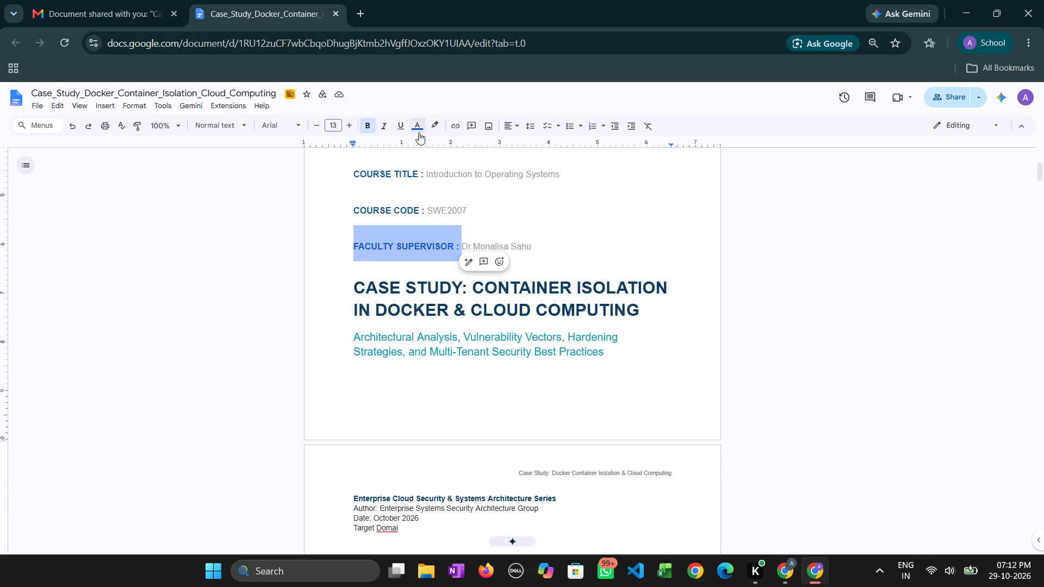
pyautogui.click(419, 128)
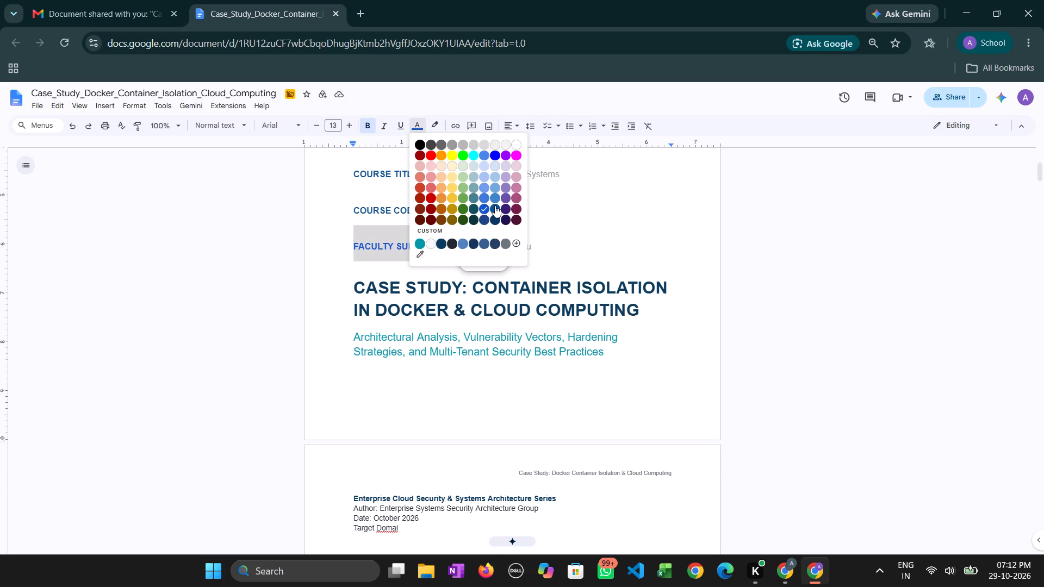
pyautogui.click(495, 205)
pyautogui.click(552, 261)
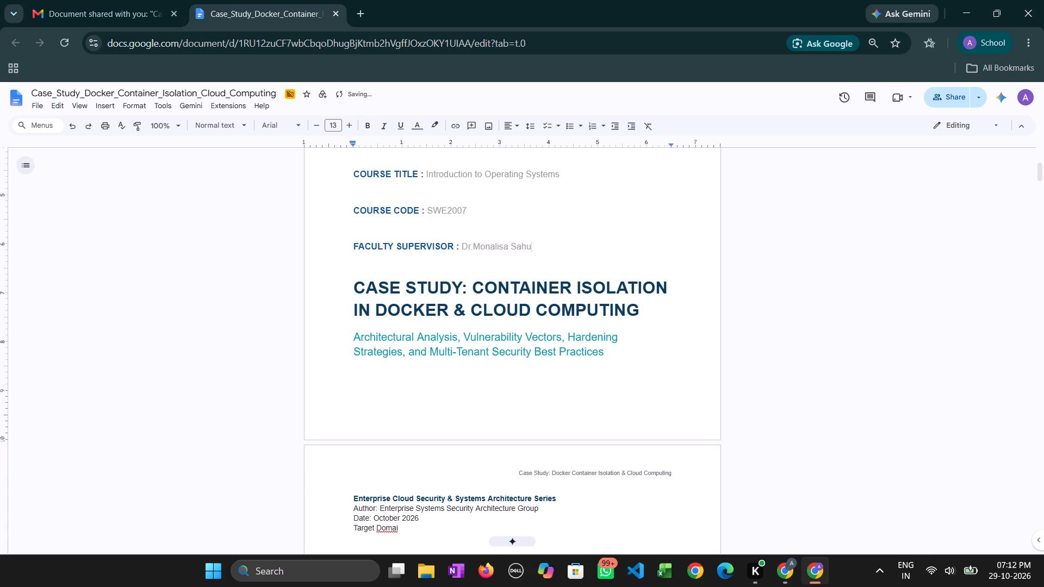
# Delete the architecture series title, author, date and target domain lines between the cover subtitle and the Executive Summary.
pyautogui.scroll(-1, 552, 261)
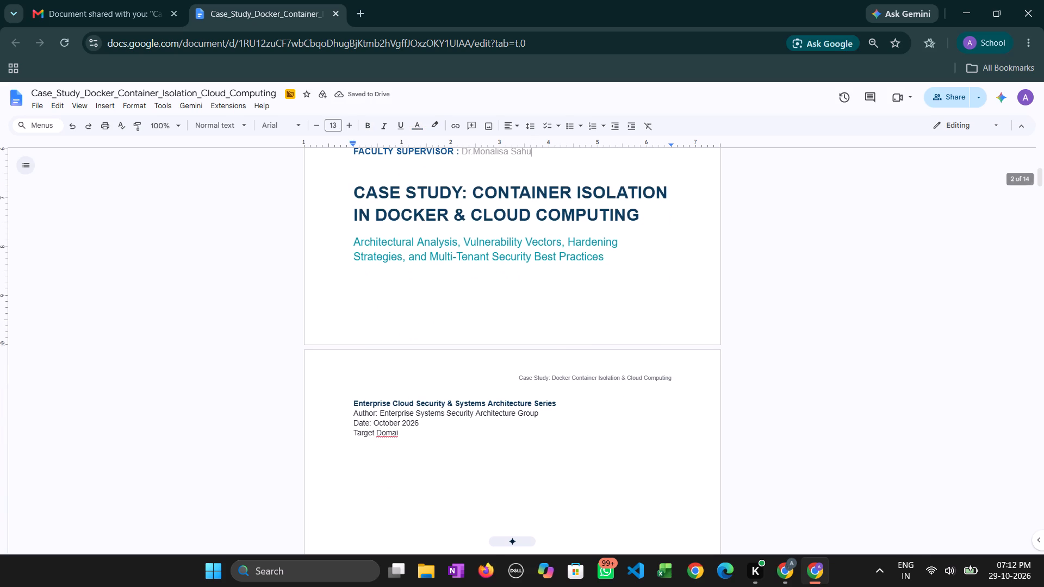
pyautogui.click(409, 439)
pyautogui.press('BackSpace')
pyautogui.press('BackSpace')
pyautogui.press('BackSpace')
pyautogui.press('BackSpace')
pyautogui.press('BackSpace')
pyautogui.press('BackSpace')
pyautogui.press('BackSpace')
pyautogui.press('BackSpace')
pyautogui.press('BackSpace')
pyautogui.press('BackSpace')
pyautogui.press('BackSpace')
pyautogui.press('BackSpace')
pyautogui.press('BackSpace')
pyautogui.press('BackSpace')
pyautogui.press('BackSpace')
pyautogui.press('BackSpace')
pyautogui.press('BackSpace')
pyautogui.press('BackSpace')
pyautogui.press('BackSpace')
pyautogui.press('BackSpace')
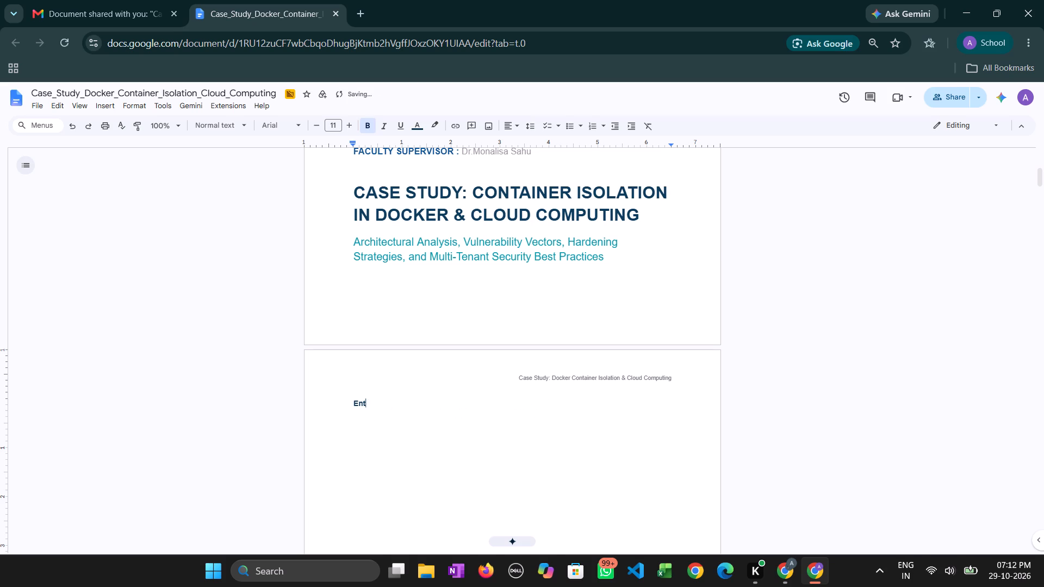
pyautogui.press('BackSpace')
pyautogui.press('BackSpace')
pyautogui.press('BackSpace')
pyautogui.press('BackSpace')
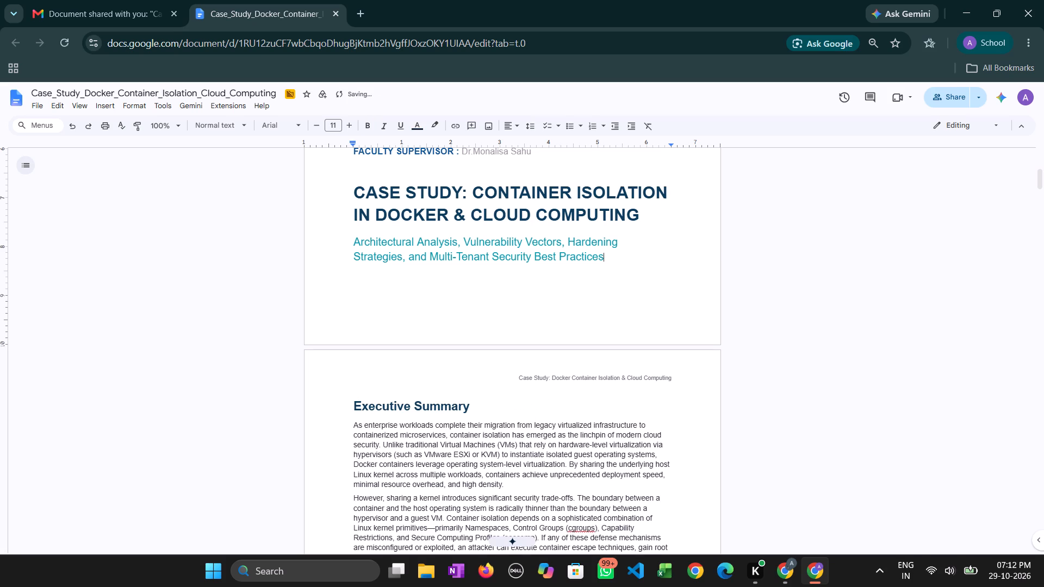
# Remove the leftover blank line below the cover page's teal subtitle.
pyautogui.click(512, 382)
pyautogui.press('Up')
pyautogui.press('BackSpace')
pyautogui.press('BackSpace')
# Colour the student's name after "SUBMITTED BY :" dark grey 3.
pyautogui.scroll(3, 526, 346)
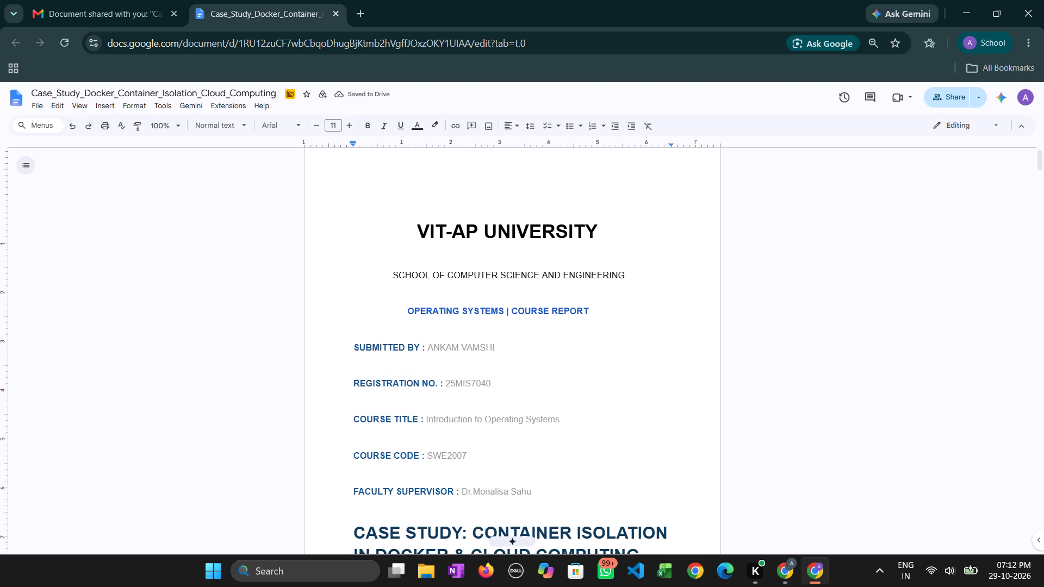
pyautogui.moveTo(427, 345); pyautogui.dragTo(475, 354)
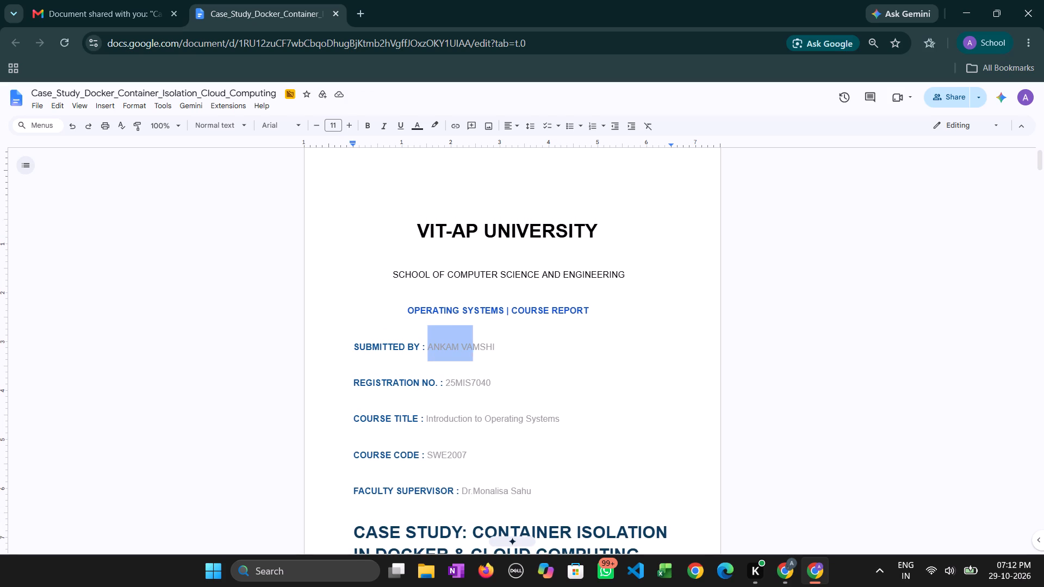
pyautogui.moveTo(475, 354); pyautogui.dragTo(508, 356)
pyautogui.click(418, 129)
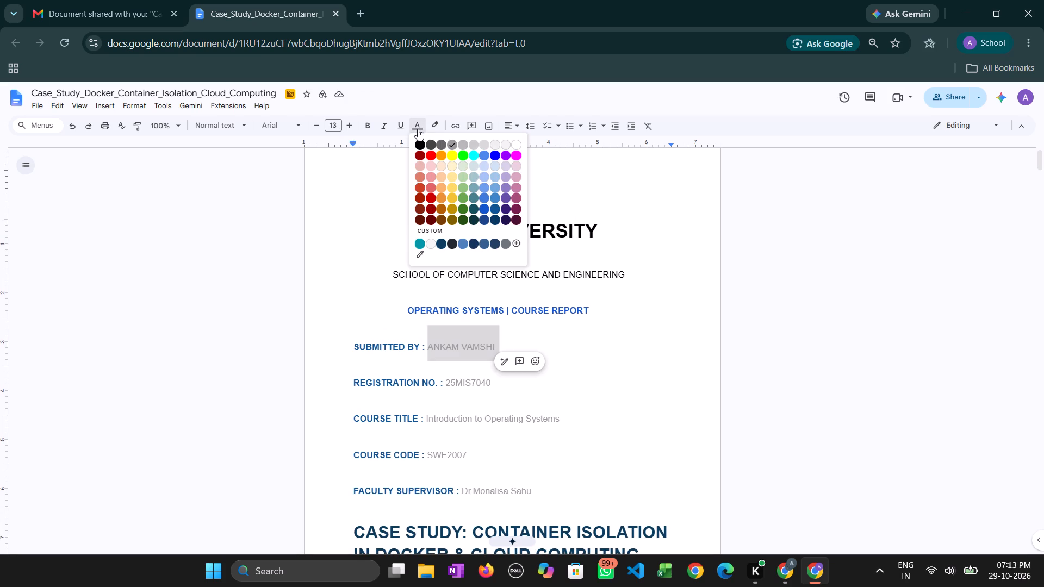
pyautogui.click(439, 143)
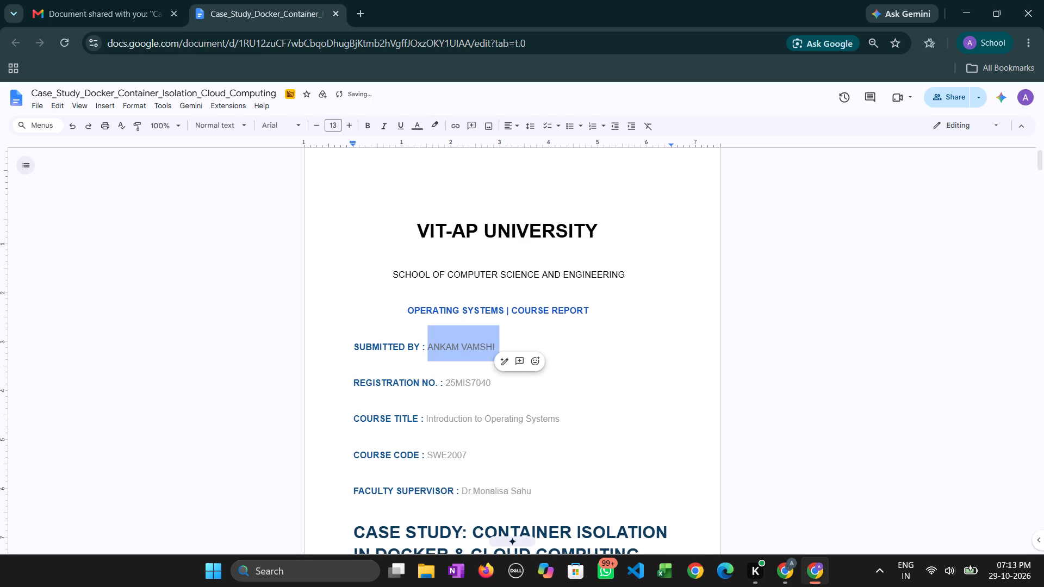
pyautogui.click(527, 337)
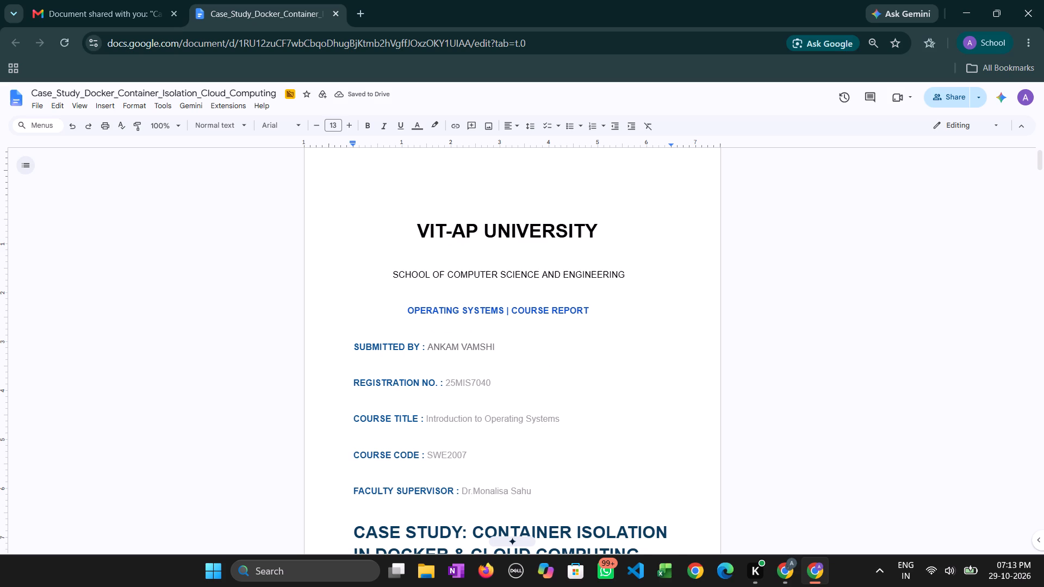
# Colour the registration number value dark grey 3, leaving its label as is.
pyautogui.moveTo(445, 388); pyautogui.dragTo(486, 386)
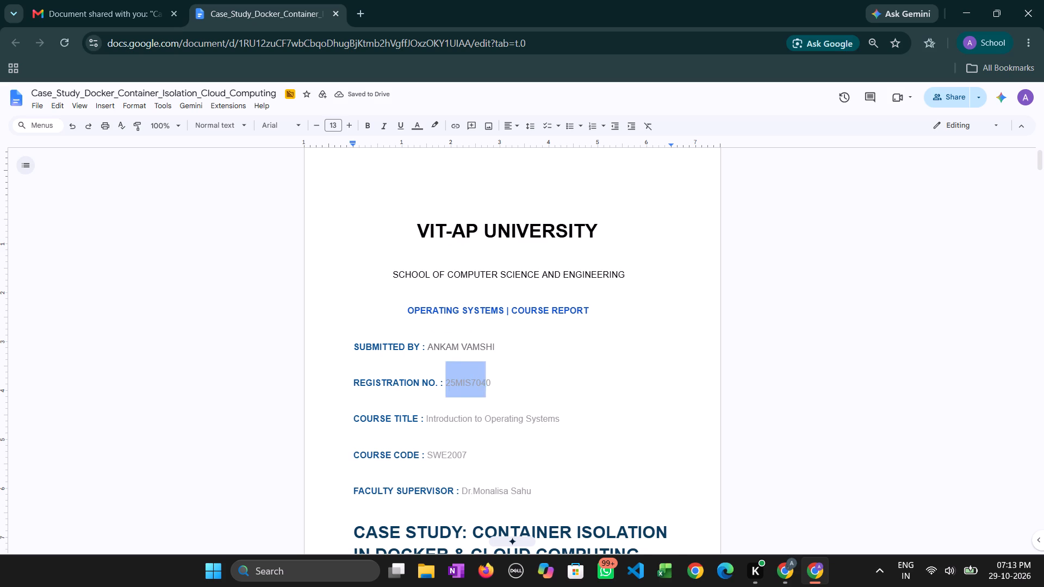
pyautogui.moveTo(486, 386); pyautogui.dragTo(494, 389)
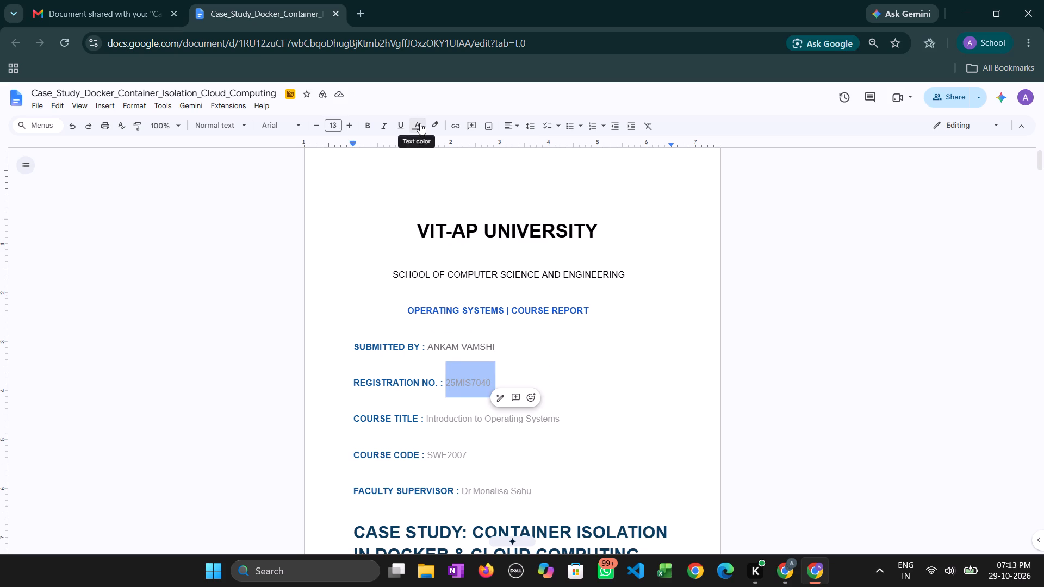
pyautogui.click(420, 123)
pyautogui.click(441, 145)
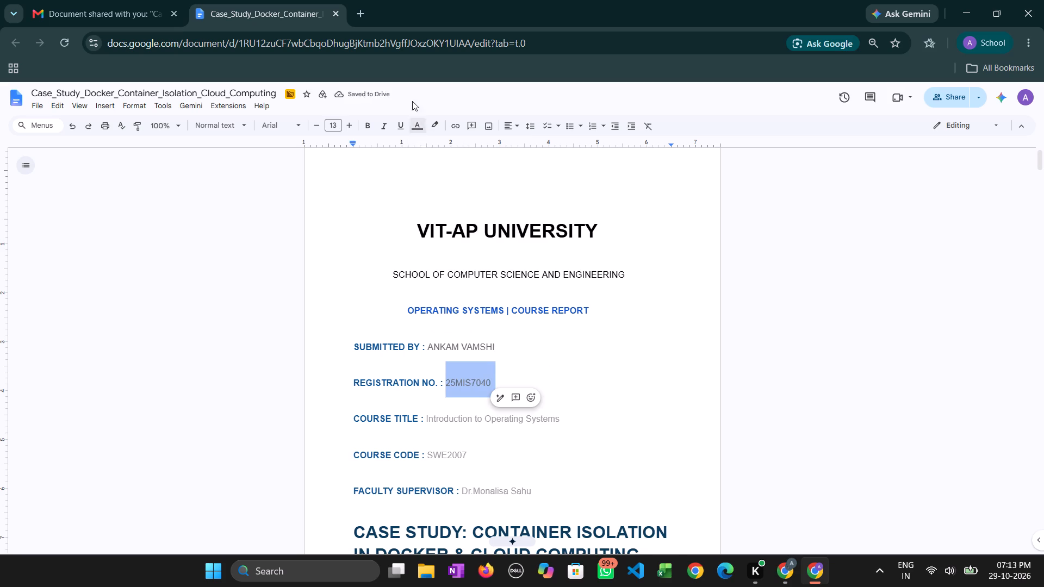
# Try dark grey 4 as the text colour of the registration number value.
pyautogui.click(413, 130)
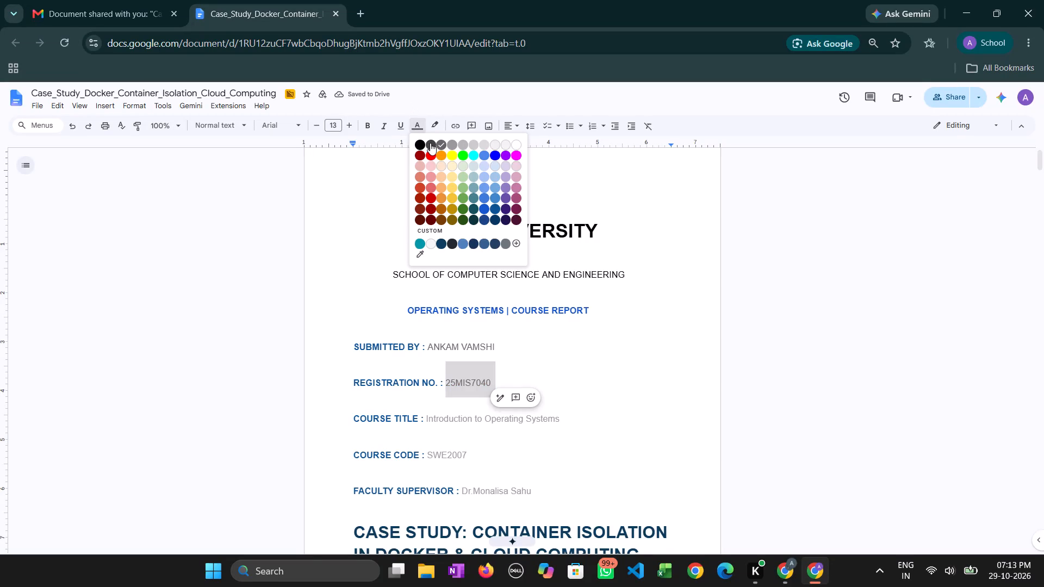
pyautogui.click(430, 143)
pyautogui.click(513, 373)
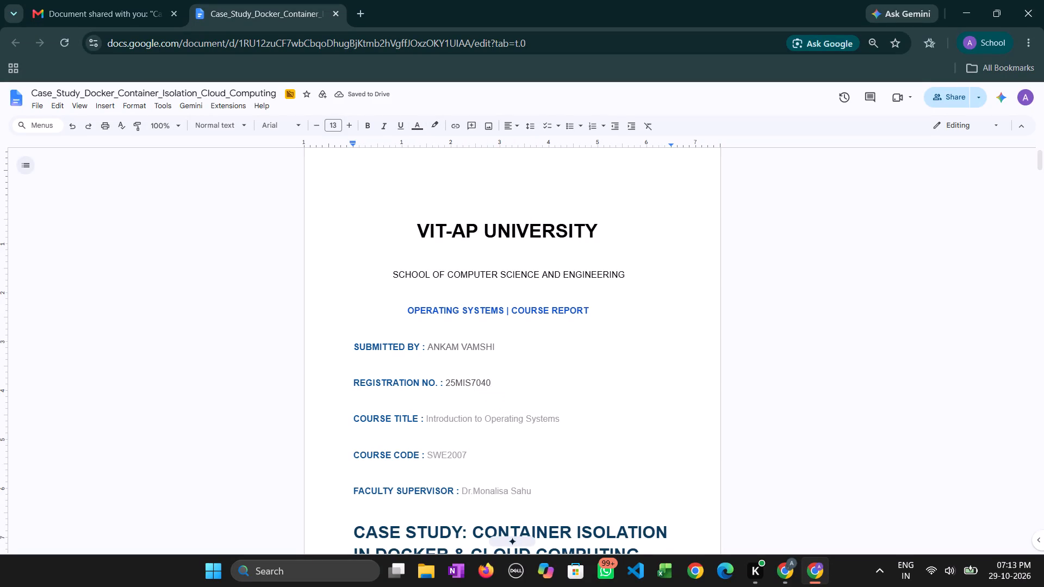
# Set the registration number value's text colour back to dark grey 3.
pyautogui.moveTo(513, 373); pyautogui.dragTo(495, 377)
pyautogui.moveTo(495, 377); pyautogui.dragTo(448, 380)
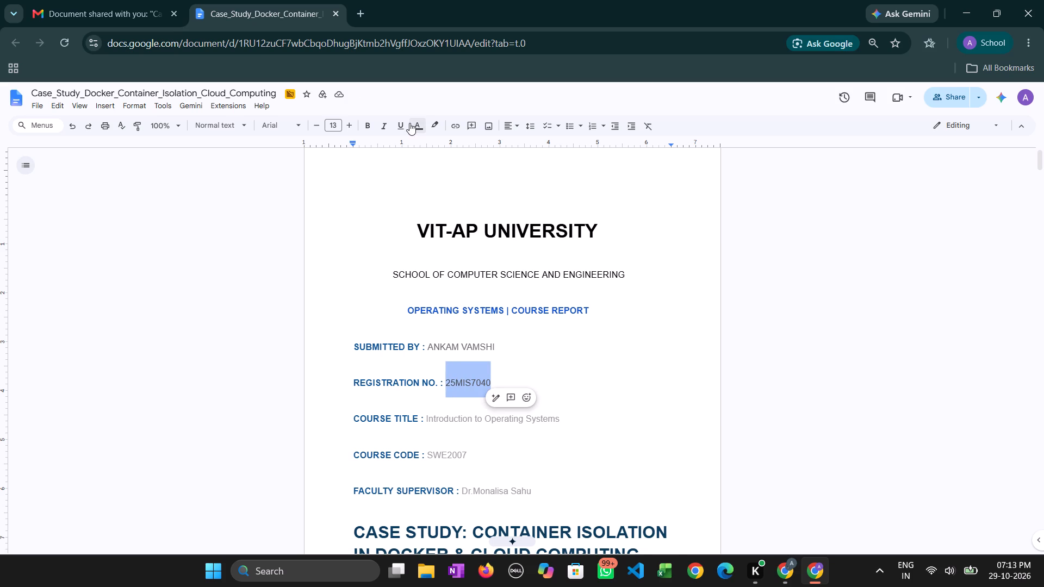
pyautogui.click(415, 127)
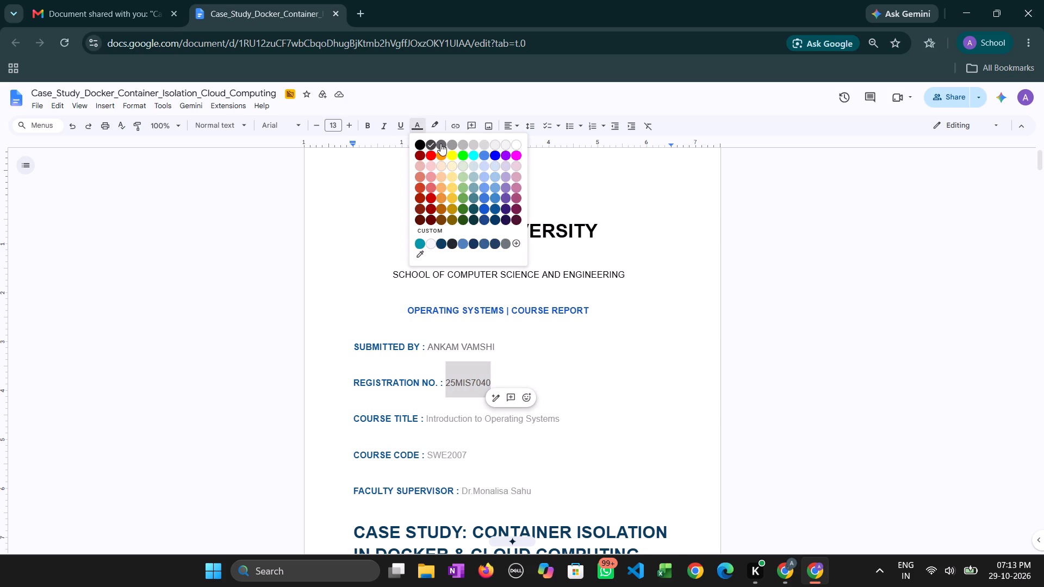
pyautogui.click(440, 143)
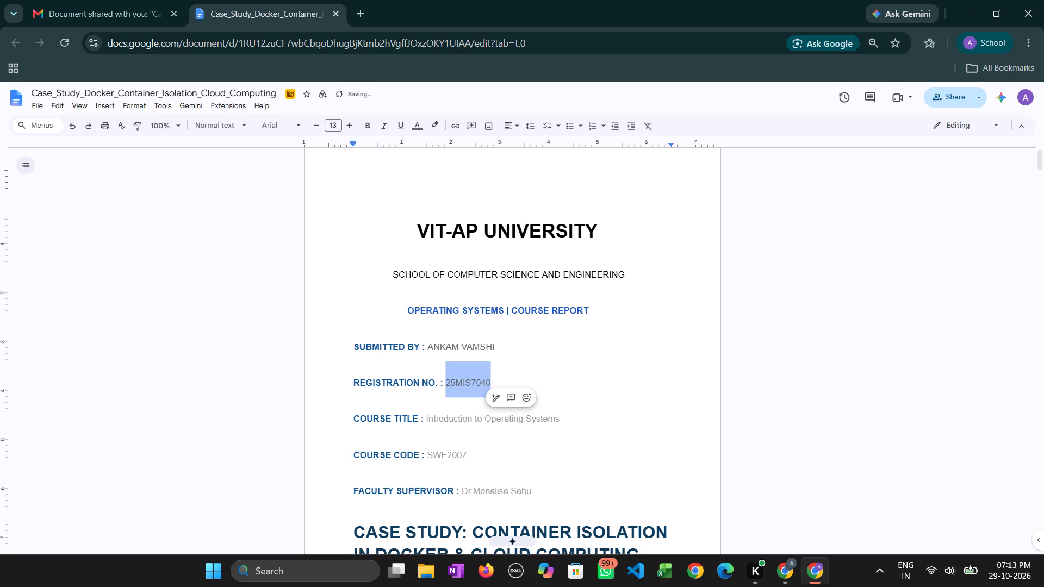
# Colour the course title value "Introduction to Operating Systems" dark grey 3.
pyautogui.moveTo(425, 417); pyautogui.dragTo(561, 424)
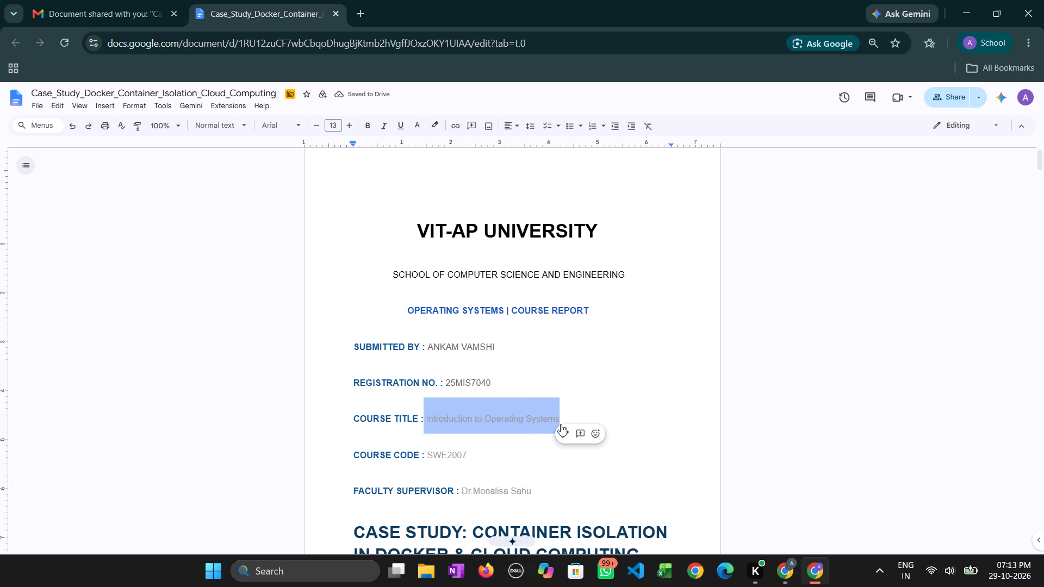
pyautogui.click(418, 129)
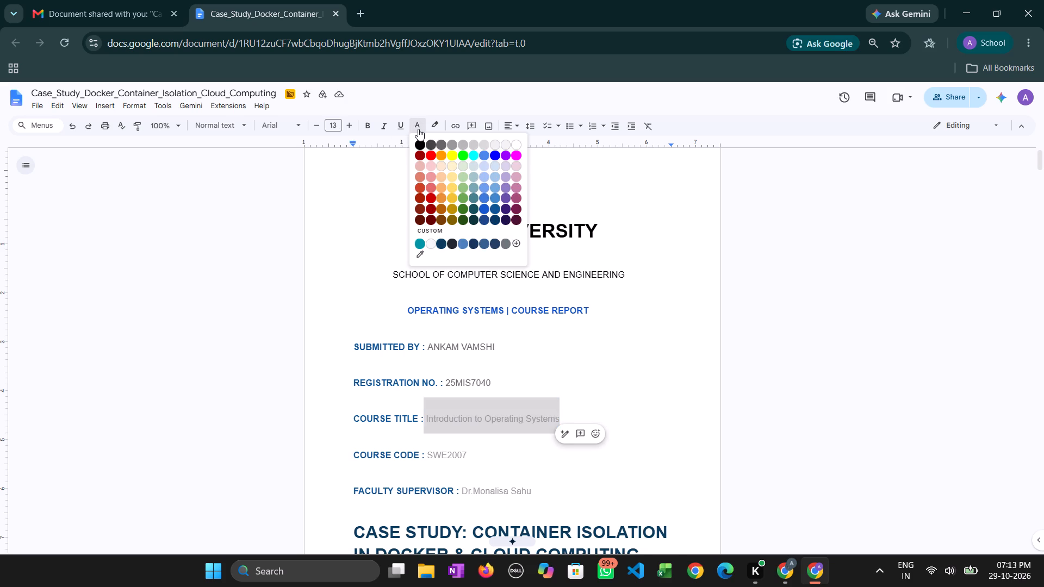
pyautogui.click(443, 144)
# Colour the course code value "SWE2007" dark grey 3.
pyautogui.scroll(-1, 543, 333)
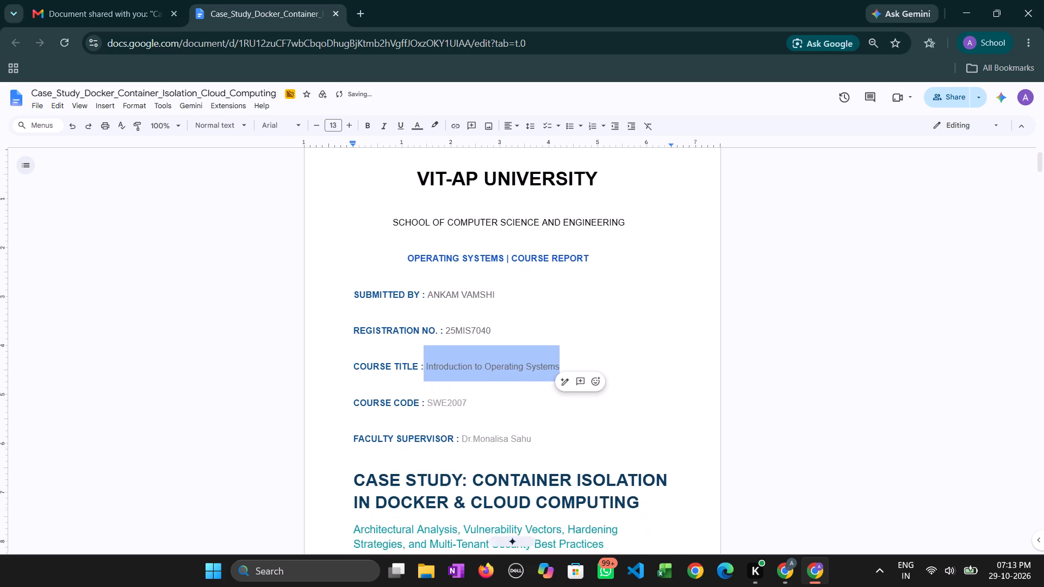
pyautogui.moveTo(481, 372); pyautogui.dragTo(432, 369)
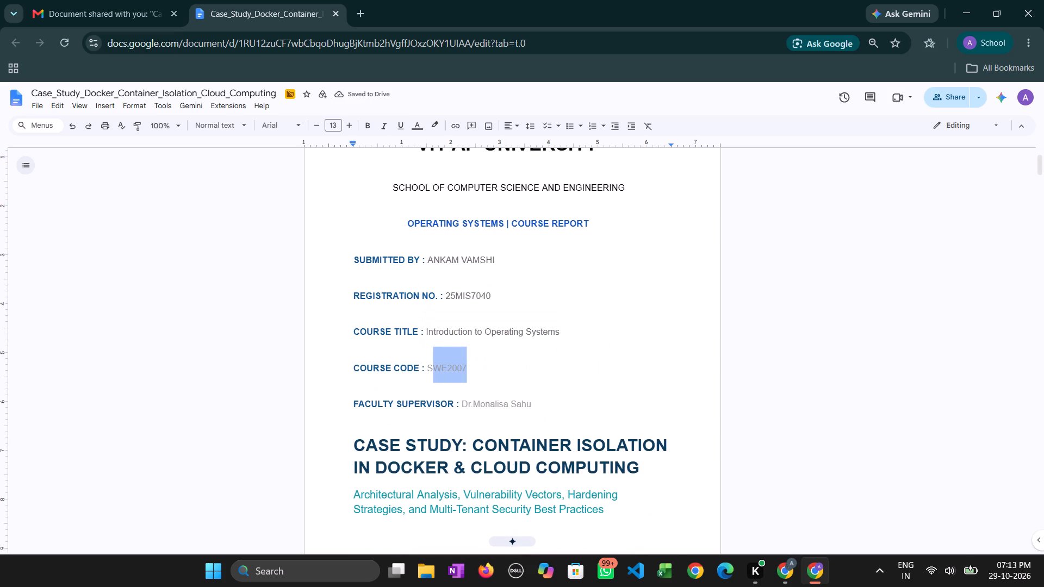
pyautogui.moveTo(432, 369); pyautogui.dragTo(424, 369)
pyautogui.click(418, 126)
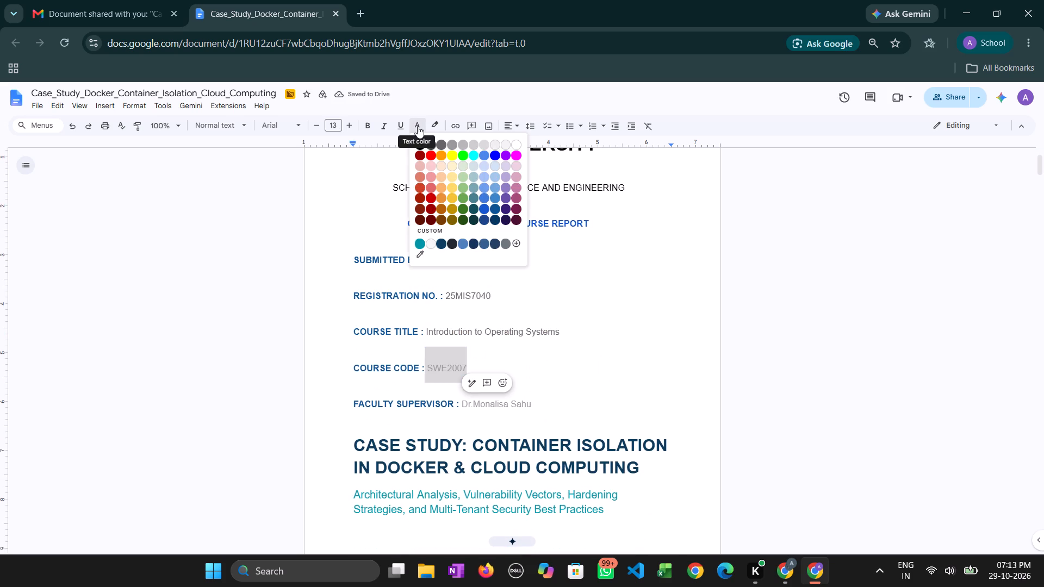
pyautogui.click(444, 144)
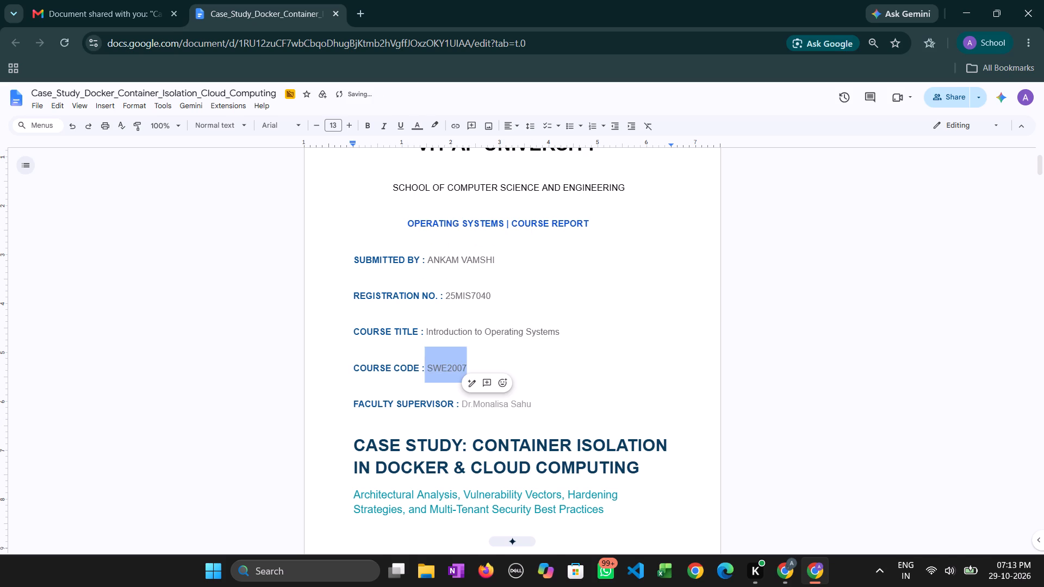
# Colour the faculty supervisor's name on the cover page dark grey 3.
pyautogui.click(542, 401)
pyautogui.moveTo(542, 401); pyautogui.dragTo(485, 403)
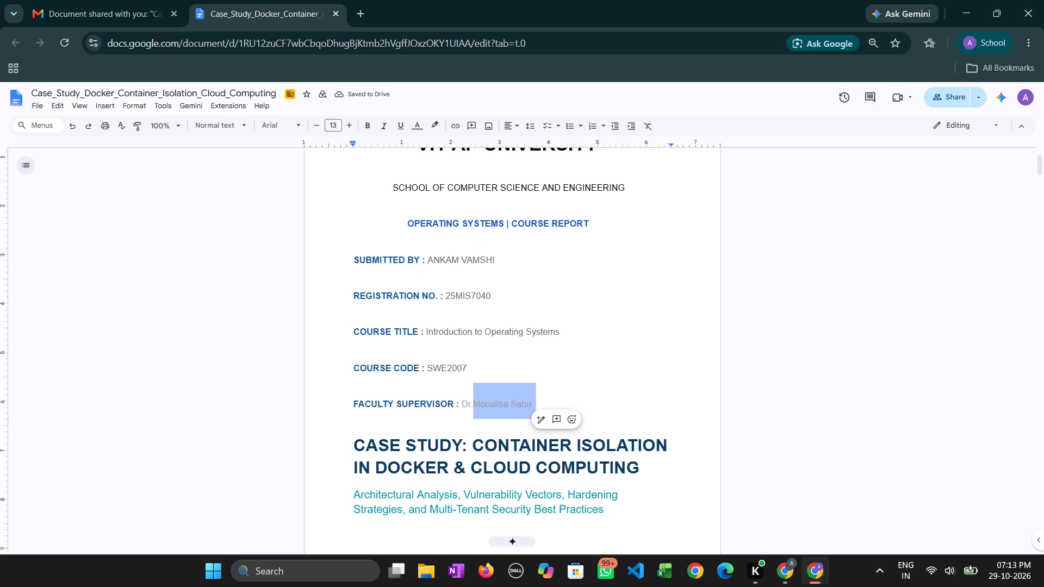
pyautogui.moveTo(485, 403); pyautogui.dragTo(467, 404)
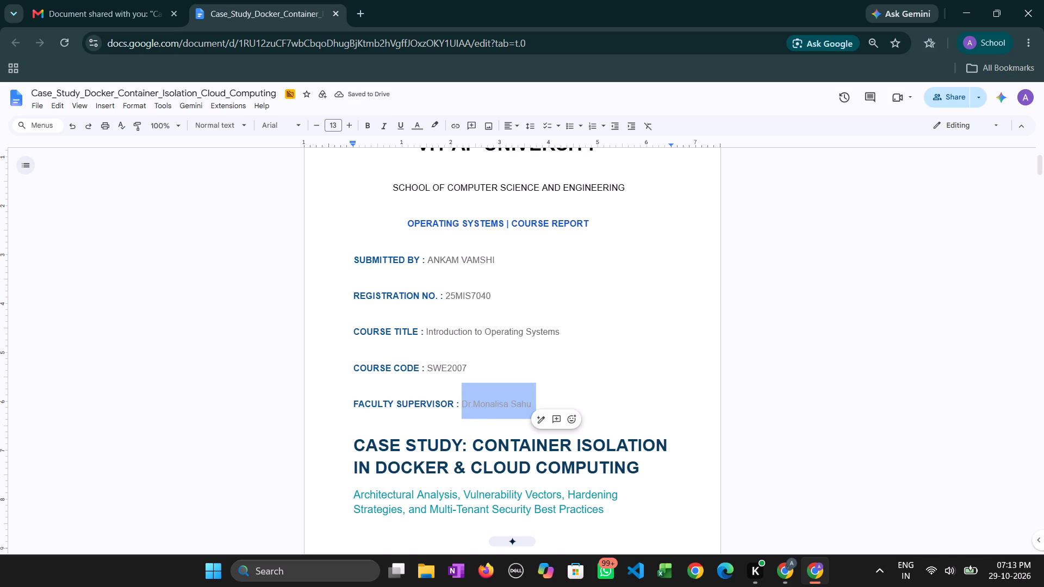
pyautogui.click(415, 126)
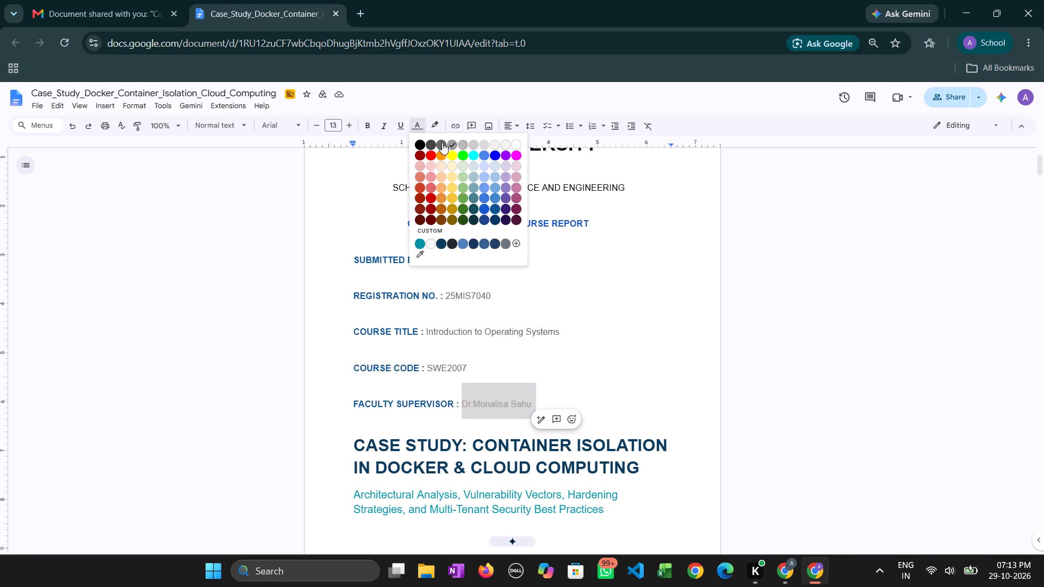
pyautogui.click(442, 142)
pyautogui.click(582, 379)
# Remove the page break before the heading "3. Container Escape Vectors and Vulnerability Mechanics" so it follows directly after section 2's text.
pyautogui.scroll(-1, 582, 379)
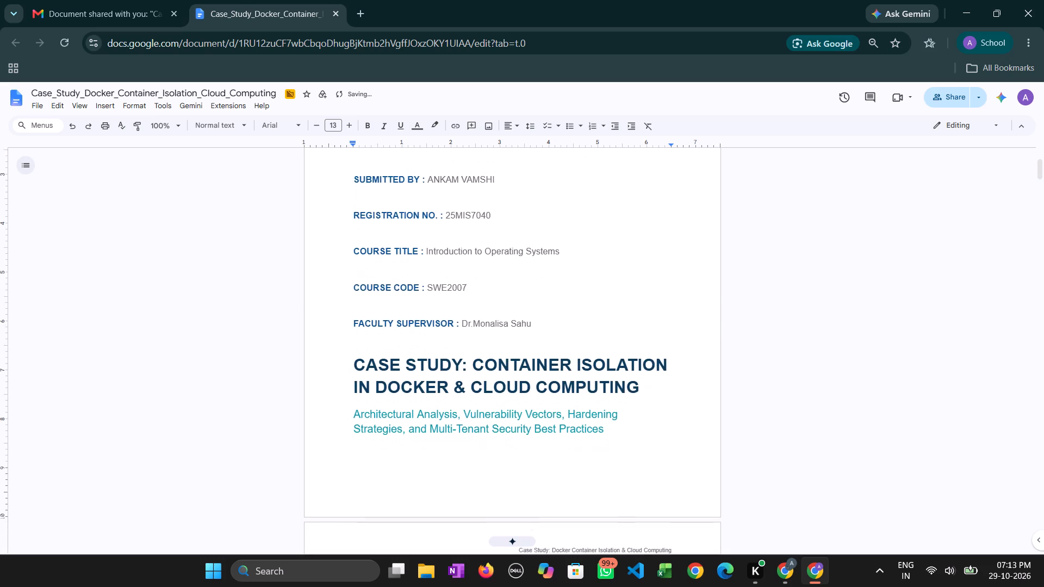
pyautogui.scroll(-2, 584, 326)
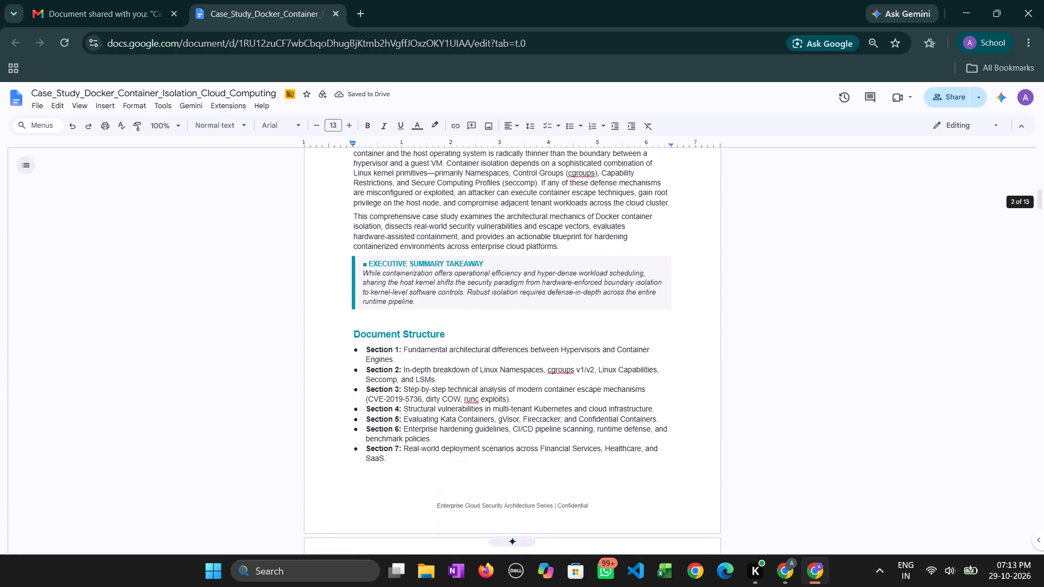
pyautogui.scroll(-1, 584, 326)
pyautogui.scroll(-3, 583, 274)
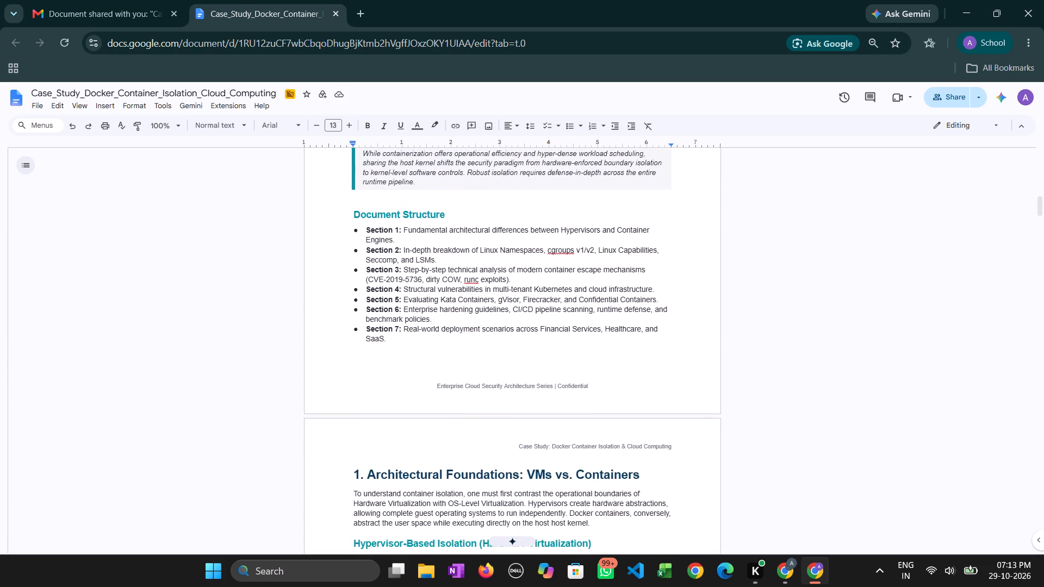
pyautogui.scroll(-5, 583, 274)
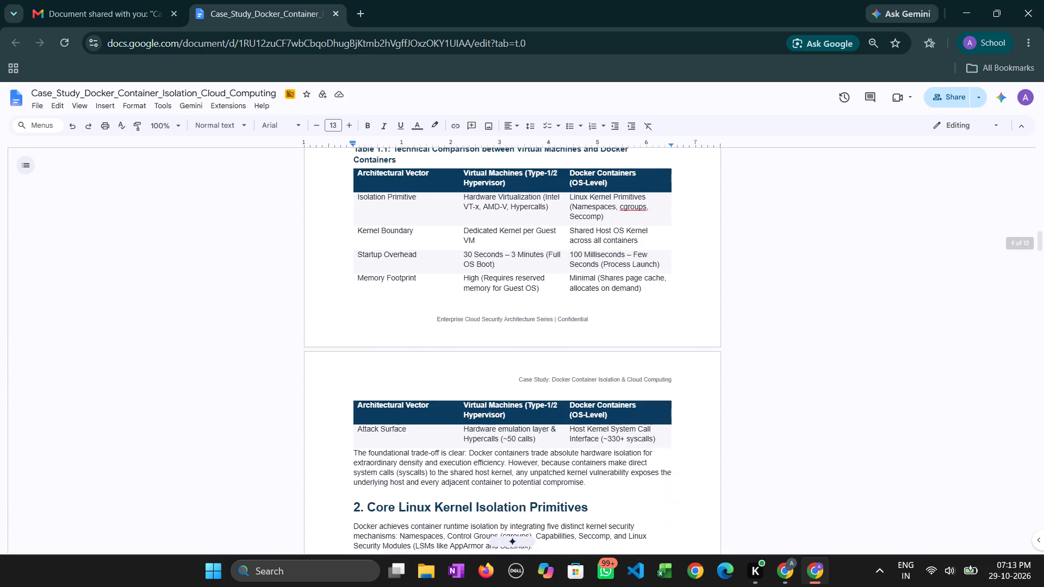
pyautogui.scroll(-8, 583, 274)
pyautogui.scroll(-3, 570, 366)
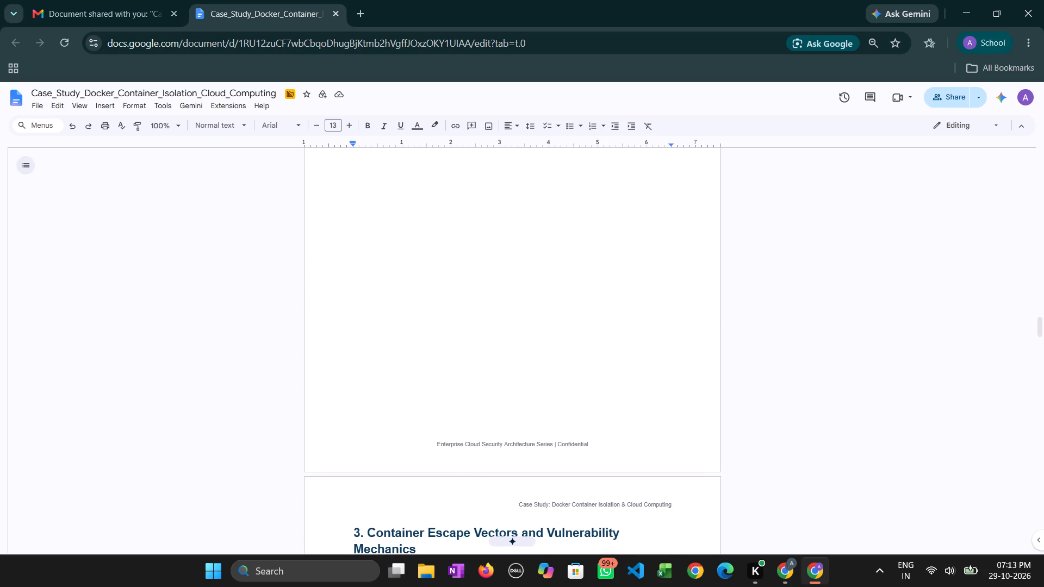
pyautogui.click(350, 534)
pyautogui.press('BackSpace')
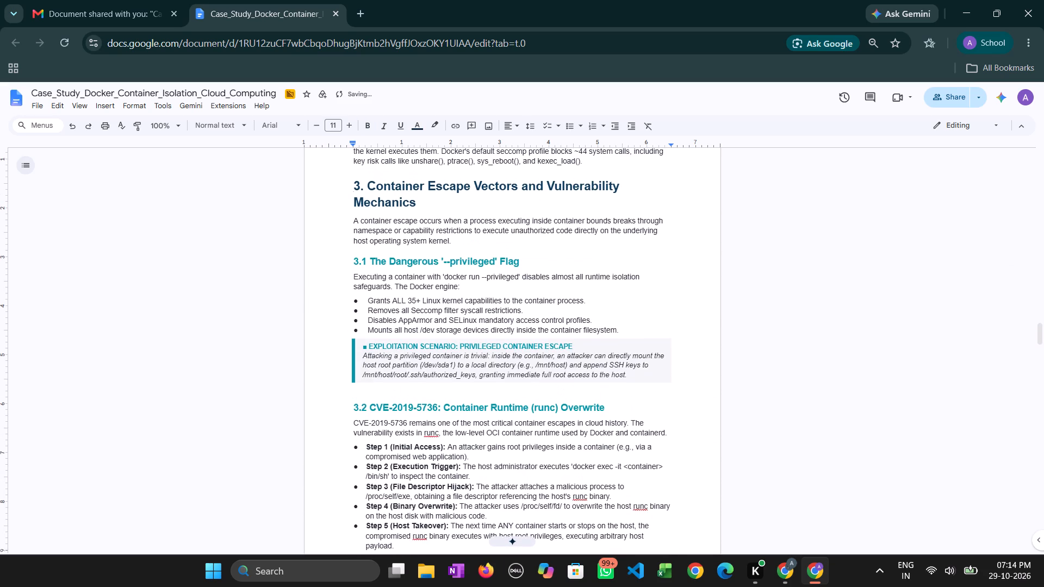
# Remove the page break before the heading "5. Advanced Hardware-Assisted & Sandboxed Isolation" so it follows section 4.3.
pyautogui.scroll(-4, 350, 534)
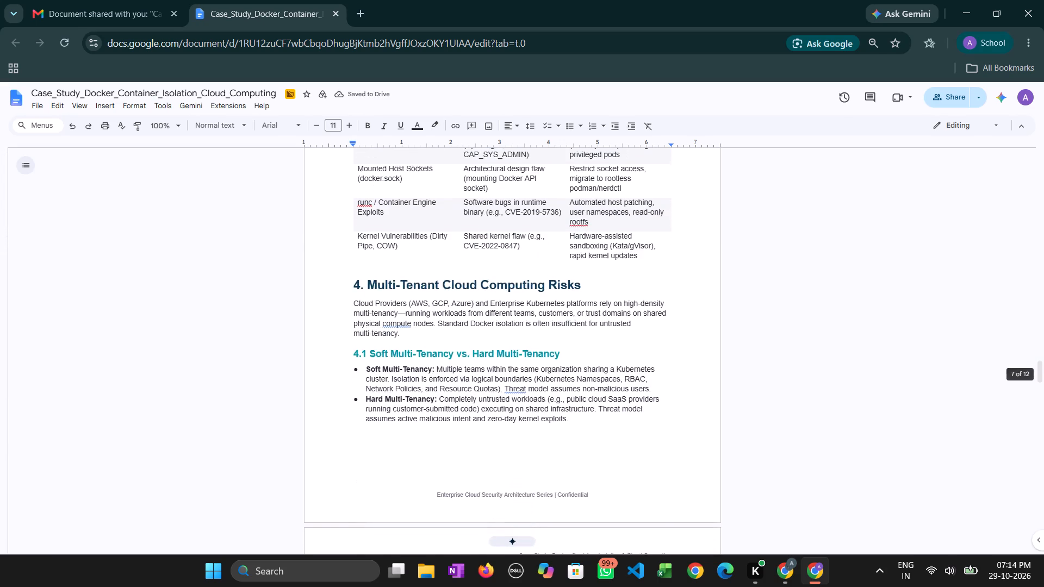
pyautogui.scroll(-5, 350, 534)
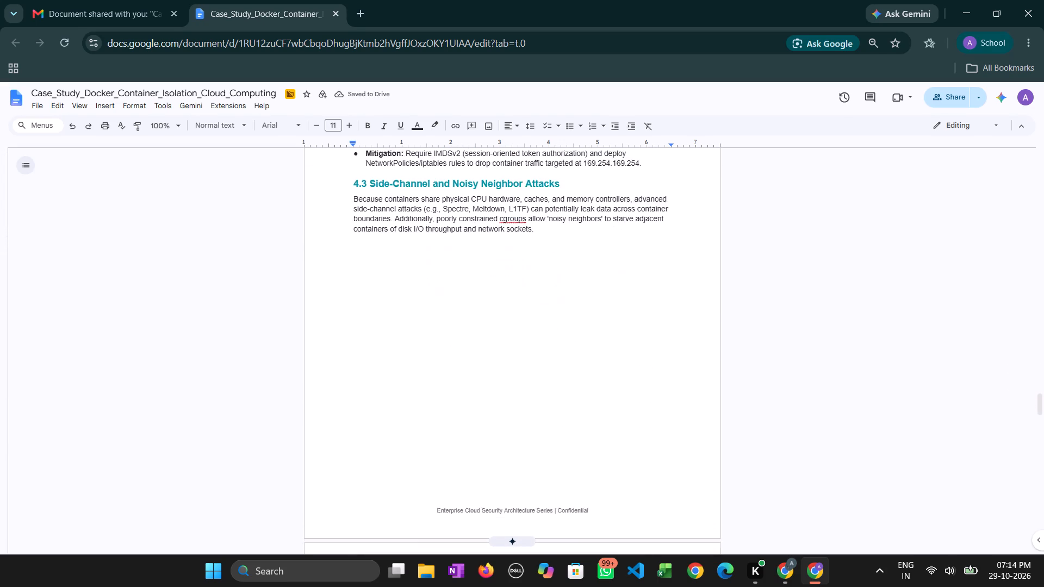
pyautogui.scroll(-1, 350, 534)
pyautogui.click(349, 515)
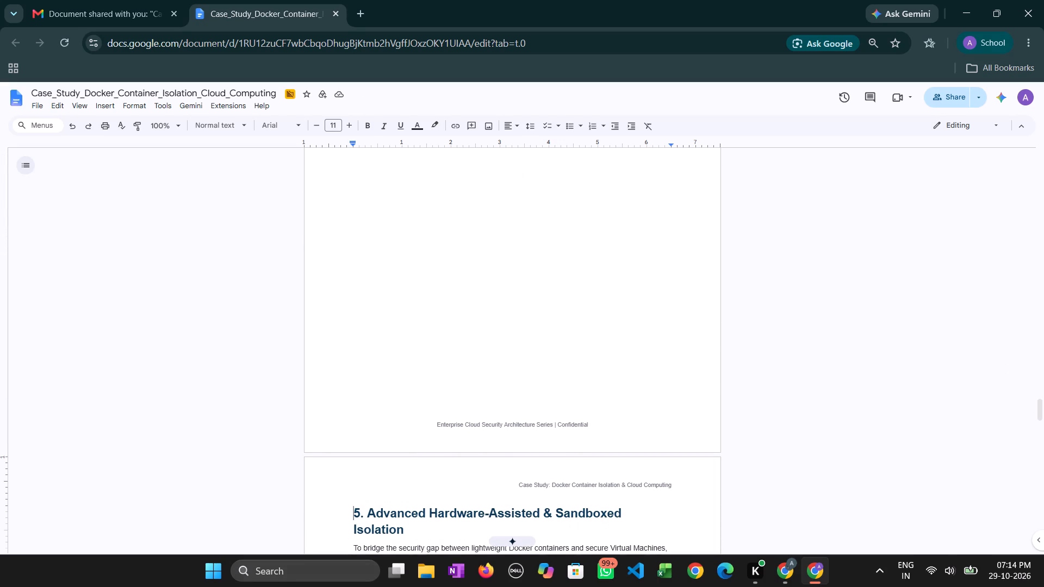
pyautogui.press('BackSpace')
# Remove the page break before the heading "7. Real-World Case Studies and Industry Implementations" so it follows section 6.3.
pyautogui.scroll(-6, 349, 515)
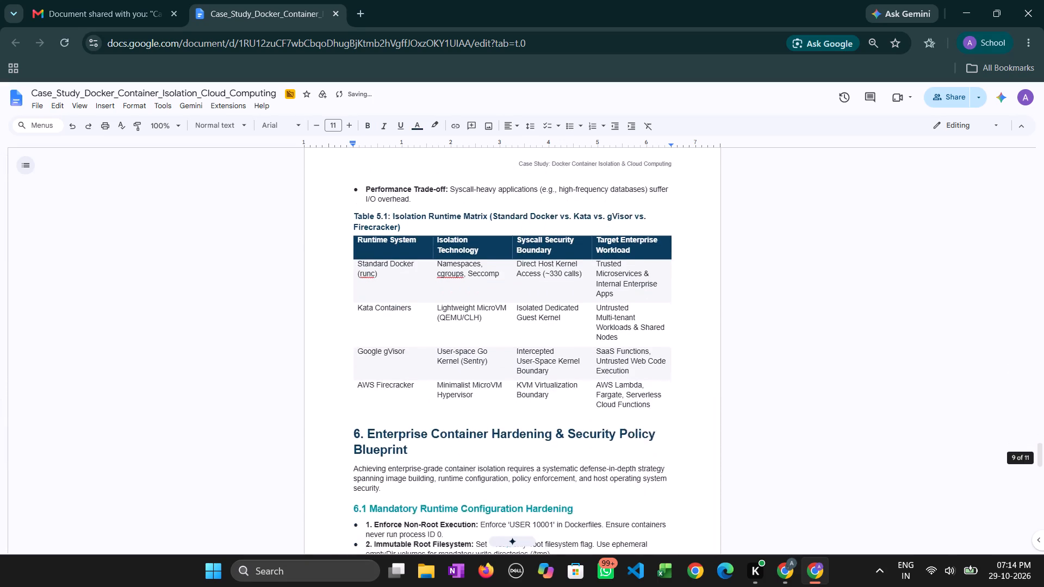
pyautogui.scroll(-4, 349, 515)
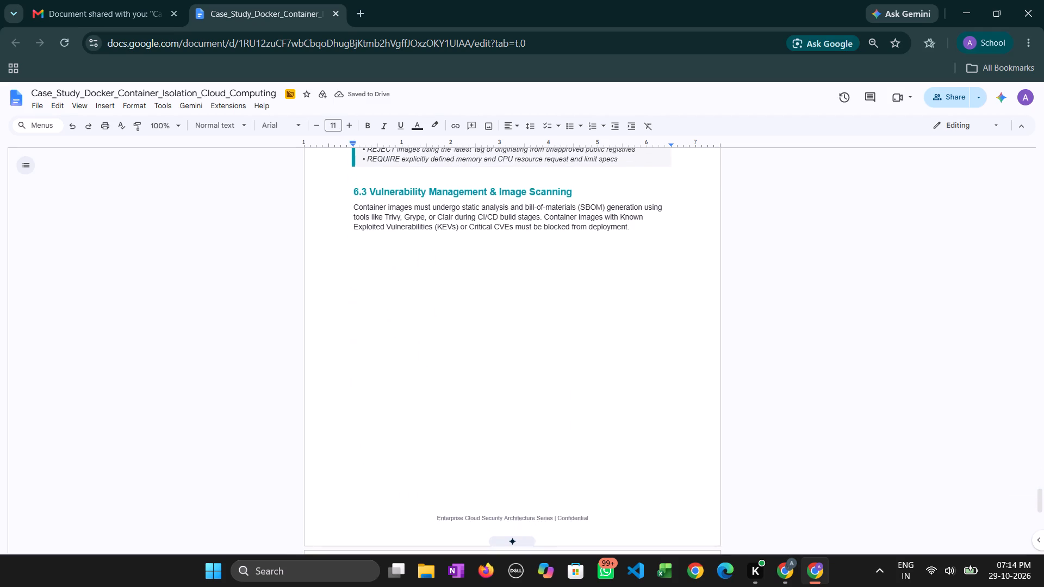
pyautogui.scroll(-1, 349, 515)
pyautogui.click(350, 283)
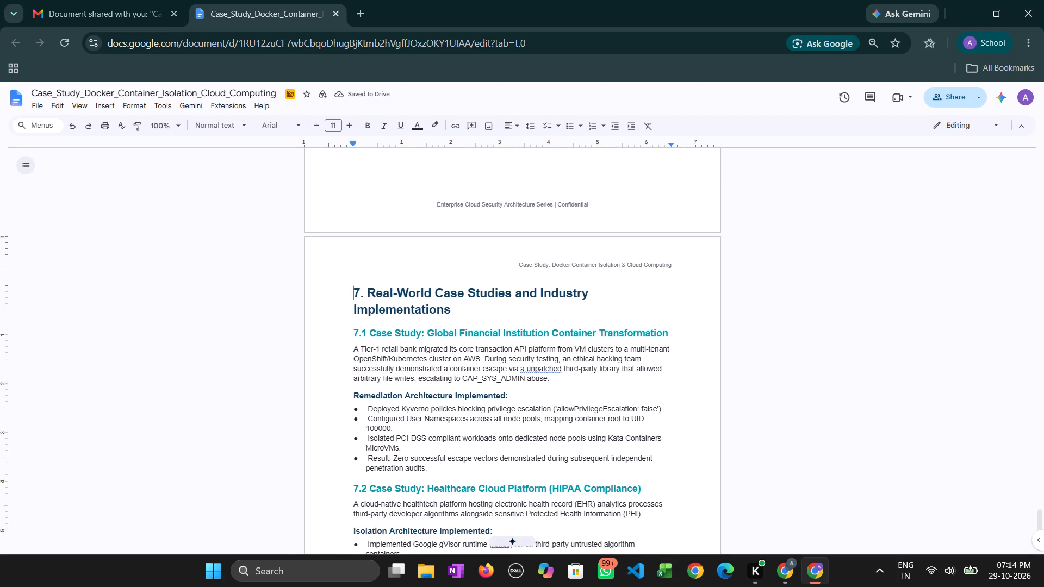
pyautogui.press('BackSpace')
# Check the page layout from section 6.2 through section 7 to the Conclusion at the document's end.
pyautogui.scroll(-2, 350, 283)
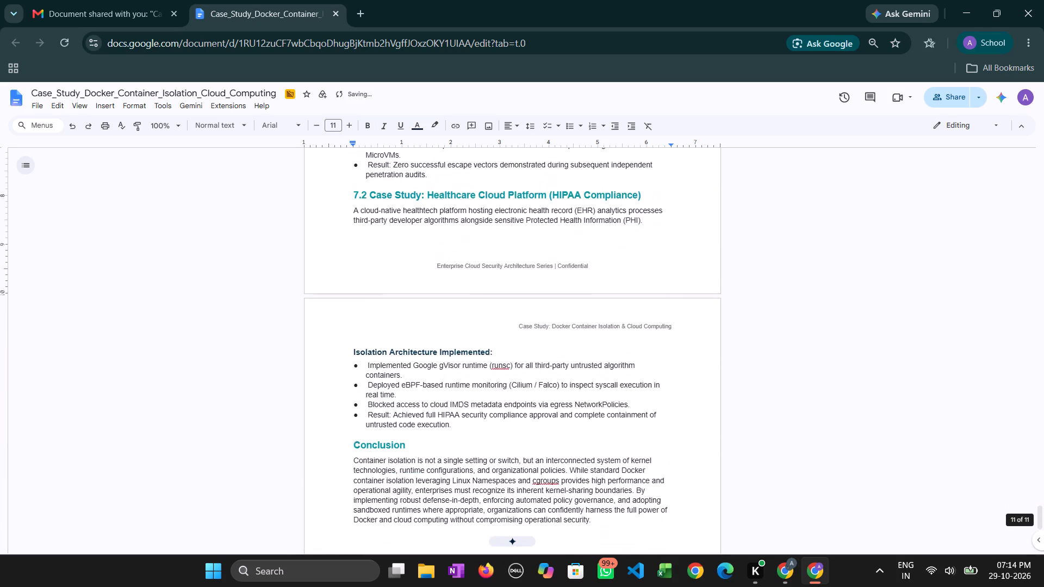
pyautogui.scroll(-2, 350, 283)
pyautogui.scroll(2, 350, 283)
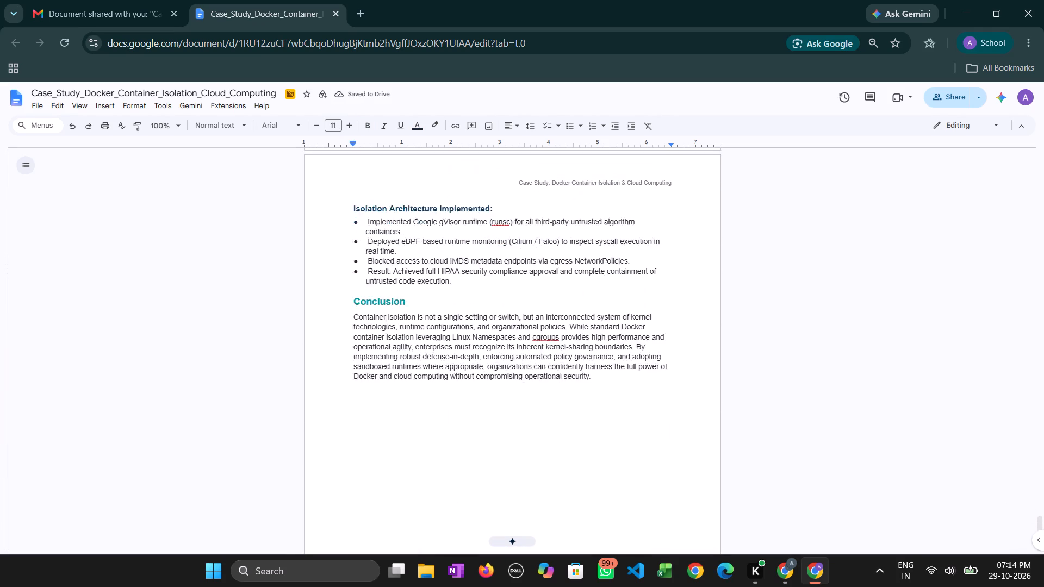
pyautogui.scroll(3, 350, 283)
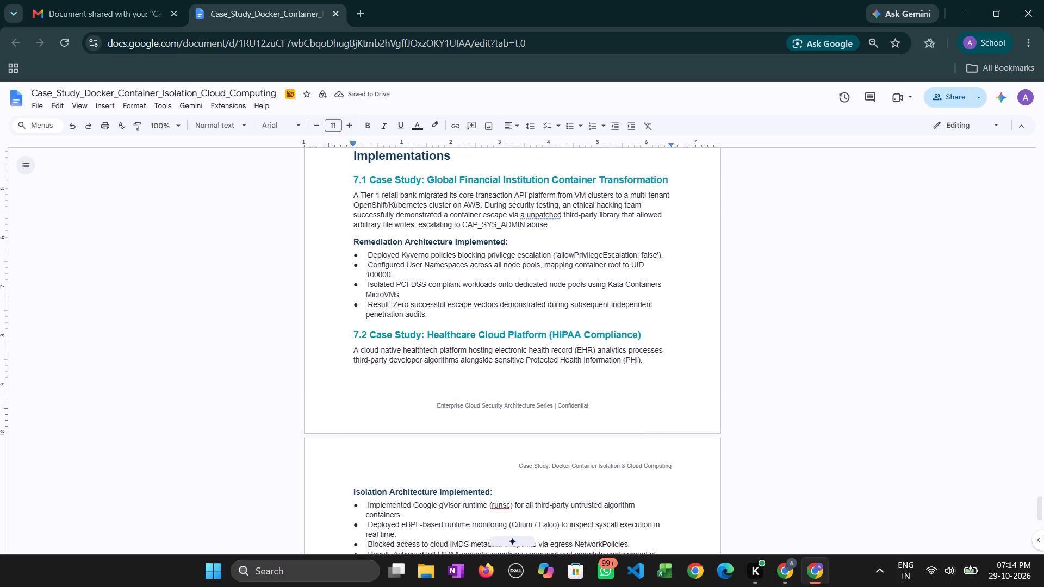
pyautogui.scroll(2, 350, 283)
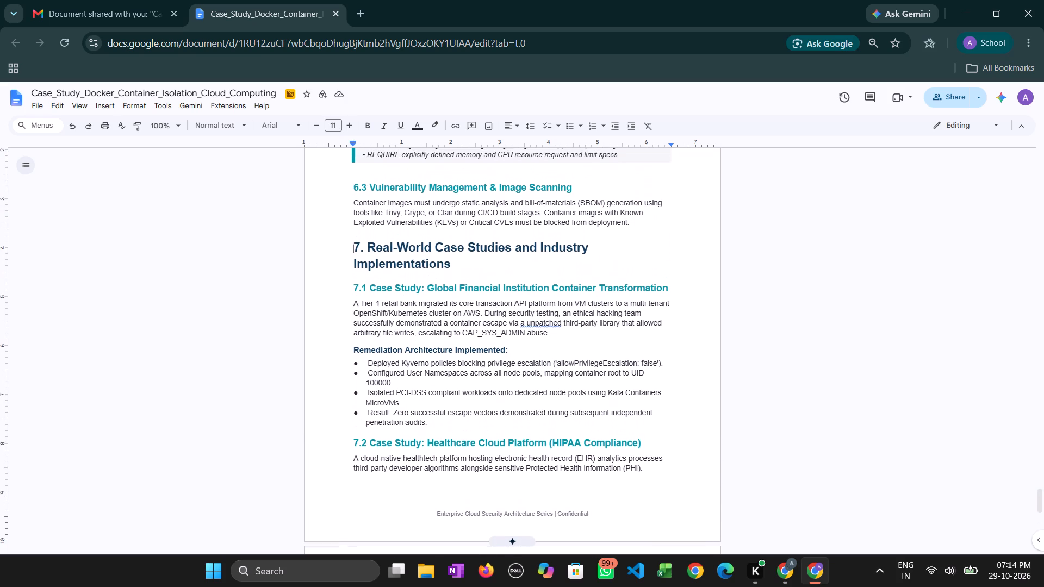
pyautogui.scroll(2, 350, 283)
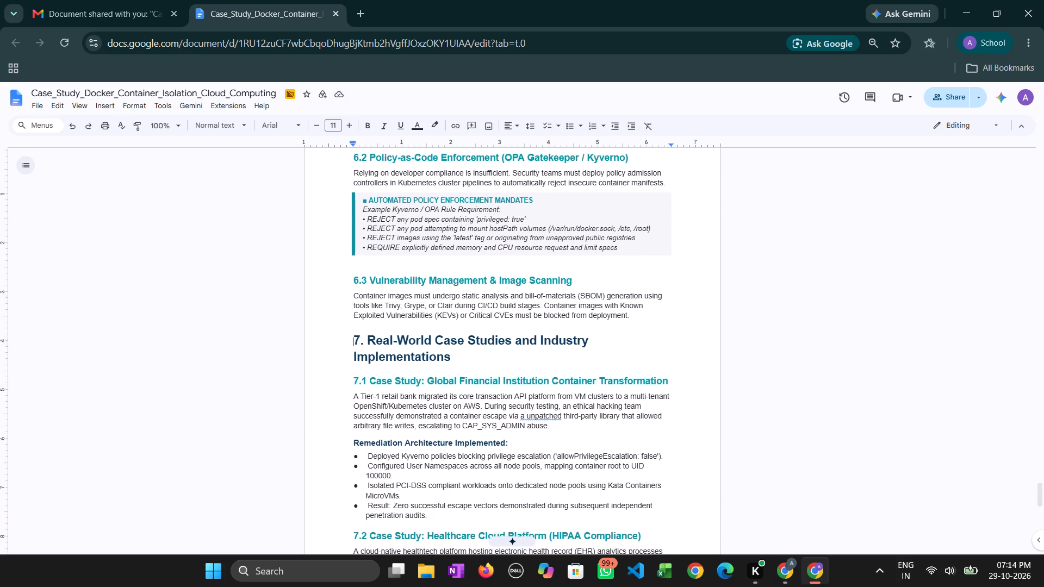
pyautogui.scroll(1, 350, 283)
pyautogui.scroll(-4, 350, 283)
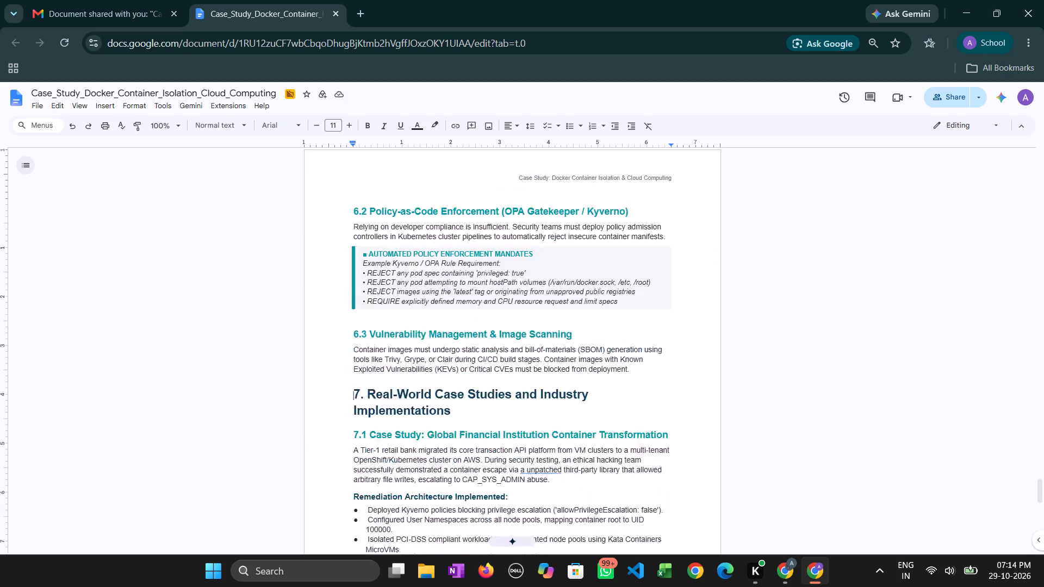
pyautogui.scroll(-3, 350, 283)
pyautogui.scroll(2, 350, 283)
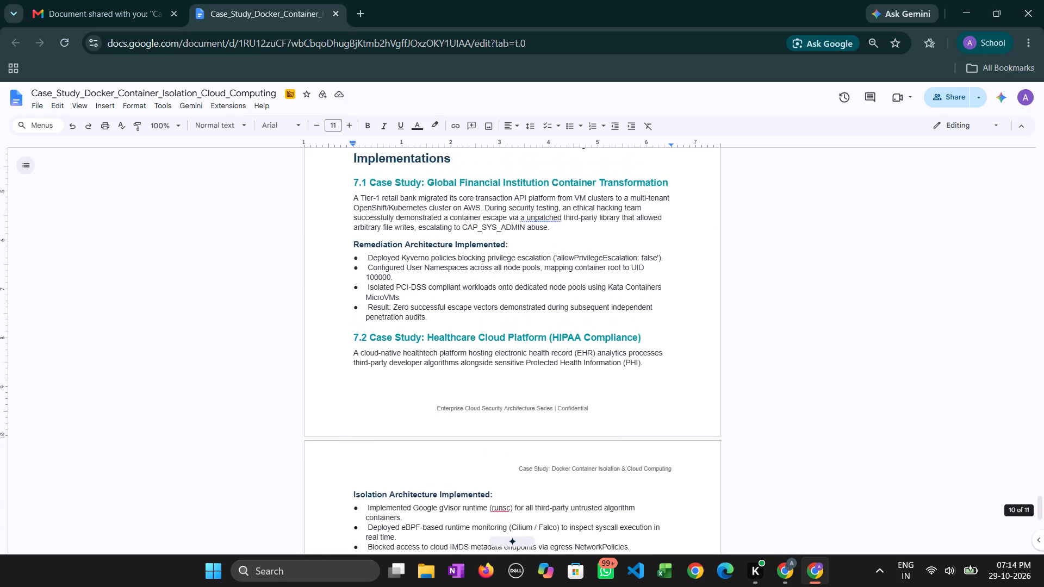
# Review the layout of the remaining sections from section 6 back to the cover page.
pyautogui.scroll(4, 350, 283)
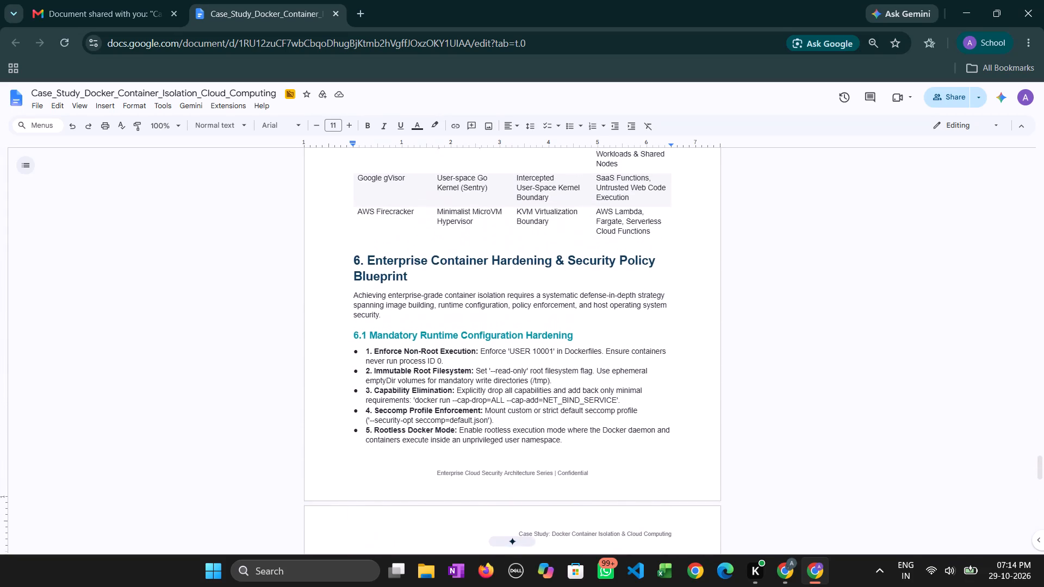
pyautogui.scroll(2, 350, 283)
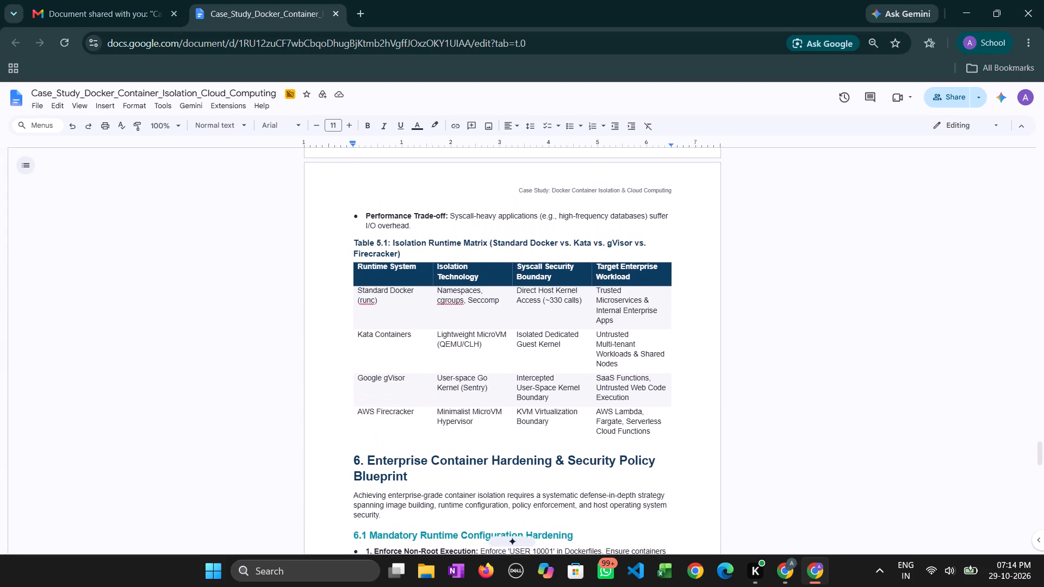
pyautogui.scroll(3, 350, 283)
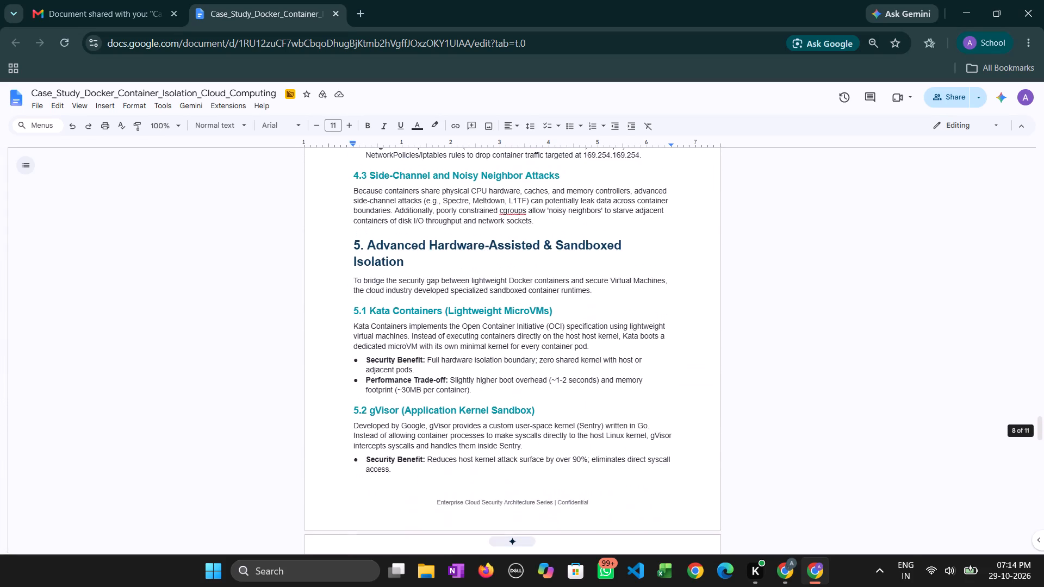
pyautogui.scroll(3, 350, 283)
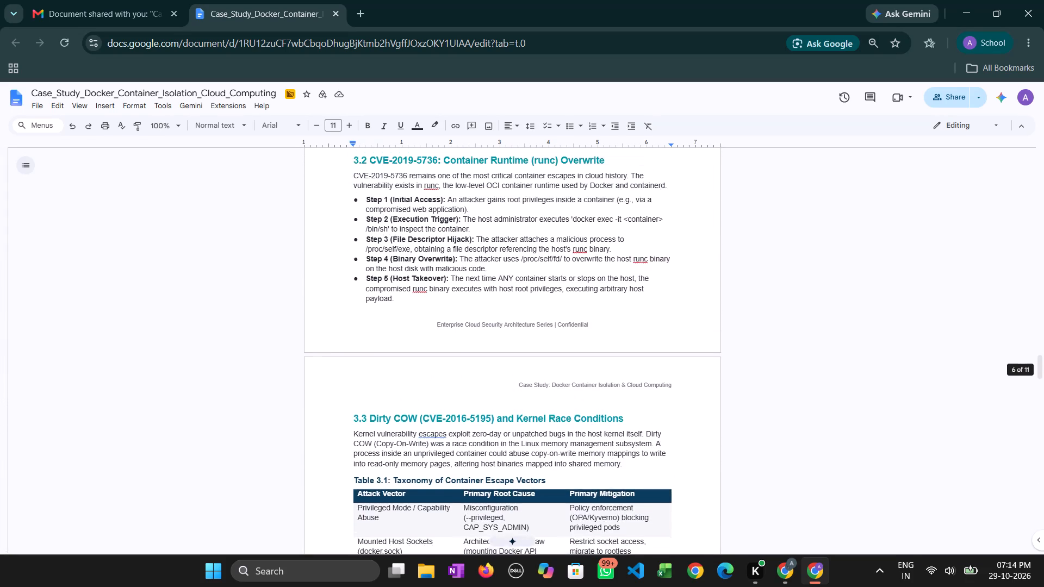
pyautogui.scroll(4, 350, 283)
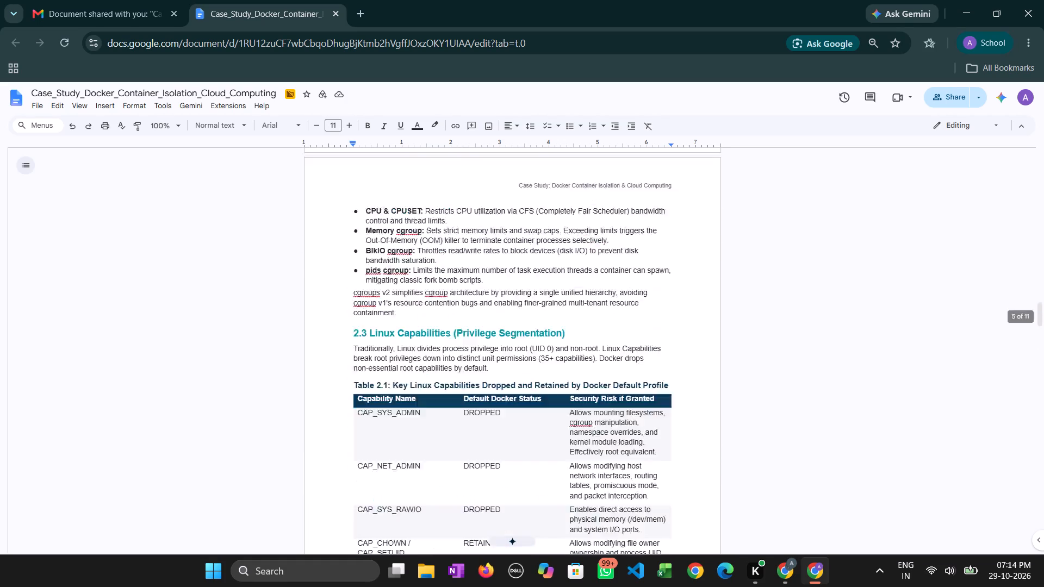
pyautogui.scroll(4, 350, 283)
pyautogui.scroll(-2, 350, 283)
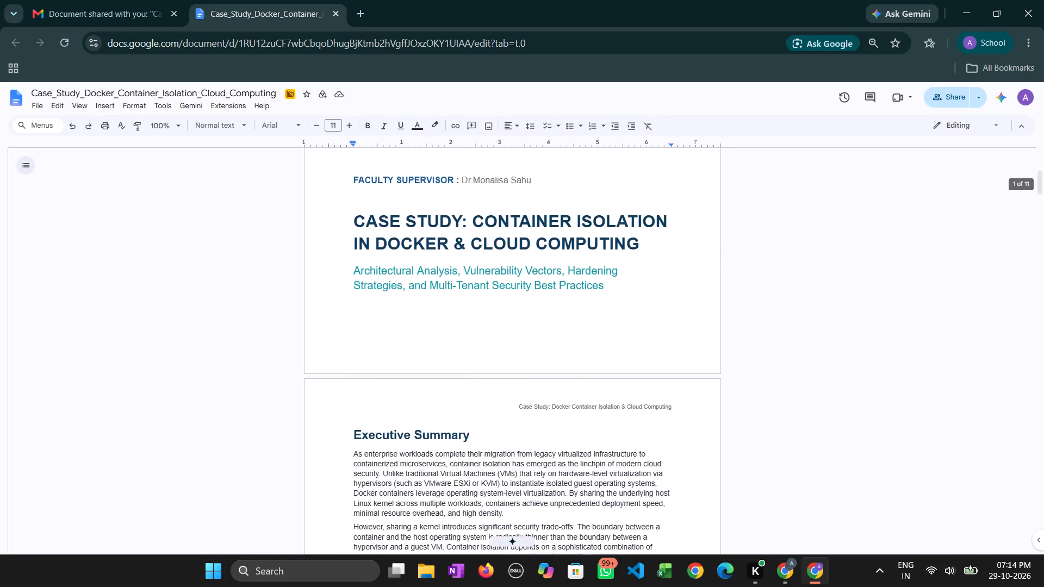
pyautogui.scroll(-5, 350, 283)
pyautogui.scroll(1, 350, 283)
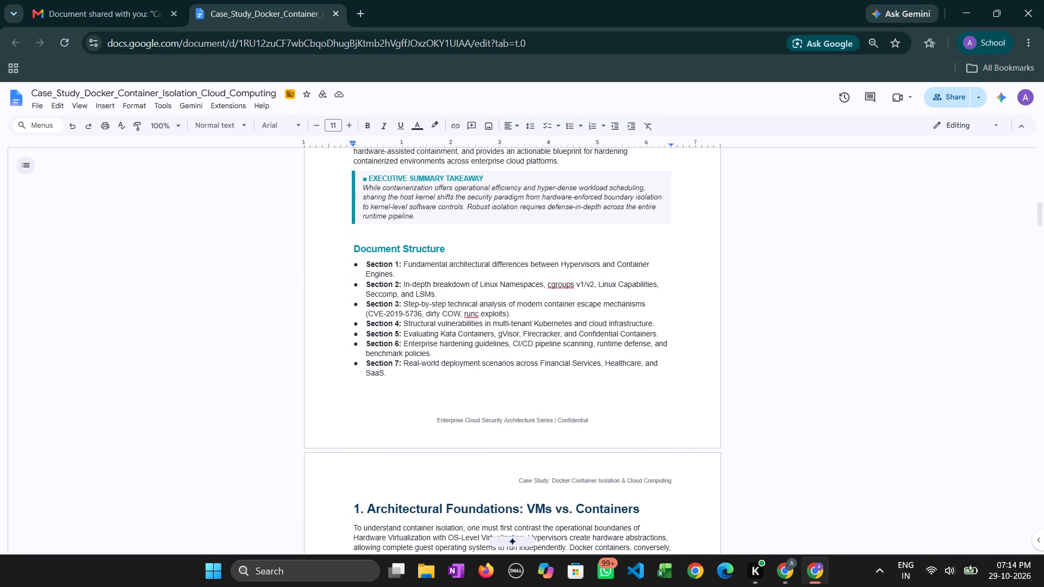
pyautogui.scroll(3, 350, 283)
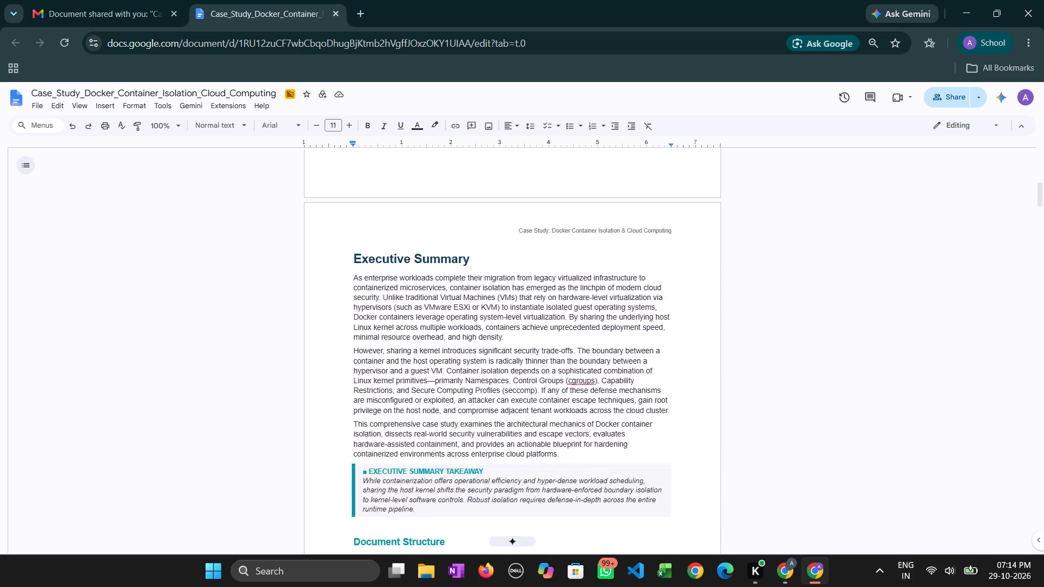
pyautogui.scroll(2, 350, 283)
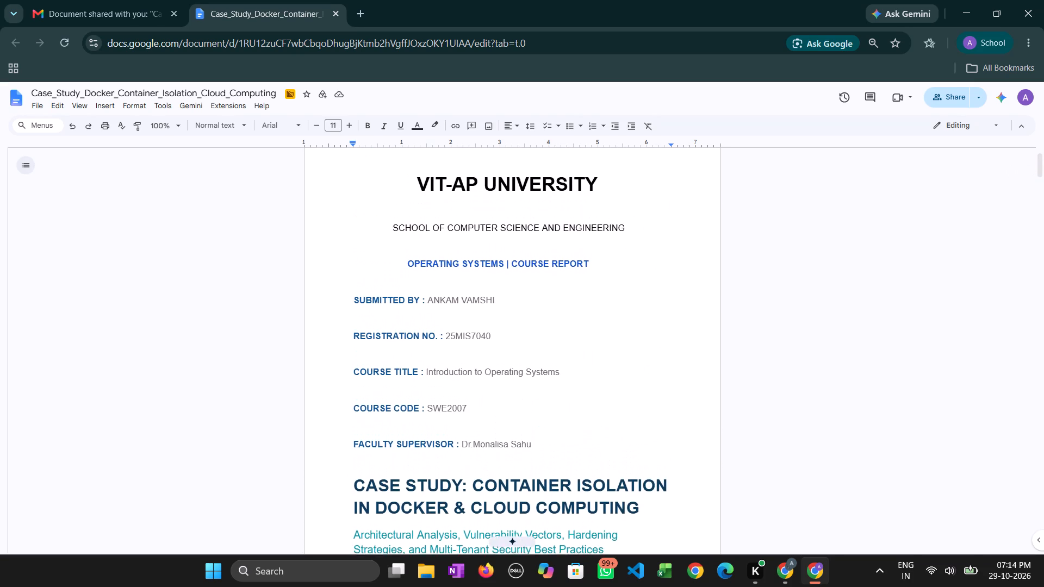
pyautogui.scroll(1, 350, 283)
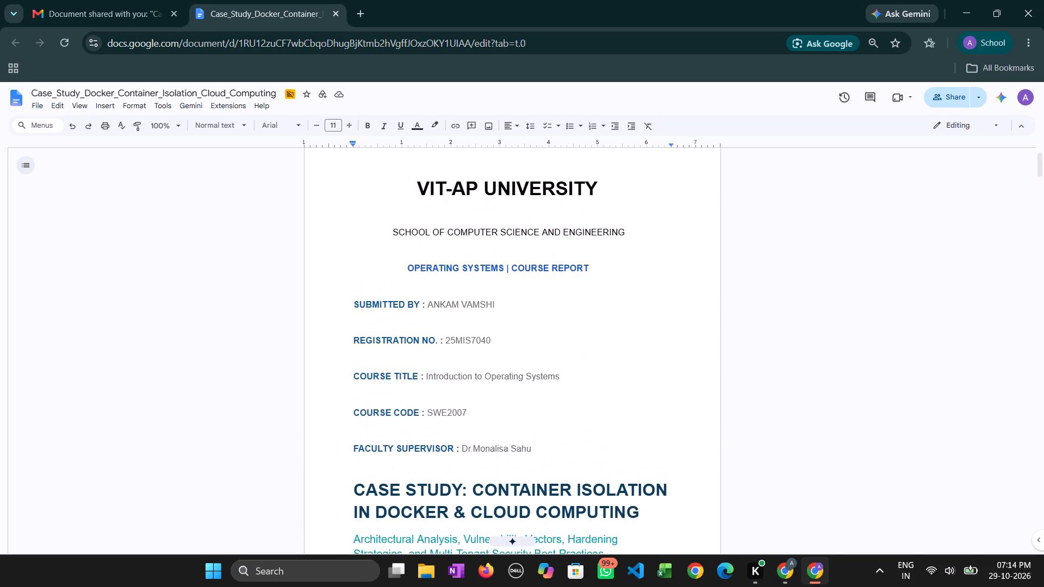
pyautogui.scroll(1, 350, 283)
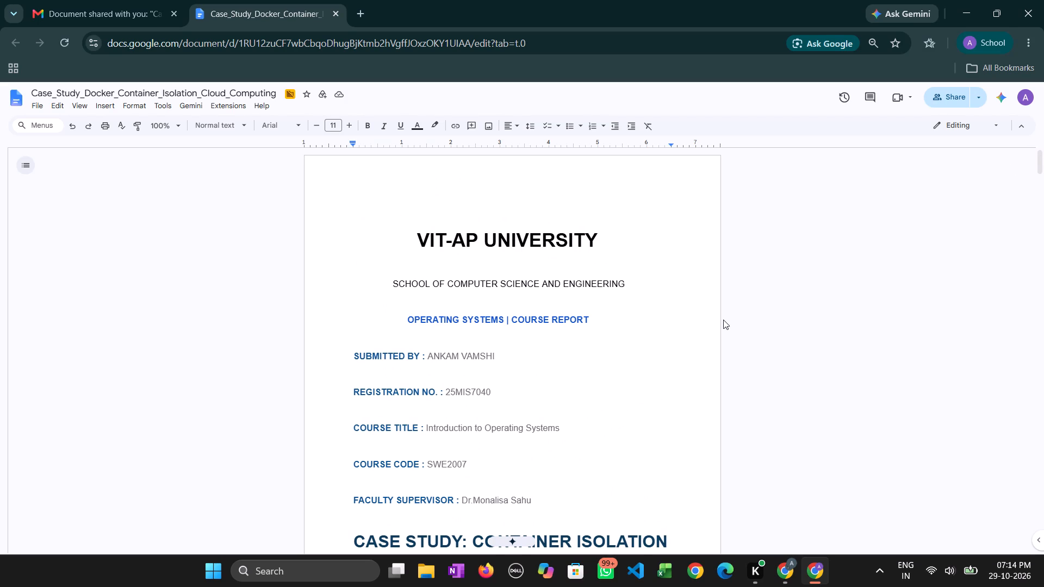
pyautogui.scroll(2, 804, 213)
pyautogui.scroll(1, 557, 254)
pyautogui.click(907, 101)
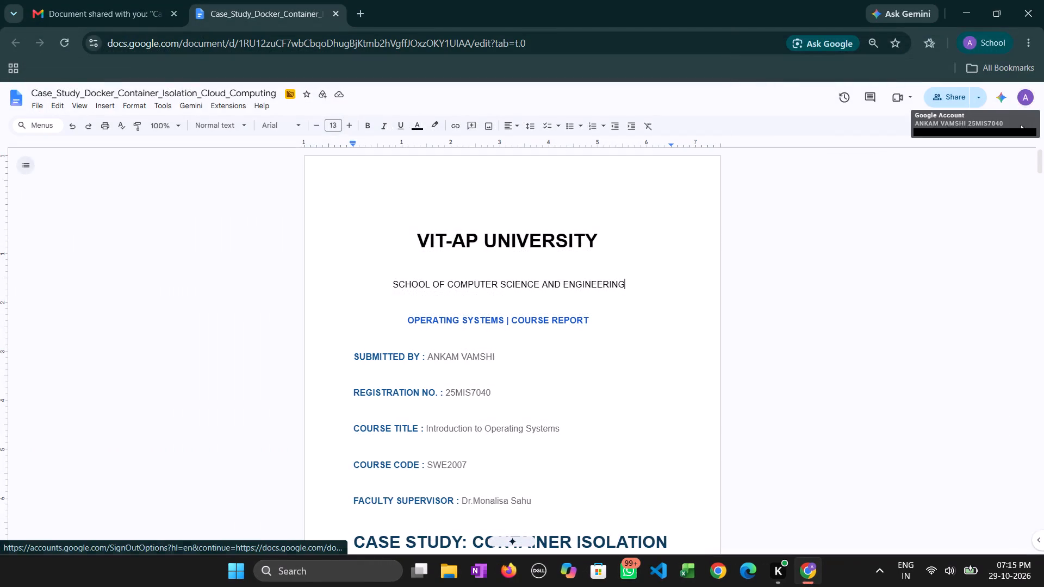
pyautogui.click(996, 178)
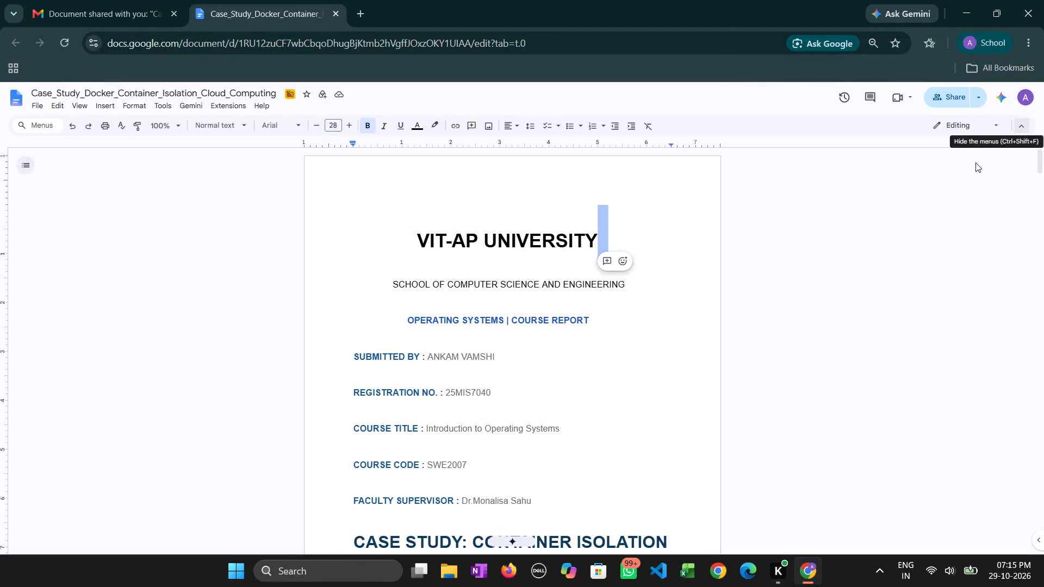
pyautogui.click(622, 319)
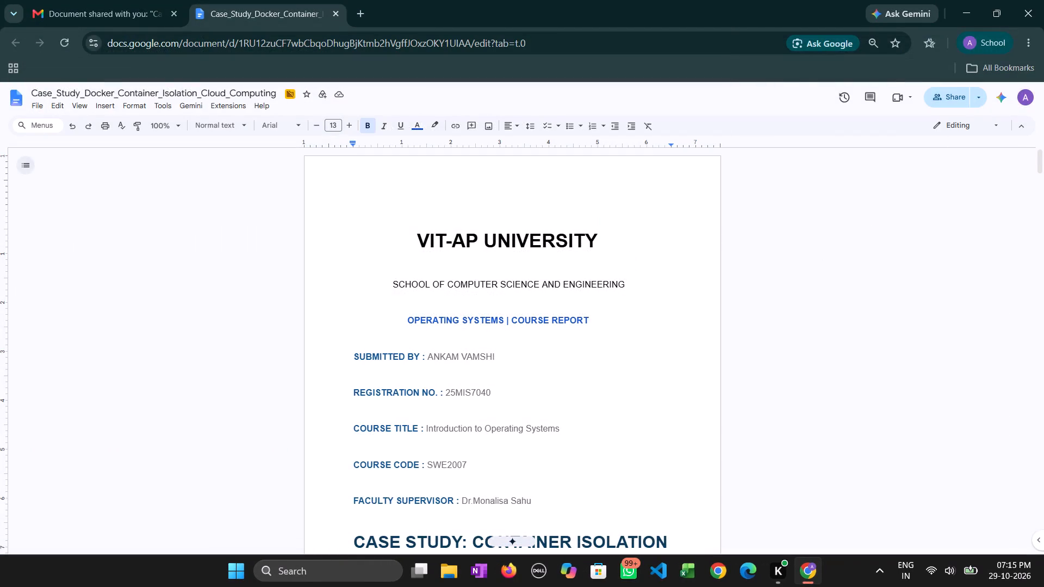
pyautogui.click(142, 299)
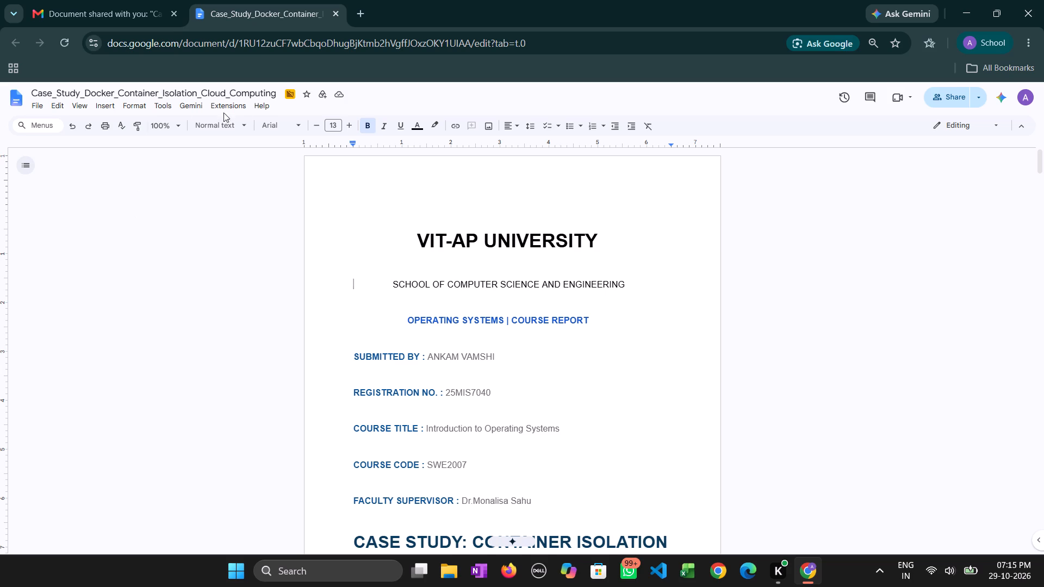
# Start adding a Drive shortcut for the document and open the shared folder "FallSem D1 Slot OS Case Study Report" as its location.
pyautogui.click(323, 96)
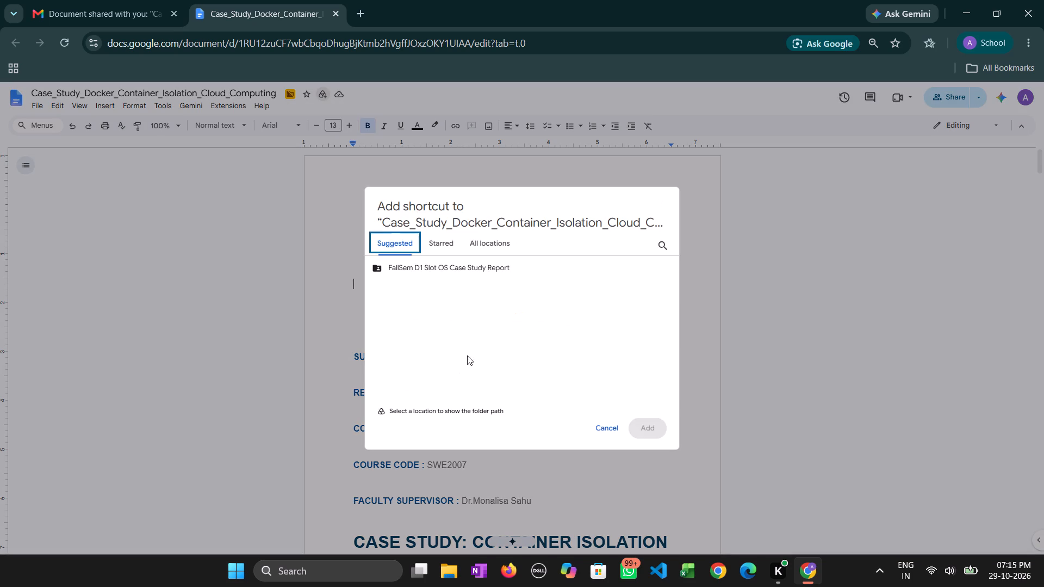
pyautogui.doubleClick(464, 265)
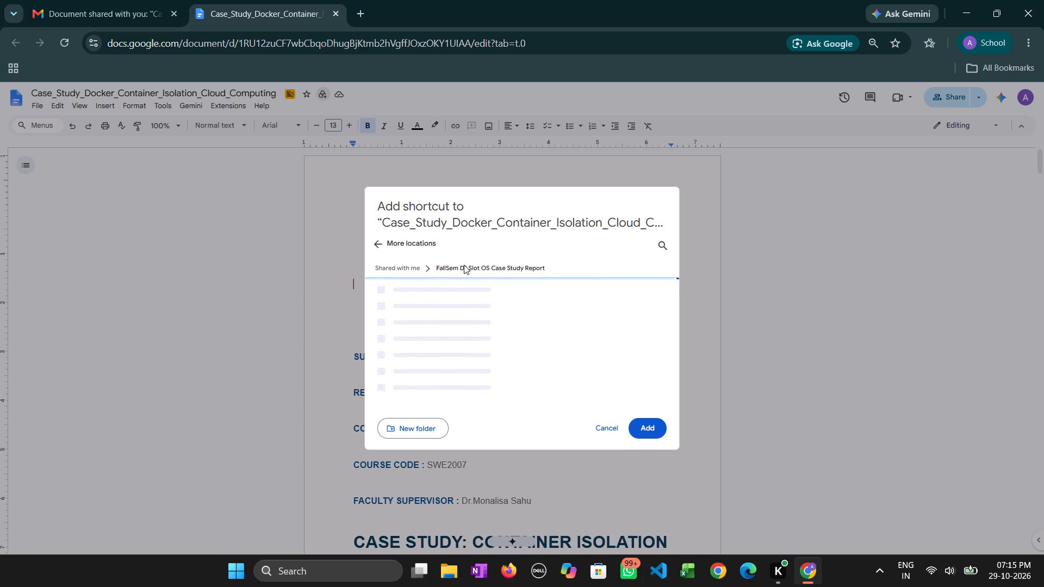
pyautogui.scroll(-4, 526, 365)
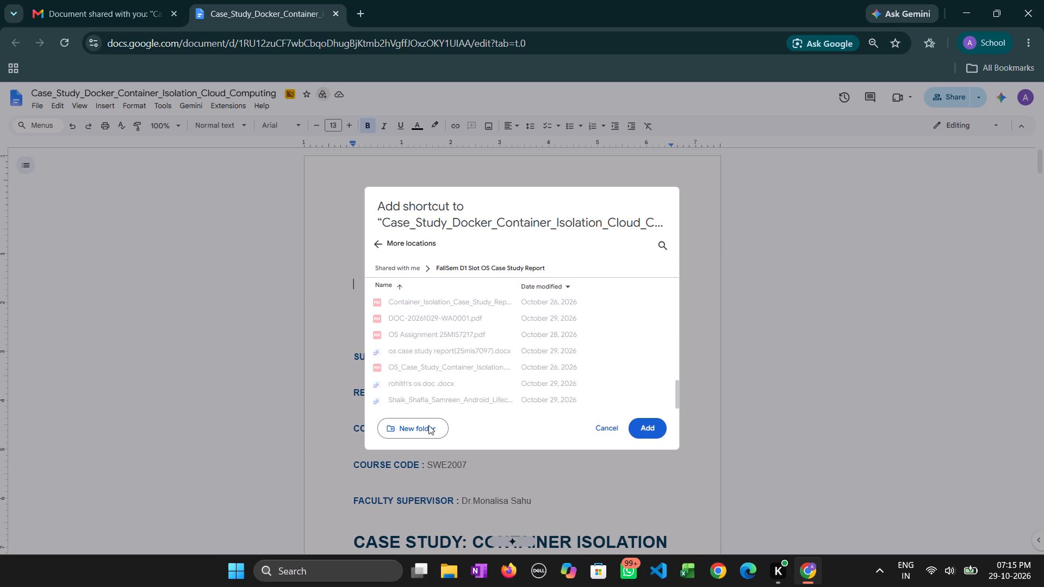
# Create a new folder in the shared case study report folder, named with the student's registration number from the cover page.
pyautogui.click(386, 430)
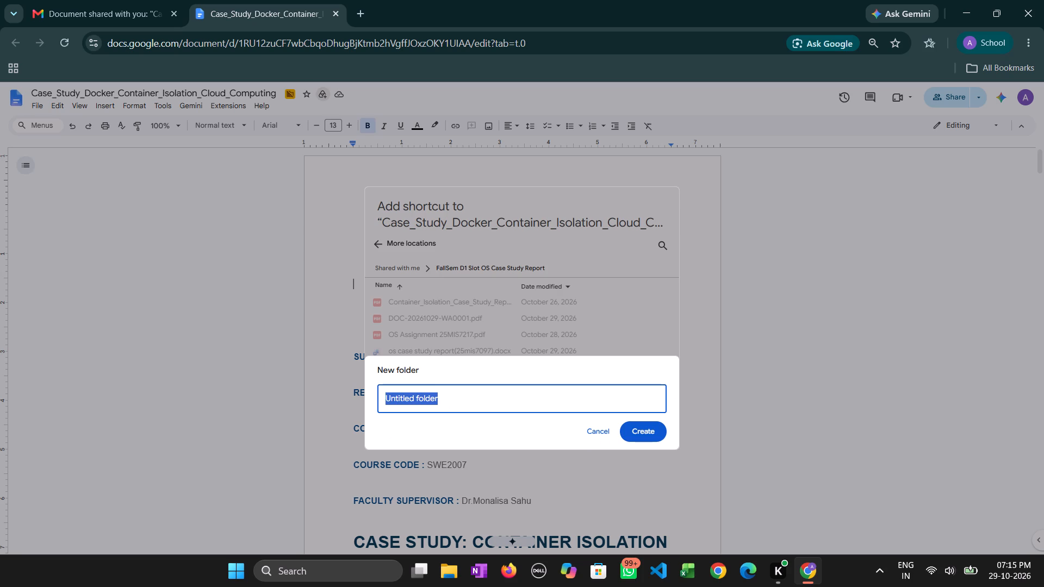
pyautogui.press('BackSpace')
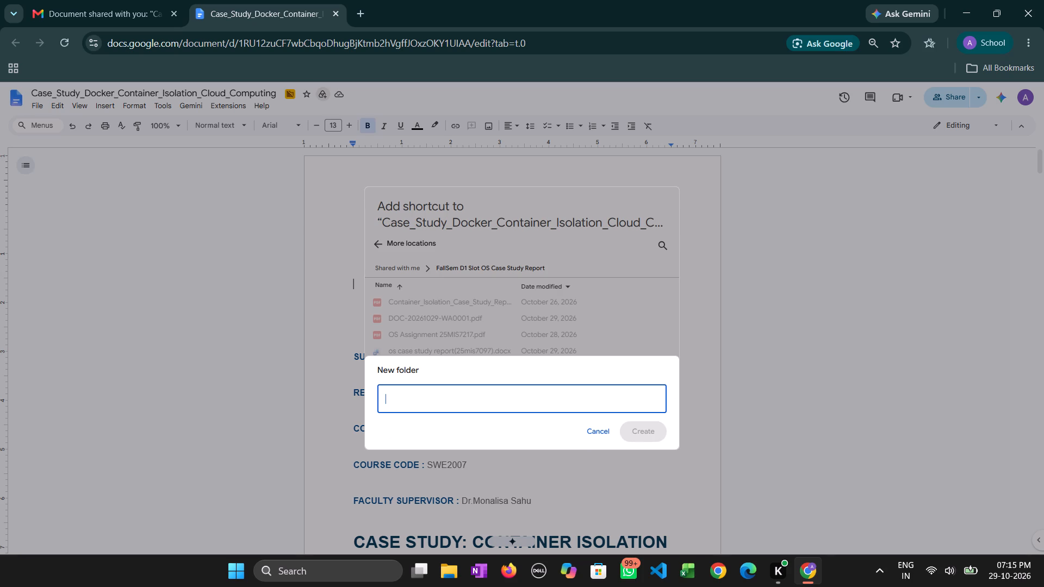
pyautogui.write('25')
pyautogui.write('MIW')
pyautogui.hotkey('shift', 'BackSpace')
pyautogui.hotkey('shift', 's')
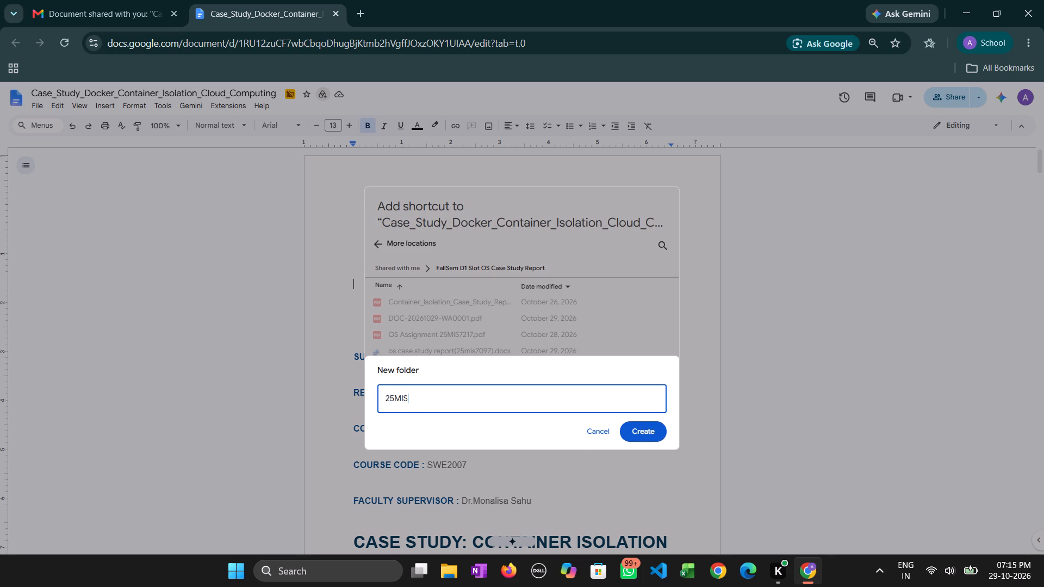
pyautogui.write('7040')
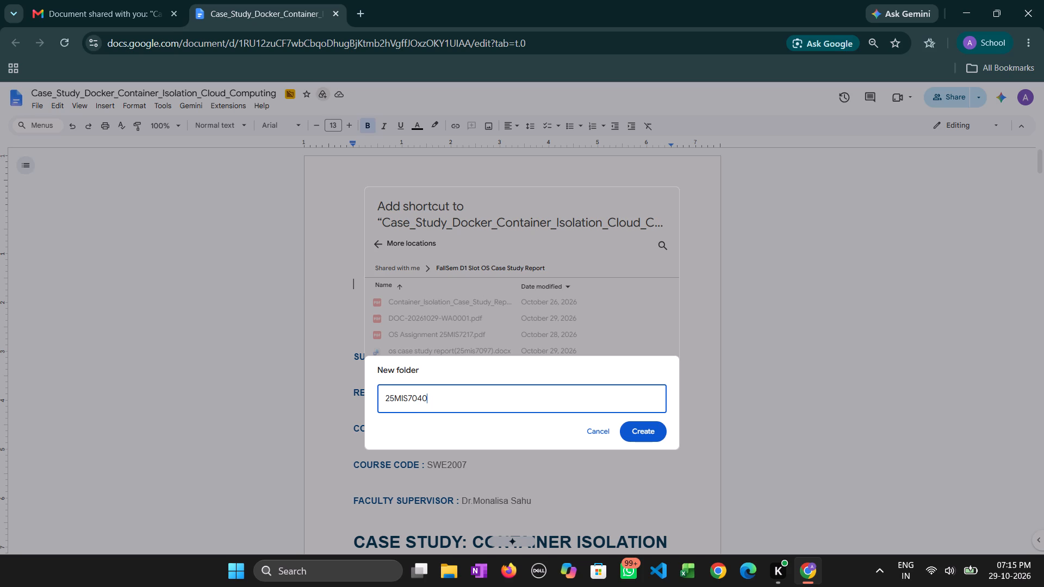
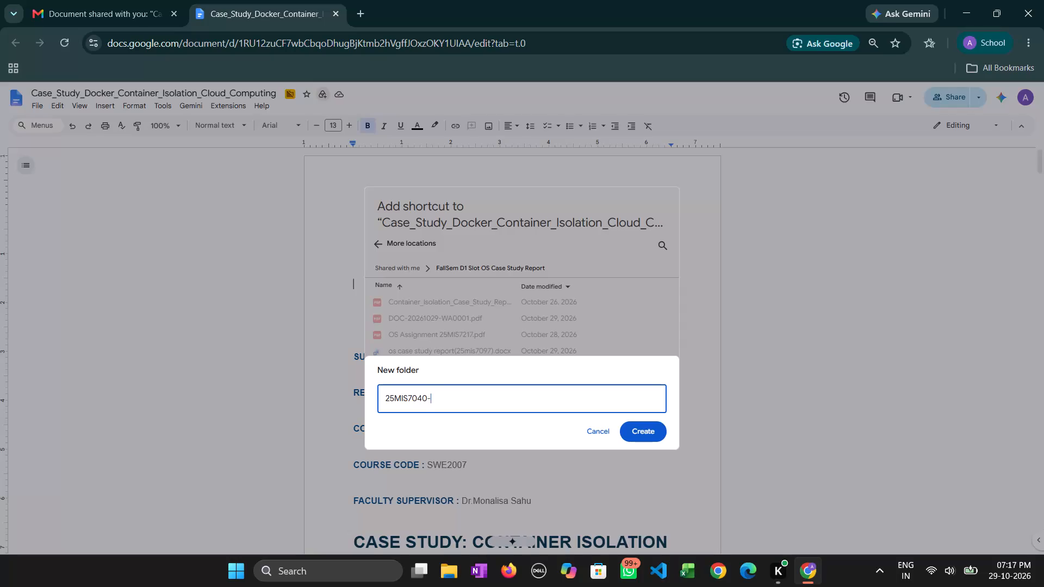
# Name the new folder with the registration number followed by " - Case Study" and create it in the shared folder.
pyautogui.press('BackSpace')
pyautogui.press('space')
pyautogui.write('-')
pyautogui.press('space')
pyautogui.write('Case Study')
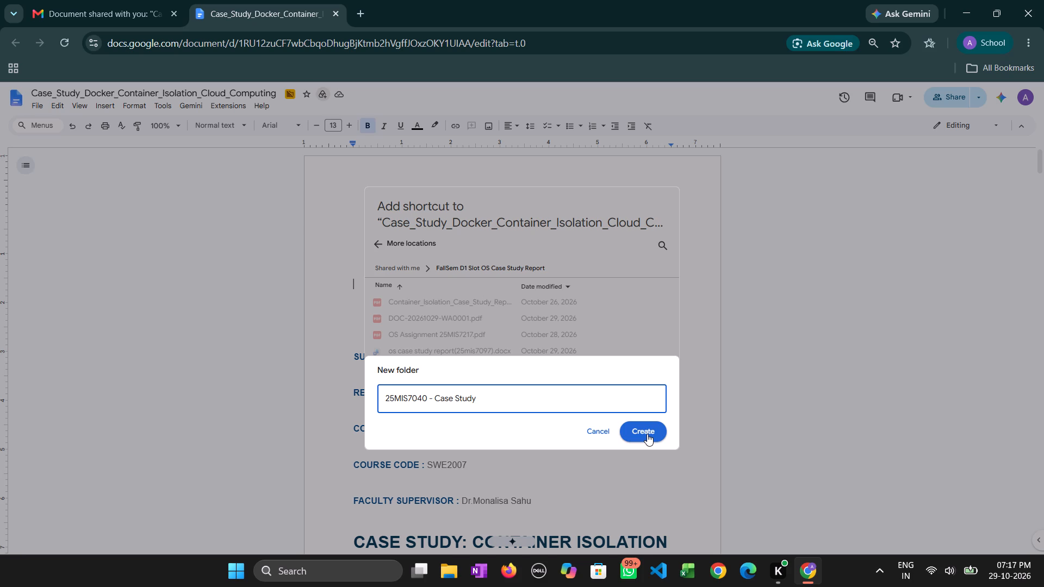
pyautogui.click(630, 434)
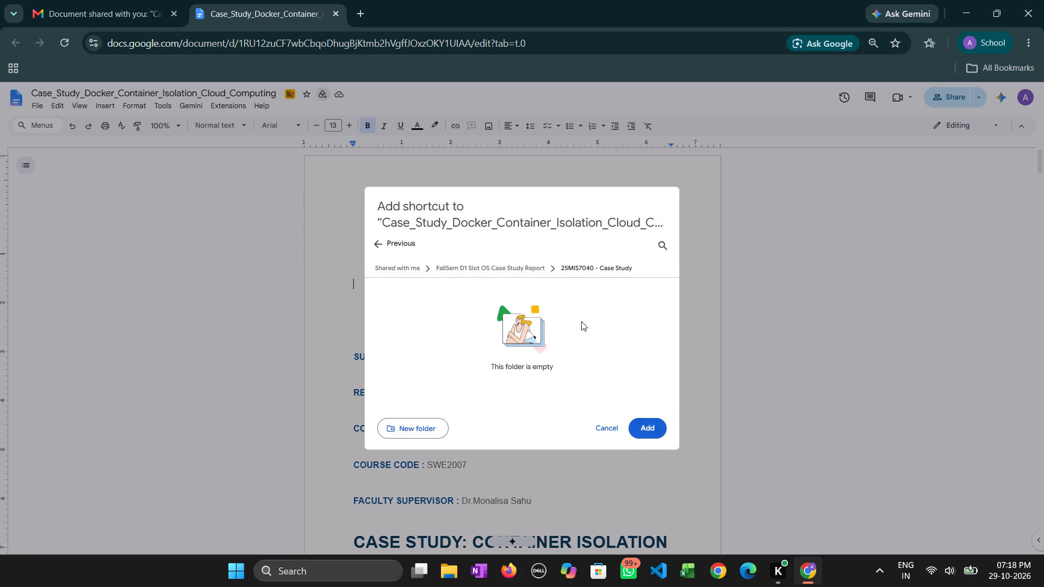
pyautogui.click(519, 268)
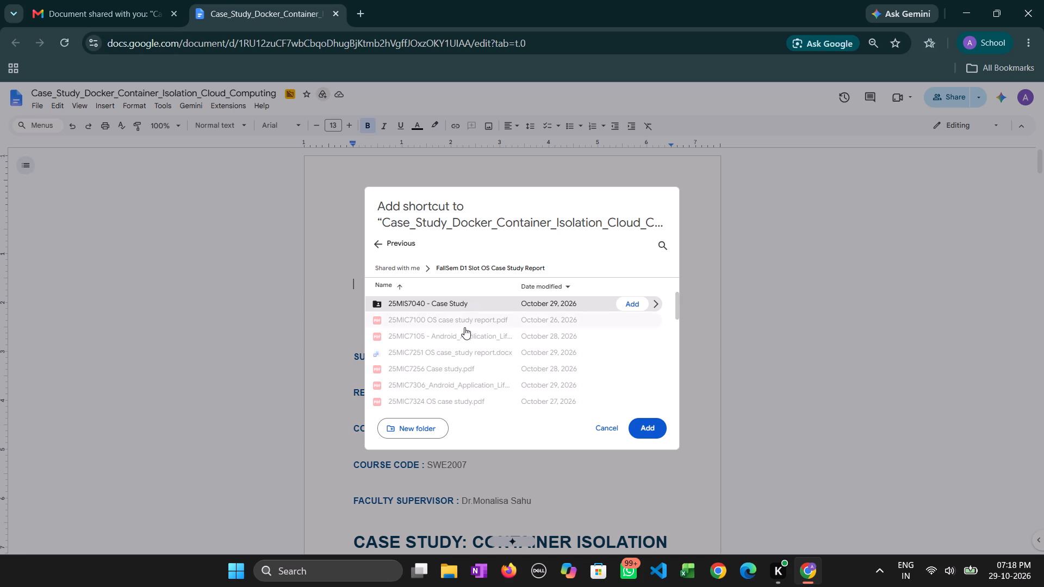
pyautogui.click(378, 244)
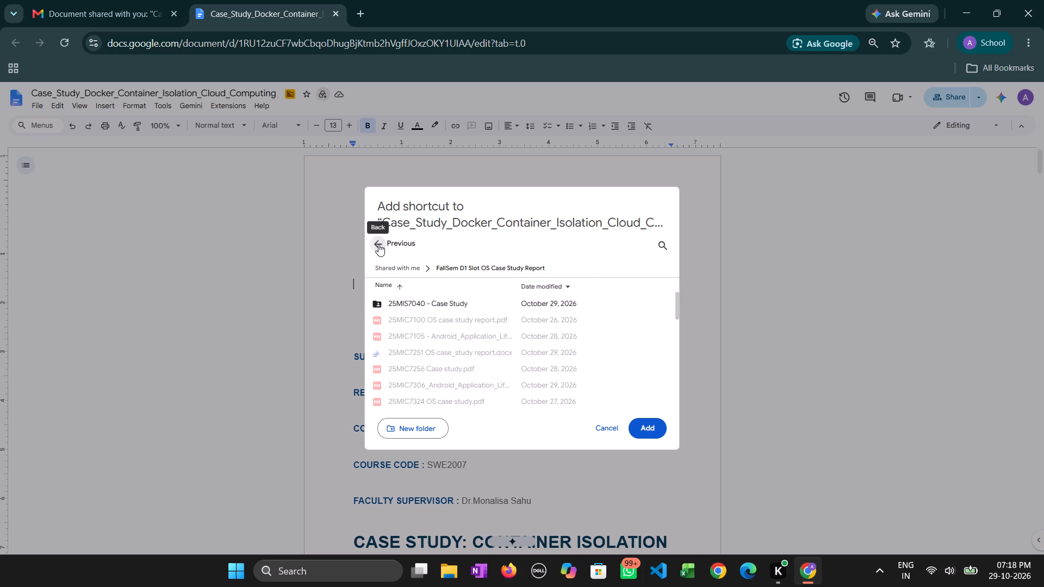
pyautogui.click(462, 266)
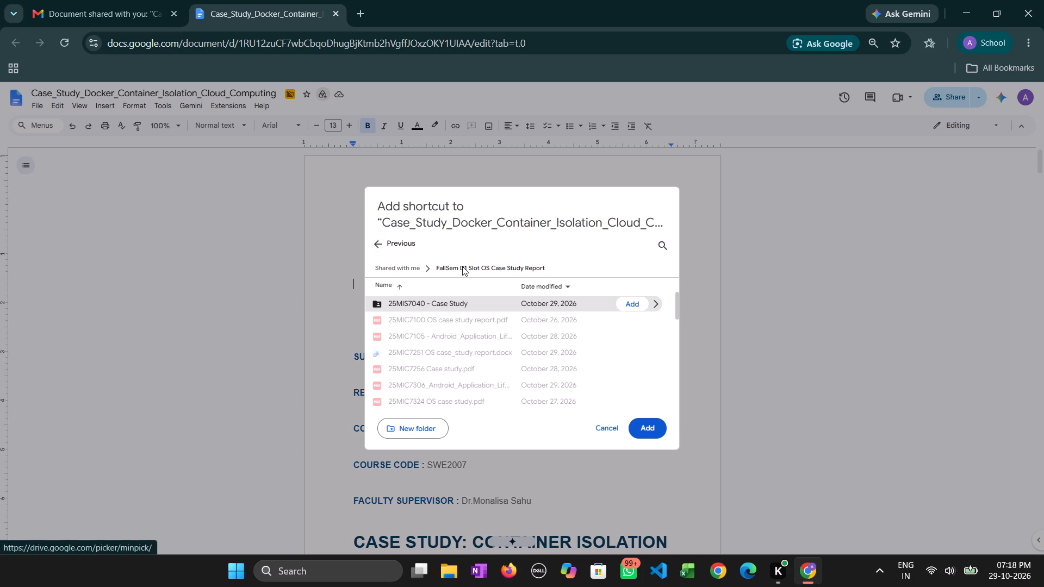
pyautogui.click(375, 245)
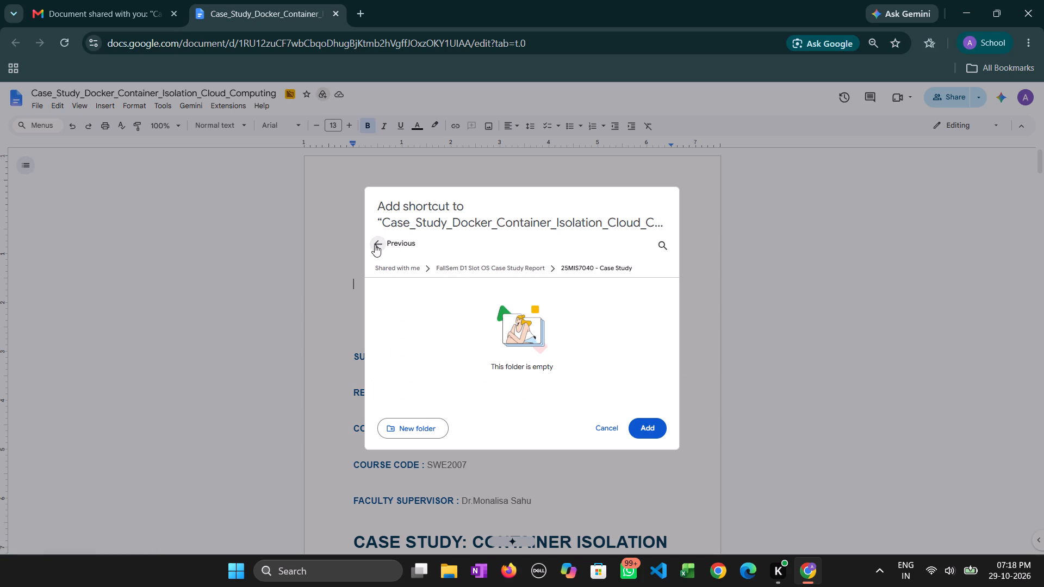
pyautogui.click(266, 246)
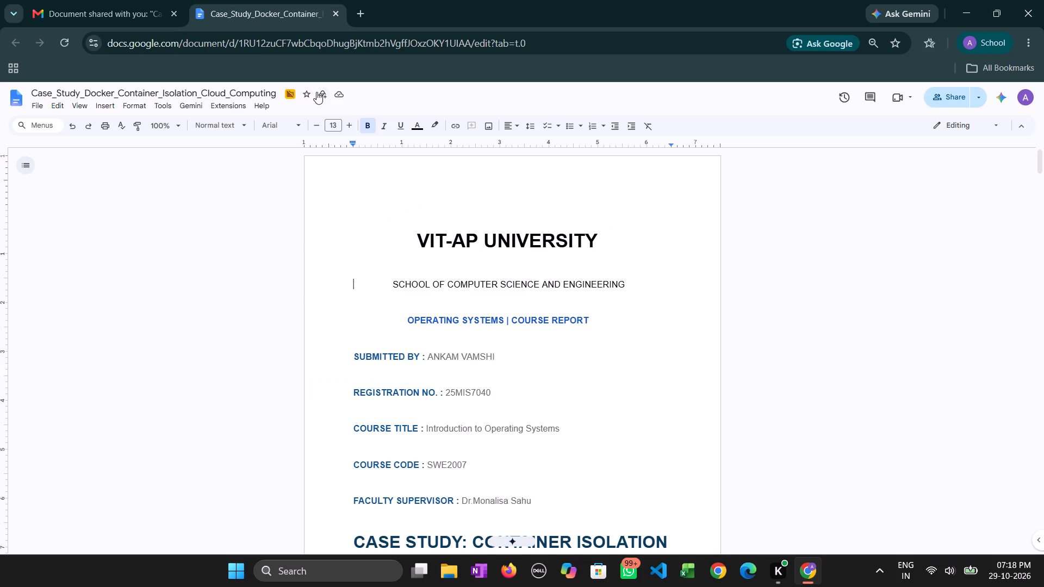
# Add a Drive shortcut for the document to the shared folder "FallSem D1 Slot OS Case Study Report".
pyautogui.click(323, 92)
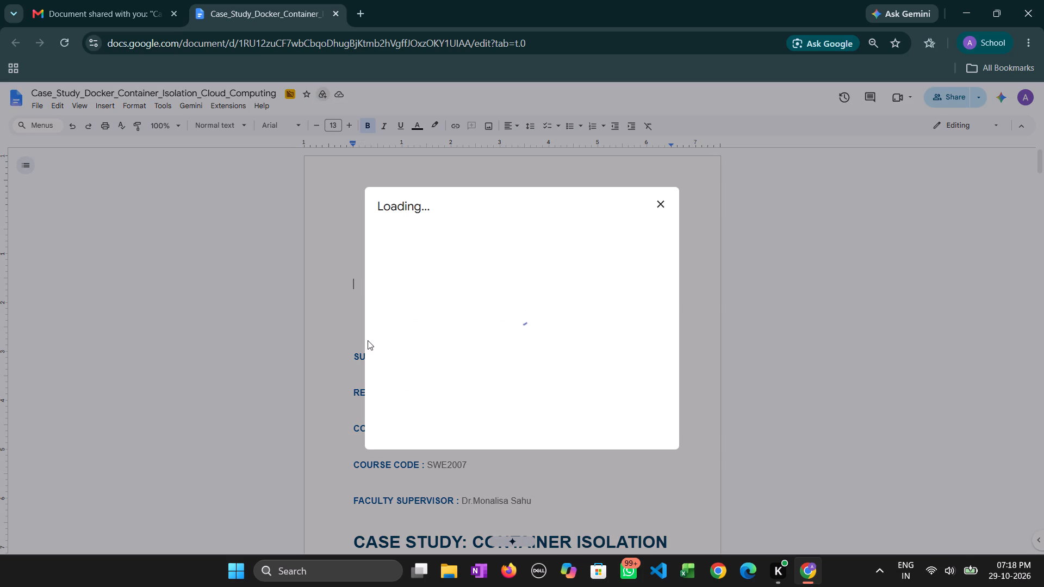
pyautogui.doubleClick(460, 264)
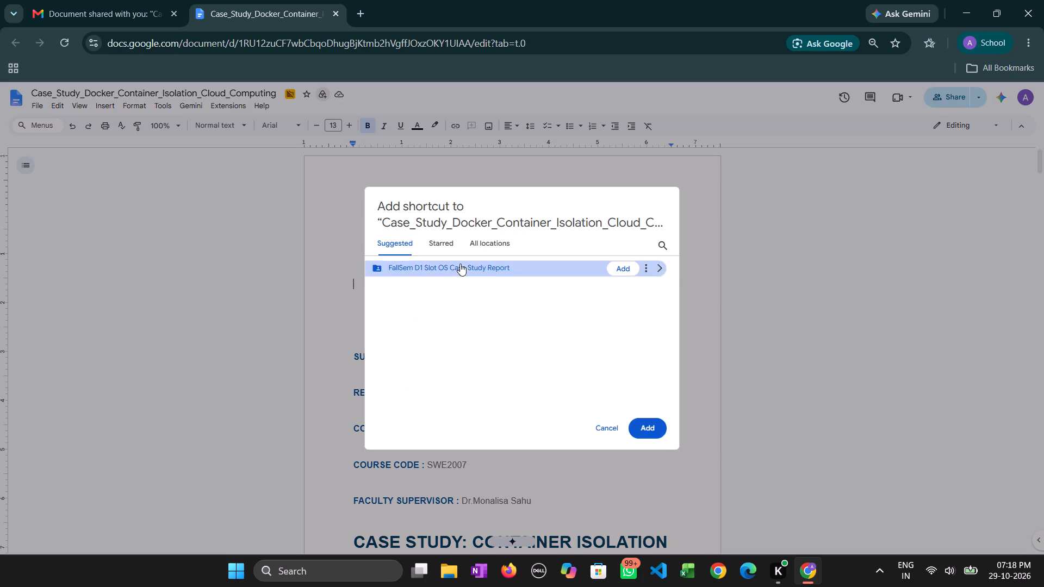
pyautogui.click(650, 433)
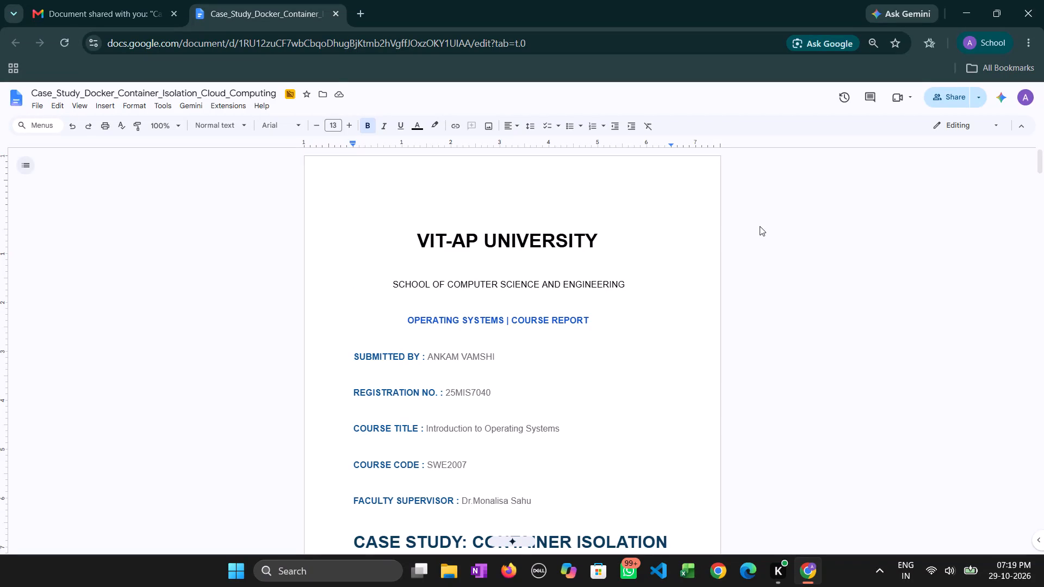
# Check where the document's existing Drive shortcut is located, without adding another one.
pyautogui.click(323, 91)
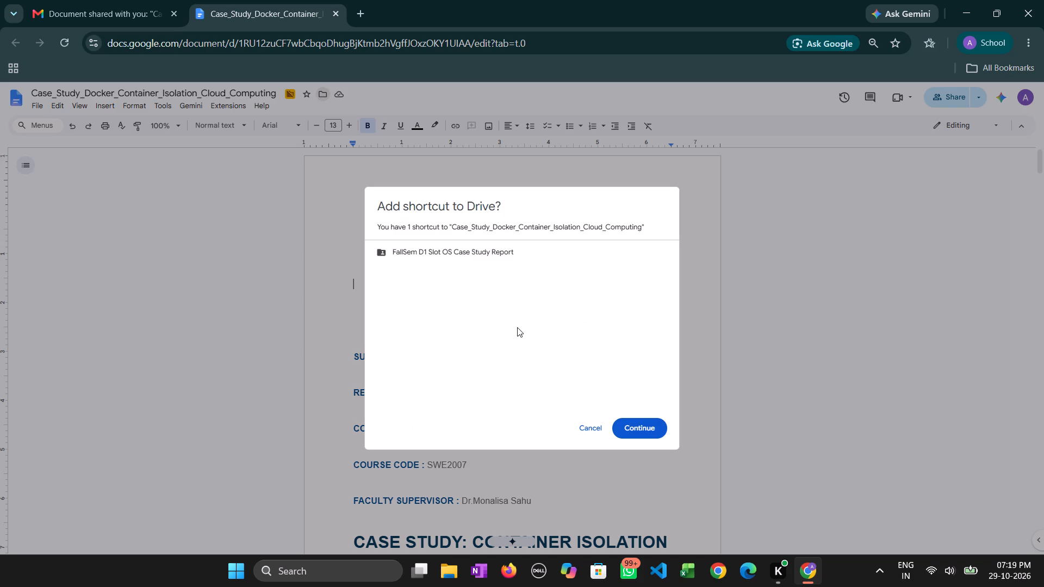
pyautogui.click(593, 428)
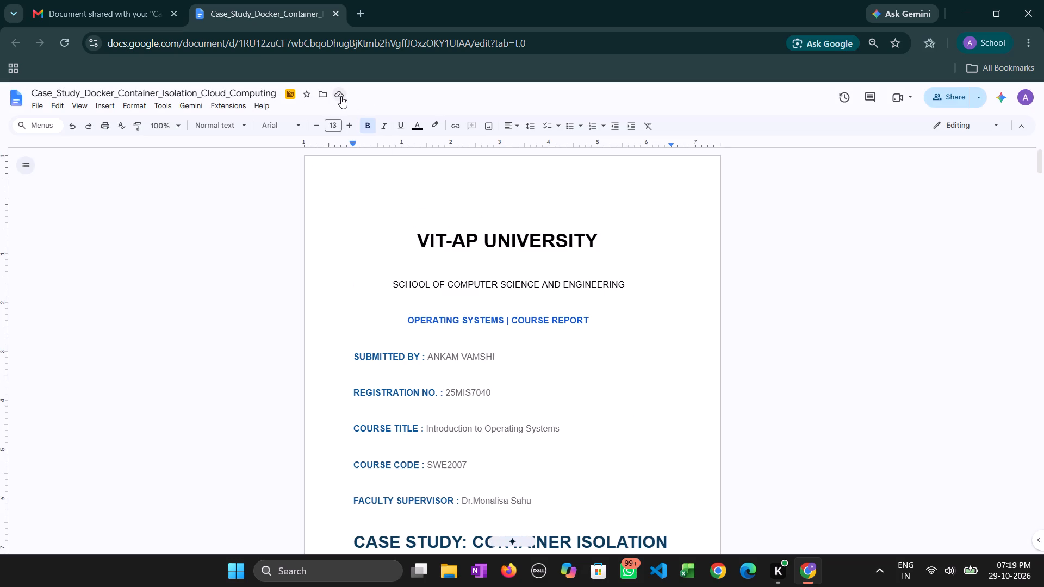
# Turn on offline access for the document from its Drive save status.
pyautogui.click(341, 96)
pyautogui.click(462, 202)
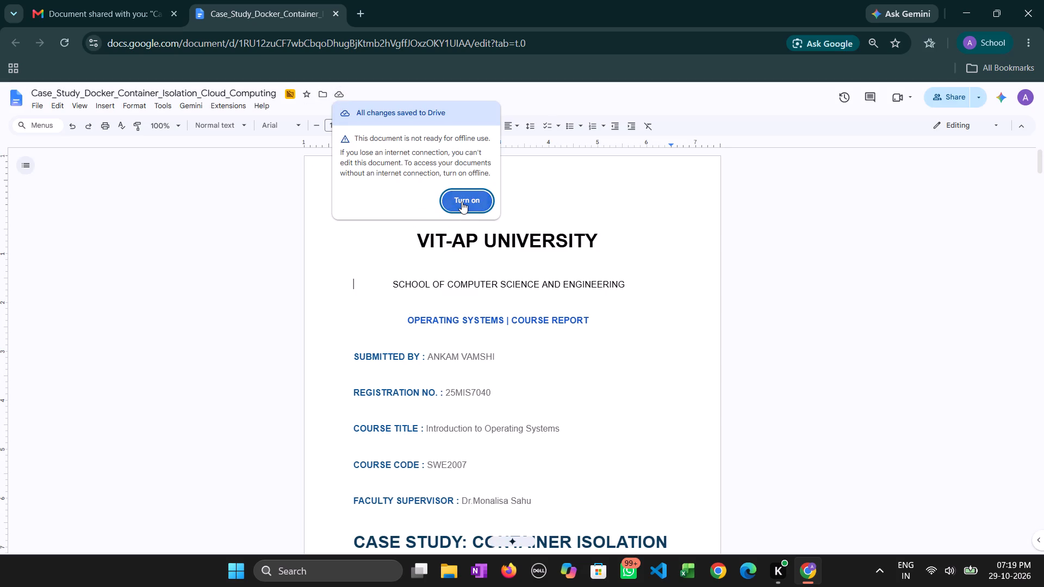
pyautogui.click(597, 360)
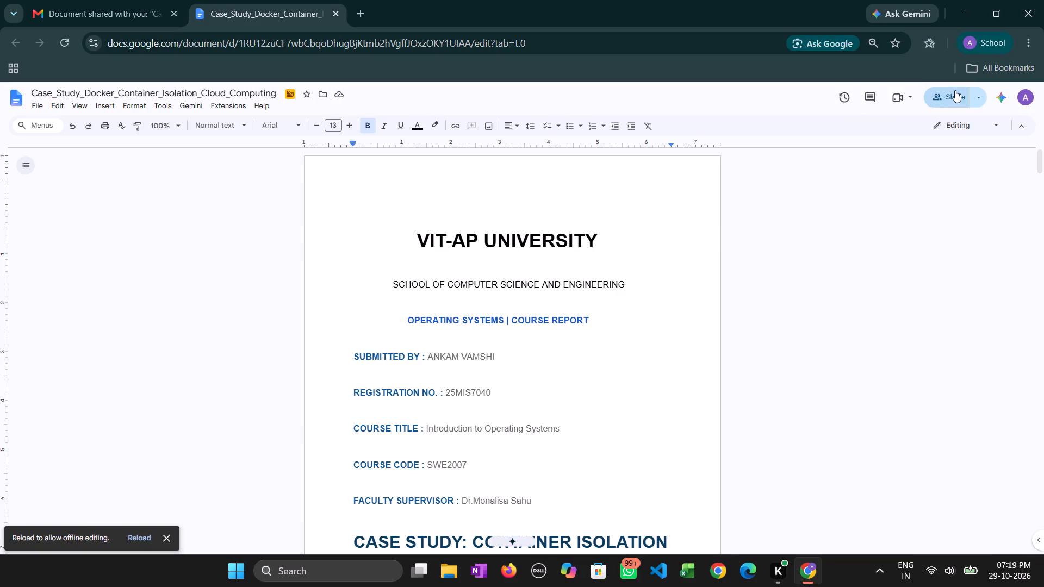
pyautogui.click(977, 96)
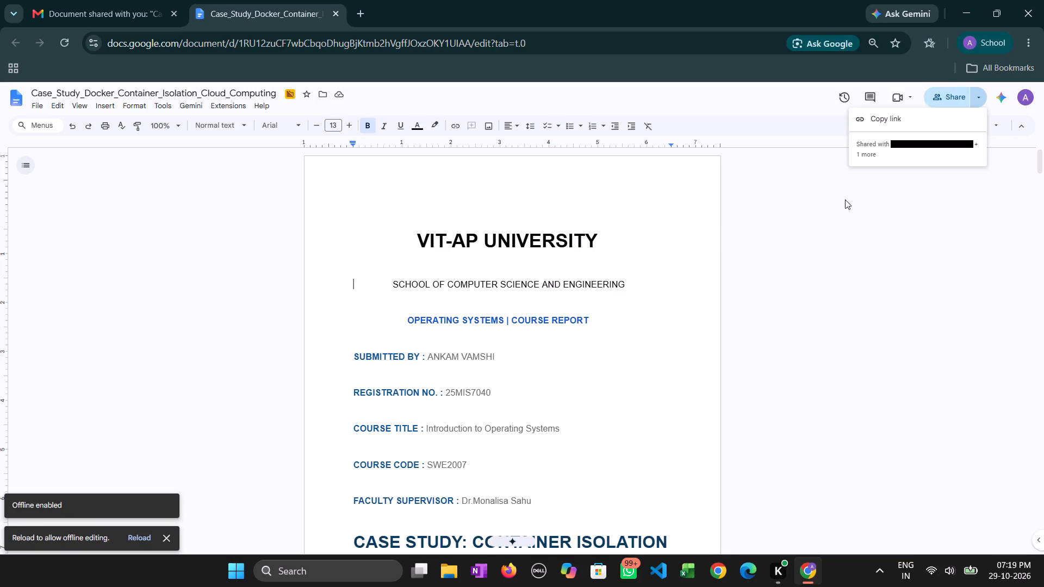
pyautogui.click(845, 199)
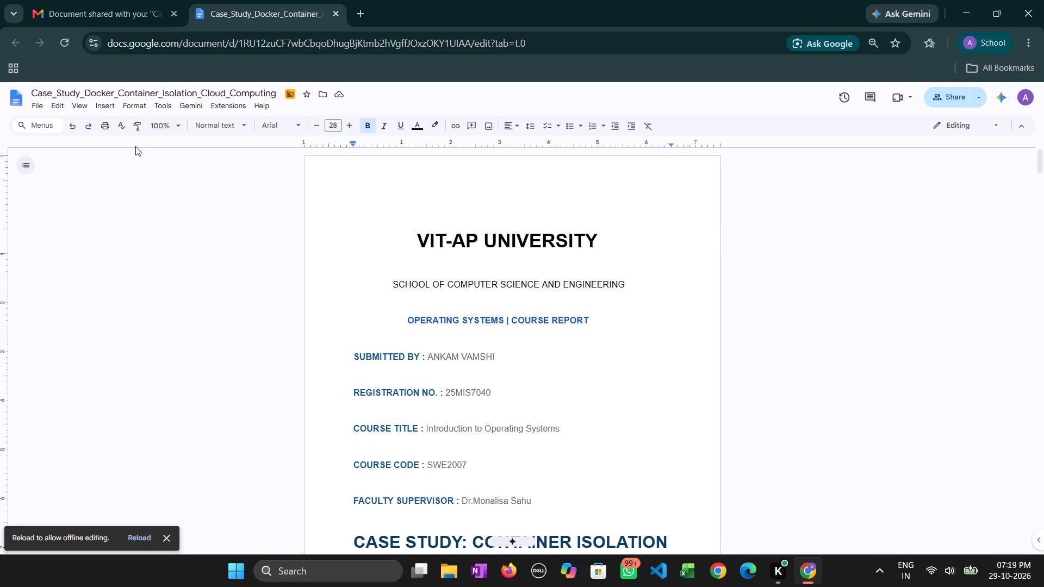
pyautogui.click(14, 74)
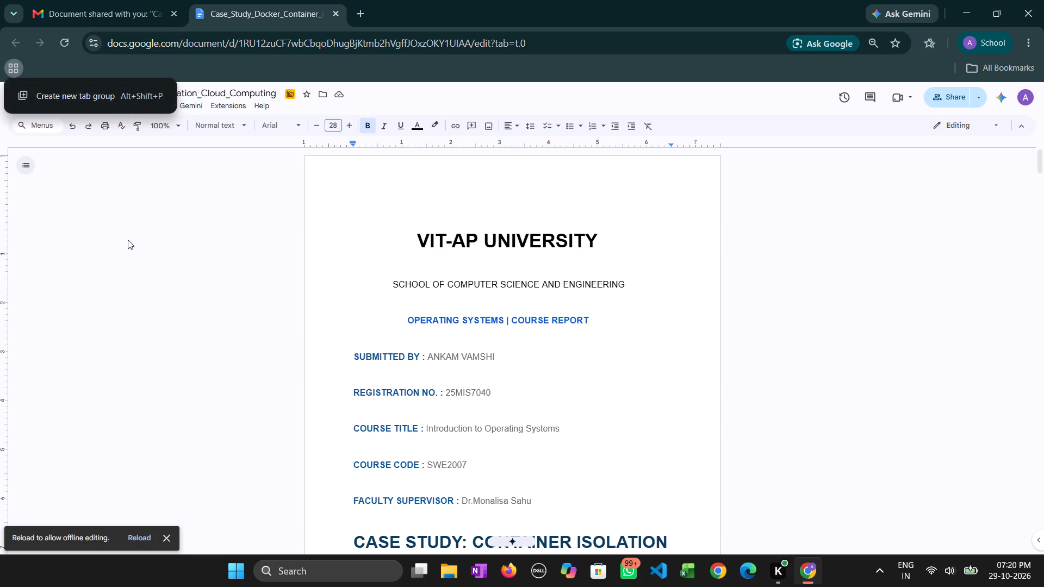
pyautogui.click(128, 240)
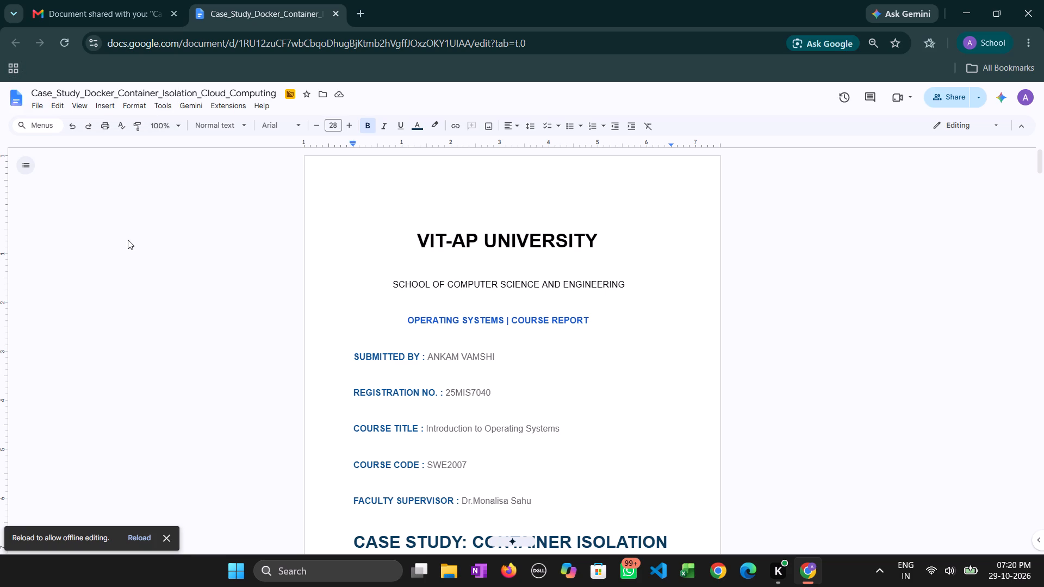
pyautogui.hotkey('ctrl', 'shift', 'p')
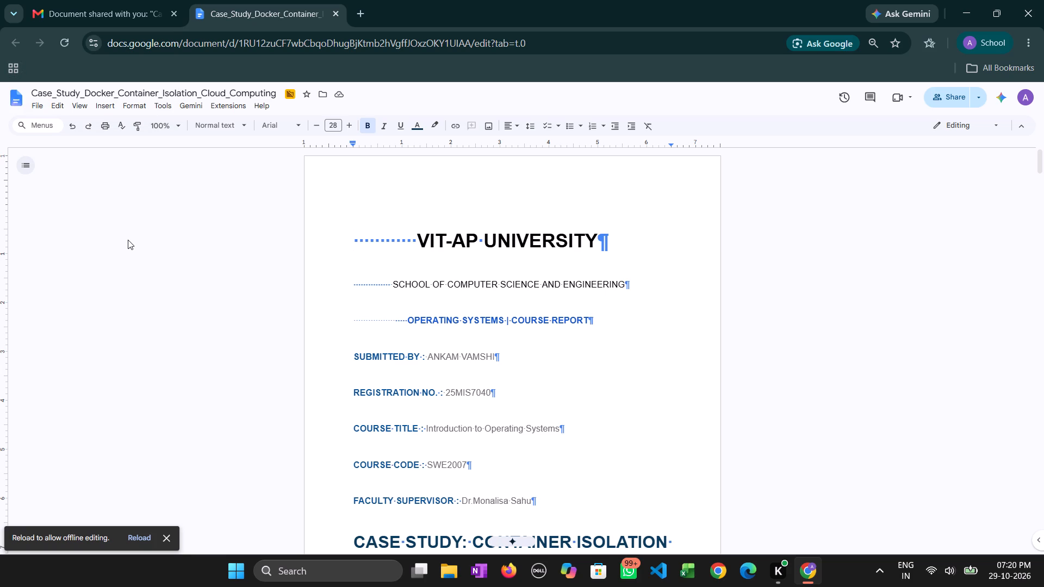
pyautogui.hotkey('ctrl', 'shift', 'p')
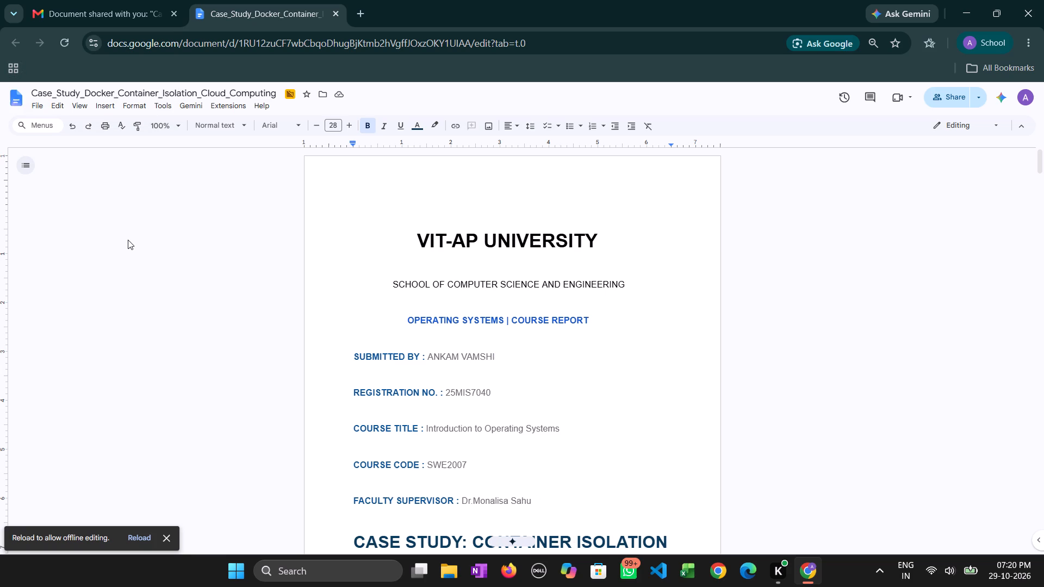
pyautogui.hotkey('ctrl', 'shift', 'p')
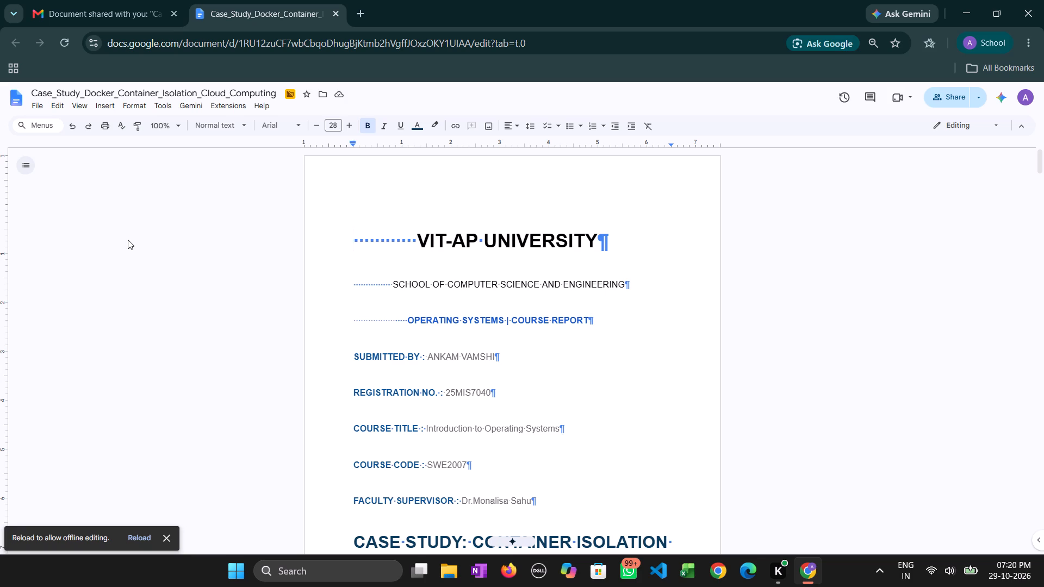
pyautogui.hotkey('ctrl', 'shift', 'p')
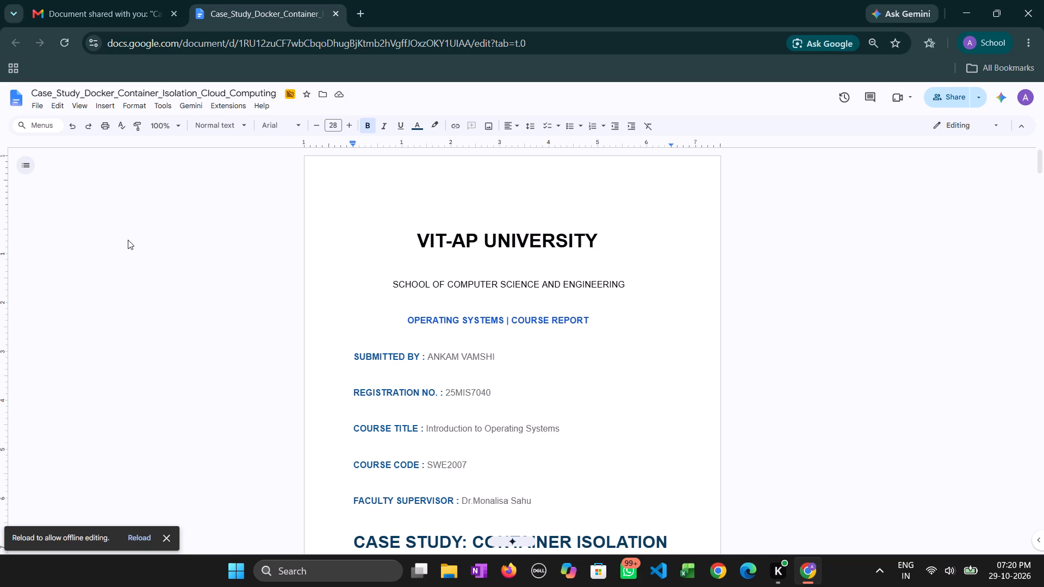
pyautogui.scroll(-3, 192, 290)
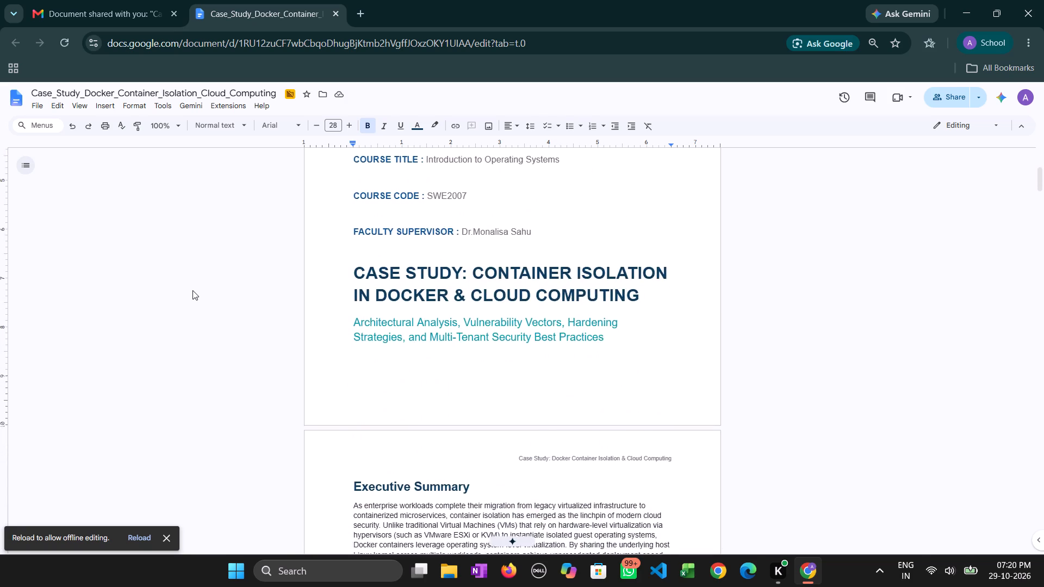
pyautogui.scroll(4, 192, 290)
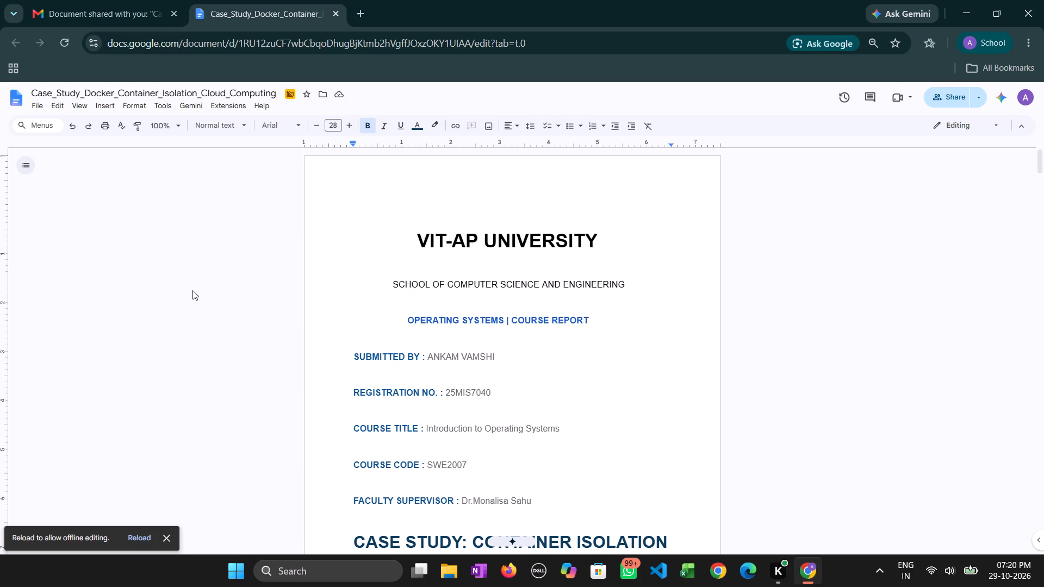
# Star the case study document.
pyautogui.click(308, 92)
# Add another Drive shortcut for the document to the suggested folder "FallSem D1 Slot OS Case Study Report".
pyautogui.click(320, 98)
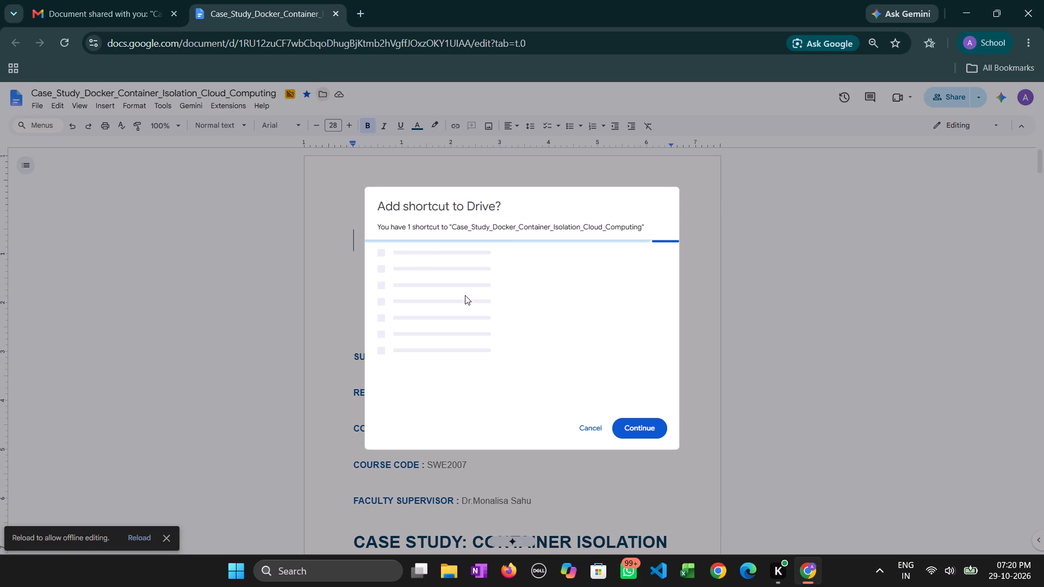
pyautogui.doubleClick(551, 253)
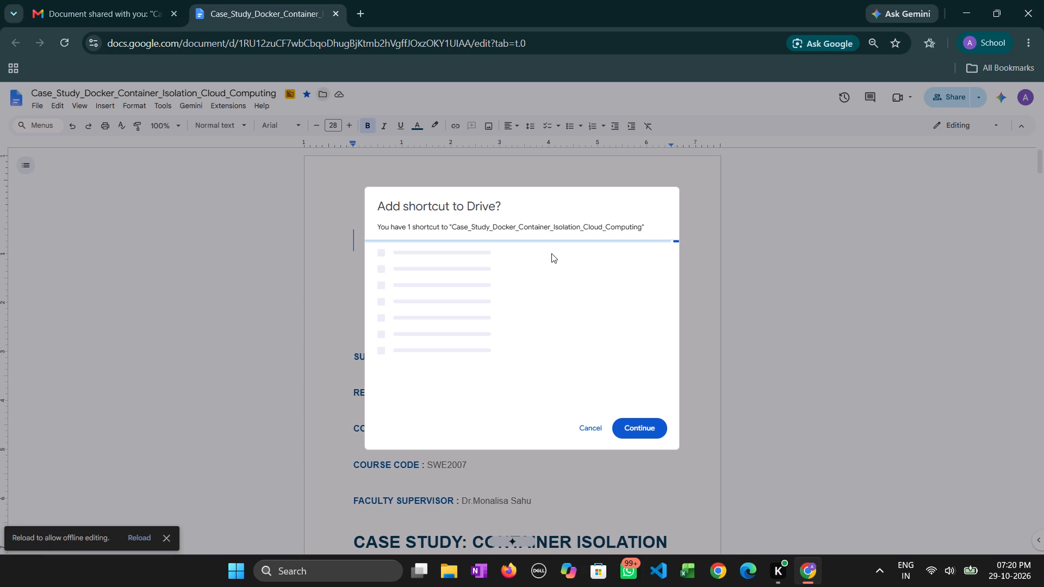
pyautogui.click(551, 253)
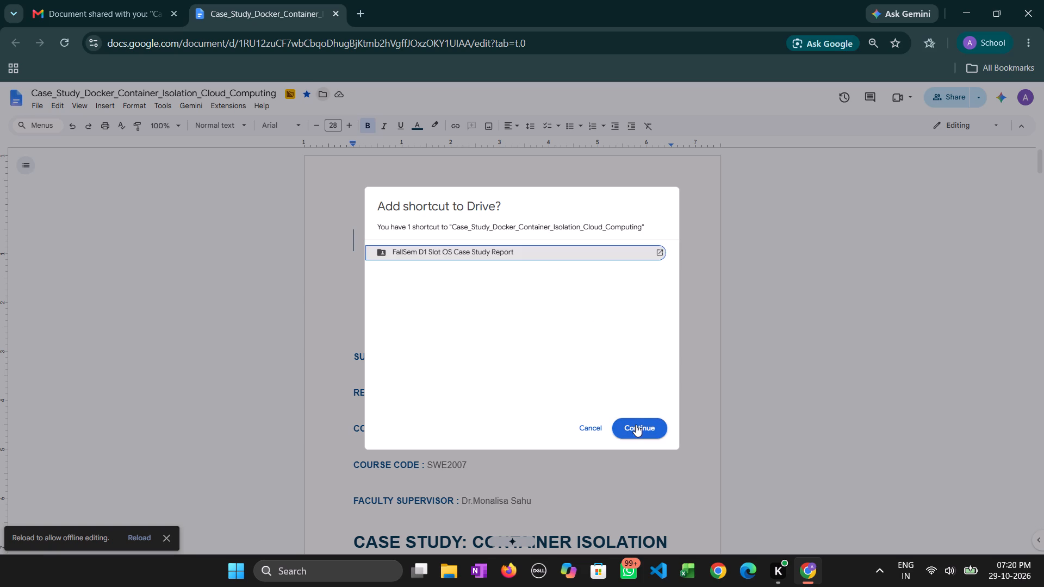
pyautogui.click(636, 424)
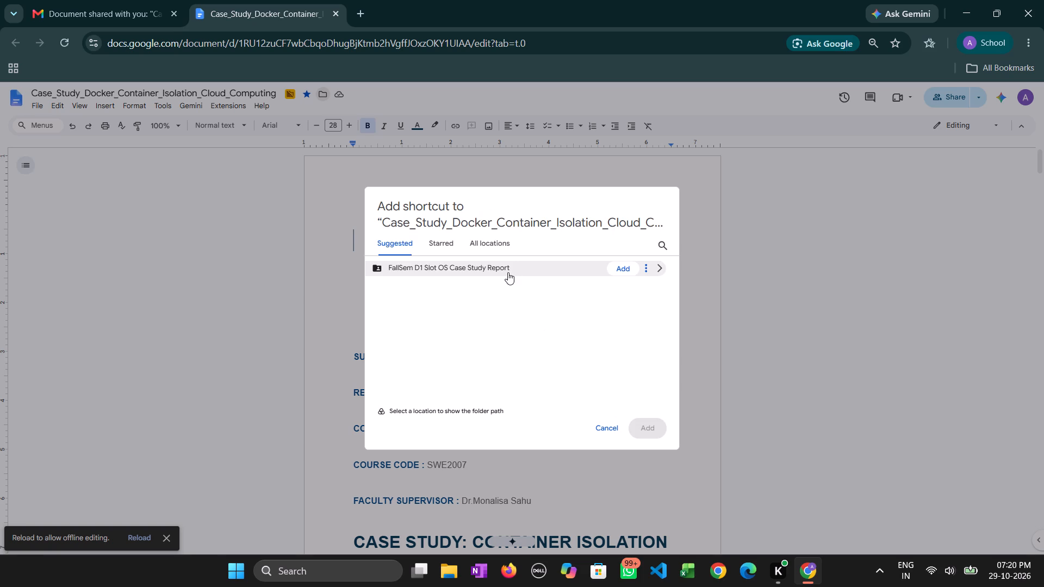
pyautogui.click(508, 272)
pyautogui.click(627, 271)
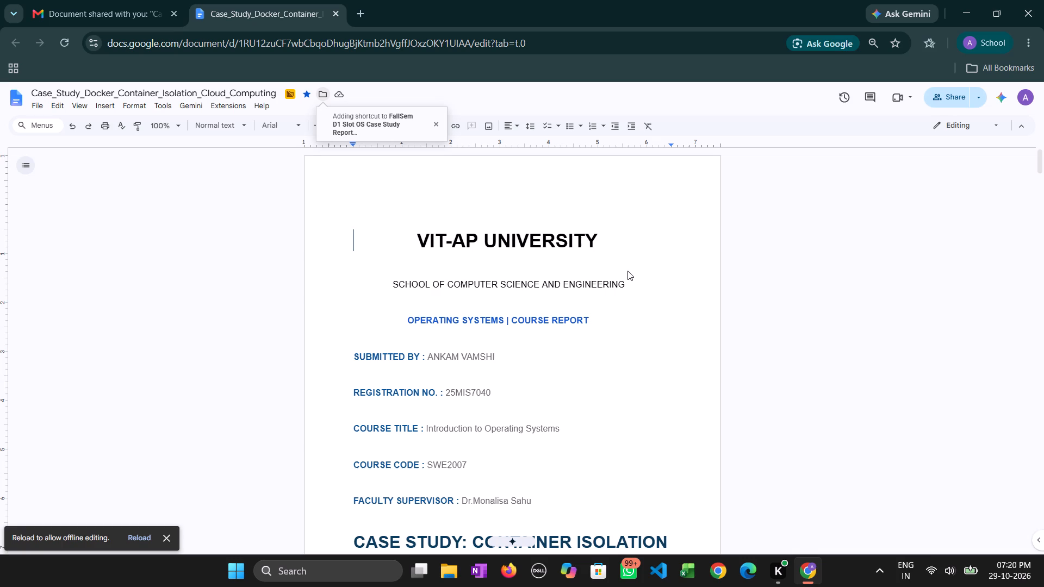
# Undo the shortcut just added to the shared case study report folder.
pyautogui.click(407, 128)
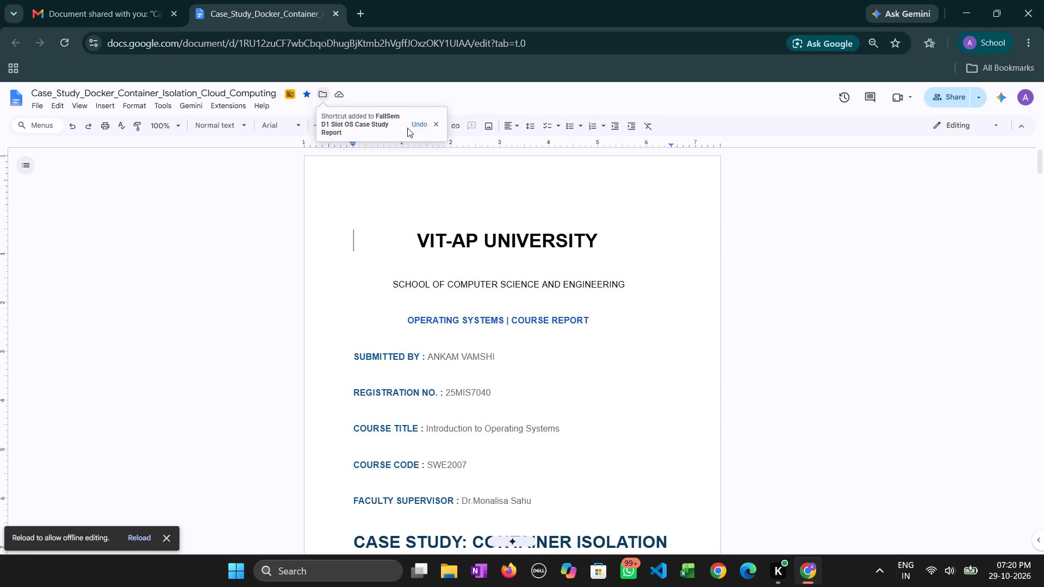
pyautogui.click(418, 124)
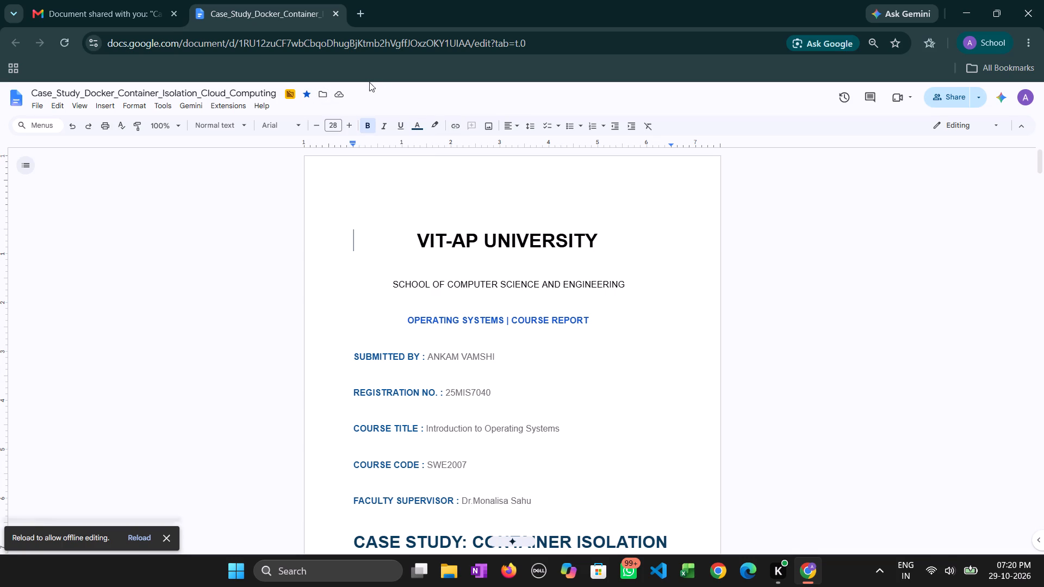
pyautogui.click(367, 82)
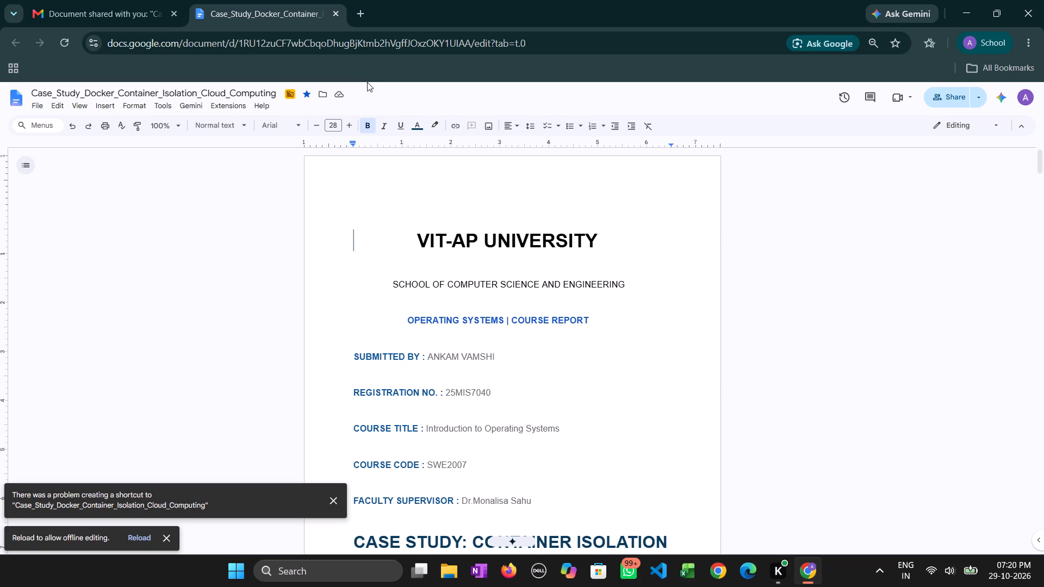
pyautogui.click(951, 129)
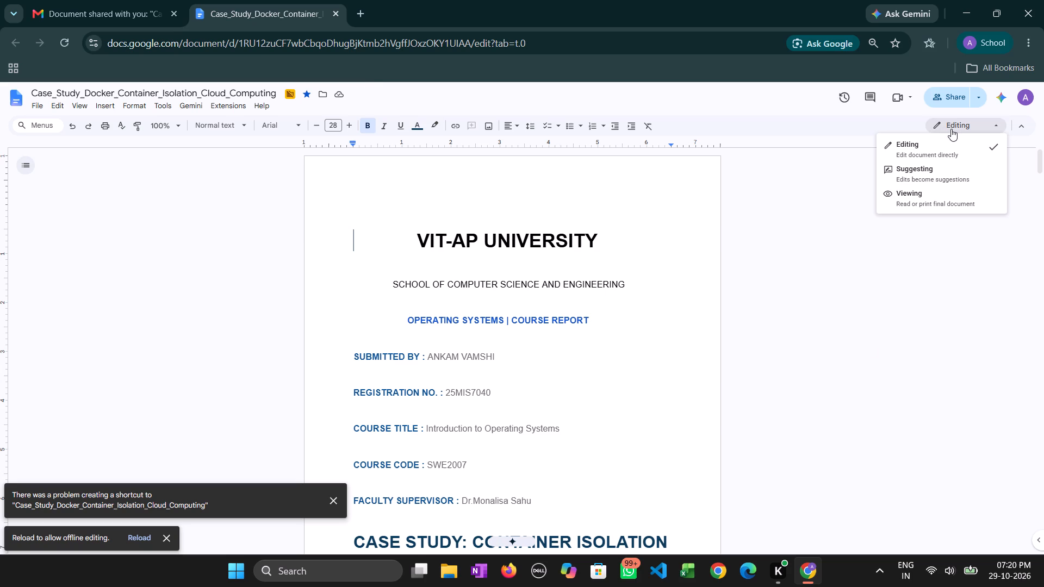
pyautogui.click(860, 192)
# Collapse the document's header so that only the formatting tools stay above the page.
pyautogui.click(1025, 125)
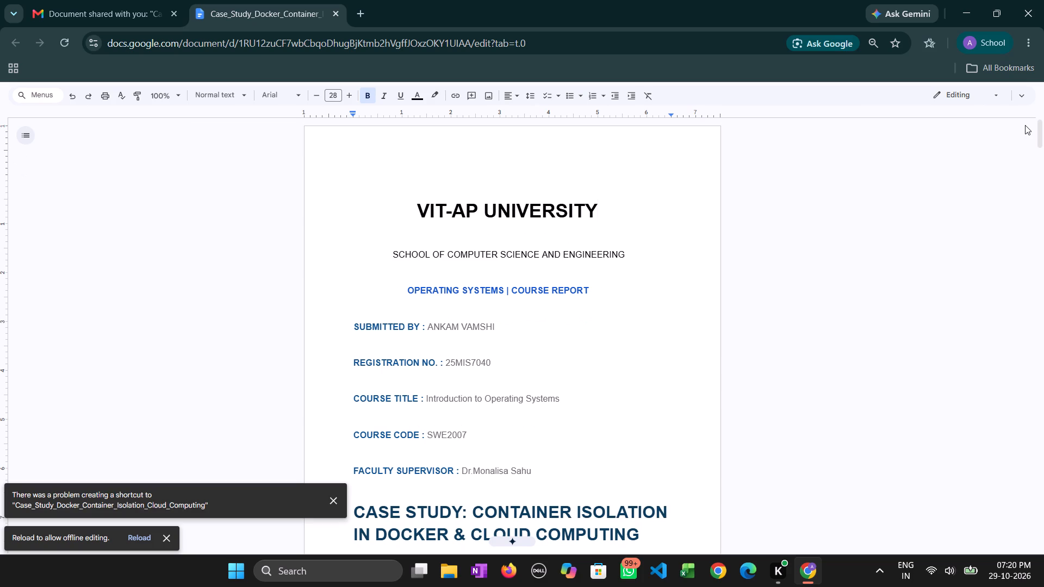
# Save the case study document and dismiss the notice about reloading for offline editing.
pyautogui.hotkey('ctrl', 's')
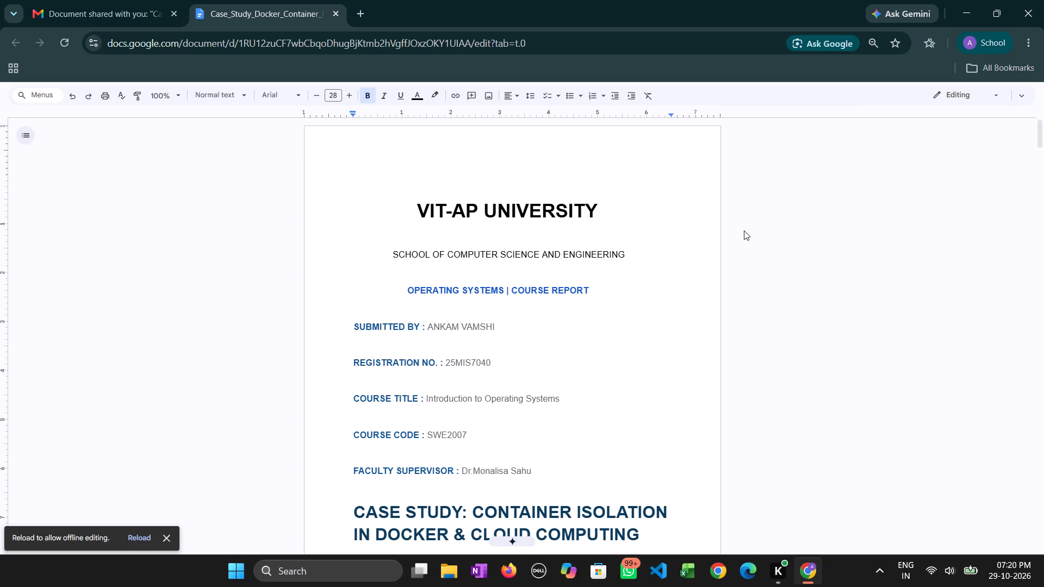
pyautogui.hotkey('ctrl', 's')
pyautogui.click(169, 545)
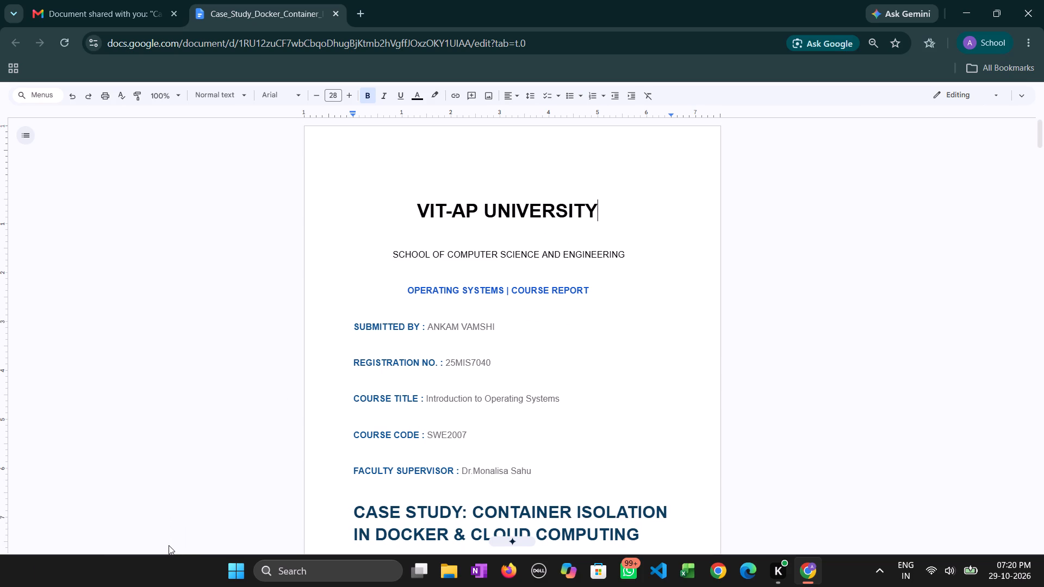
pyautogui.hotkey('ctrl', 's')
pyautogui.scroll(2, 226, 420)
pyautogui.scroll(-3, 226, 420)
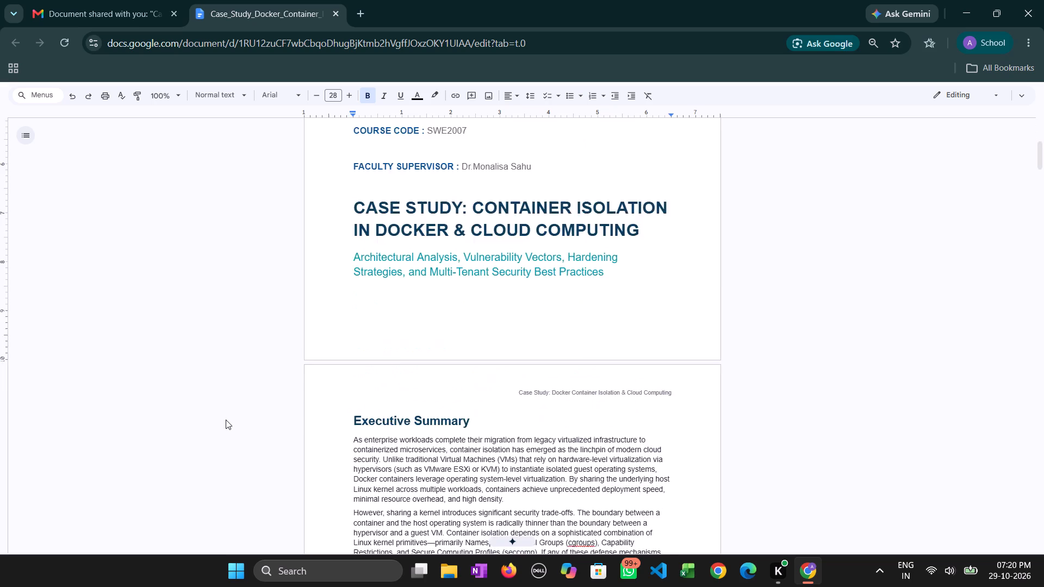
pyautogui.scroll(-5, 226, 420)
pyautogui.scroll(5, 226, 420)
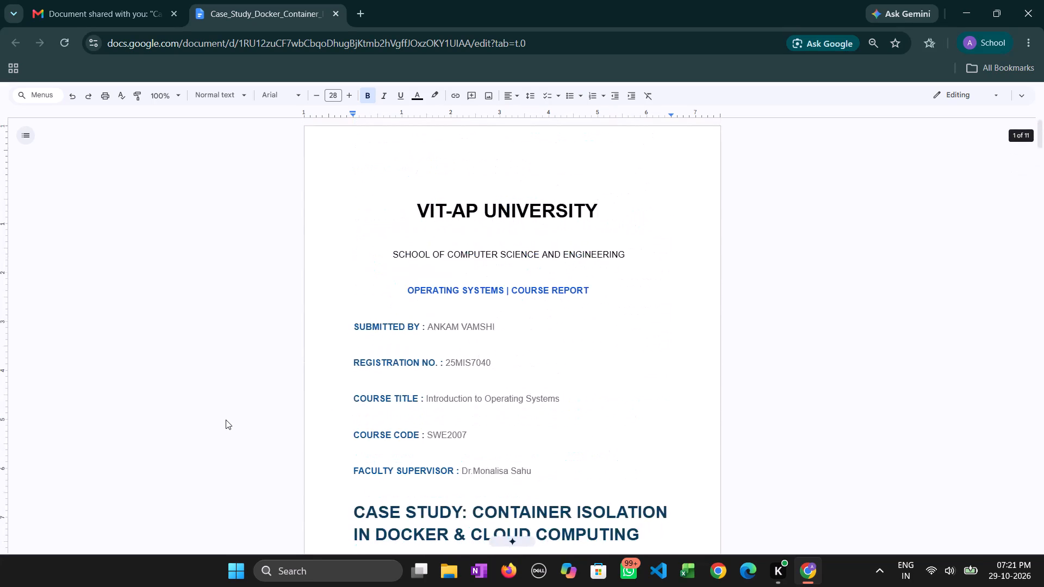
pyautogui.hotkey('ctrl', 's')
pyautogui.hotkey('ctrl', 's')
pyautogui.hotkey('ctrl', 's')
pyautogui.hotkey('ctrl', 's')
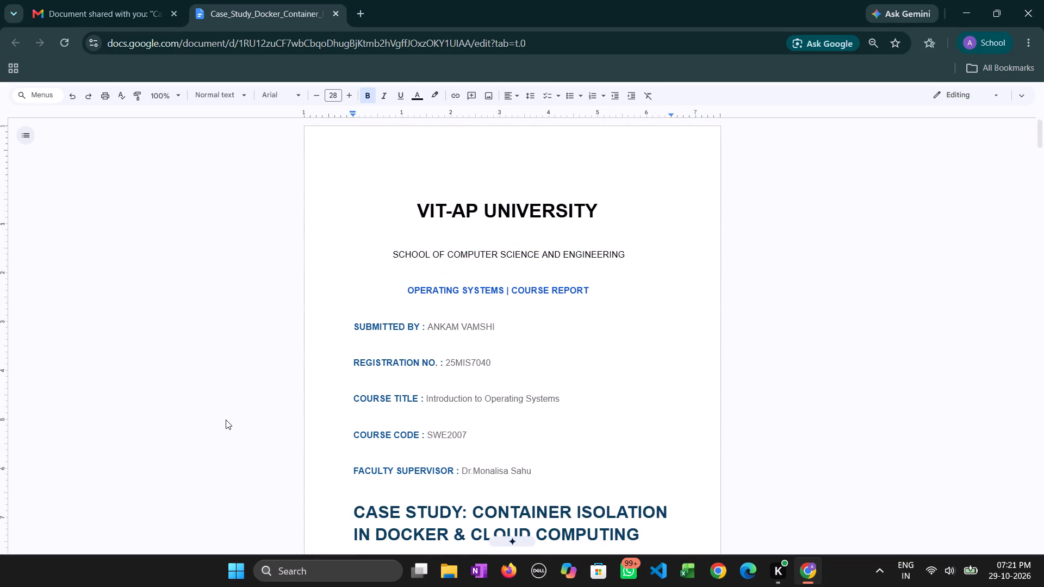
pyautogui.hotkey('ctrl', 's')
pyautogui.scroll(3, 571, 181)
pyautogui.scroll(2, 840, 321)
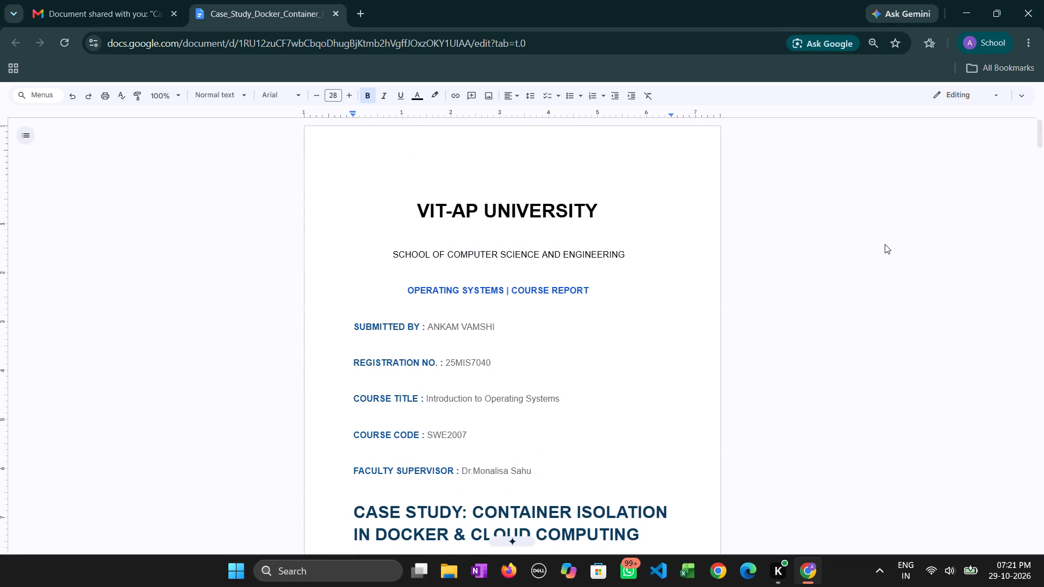
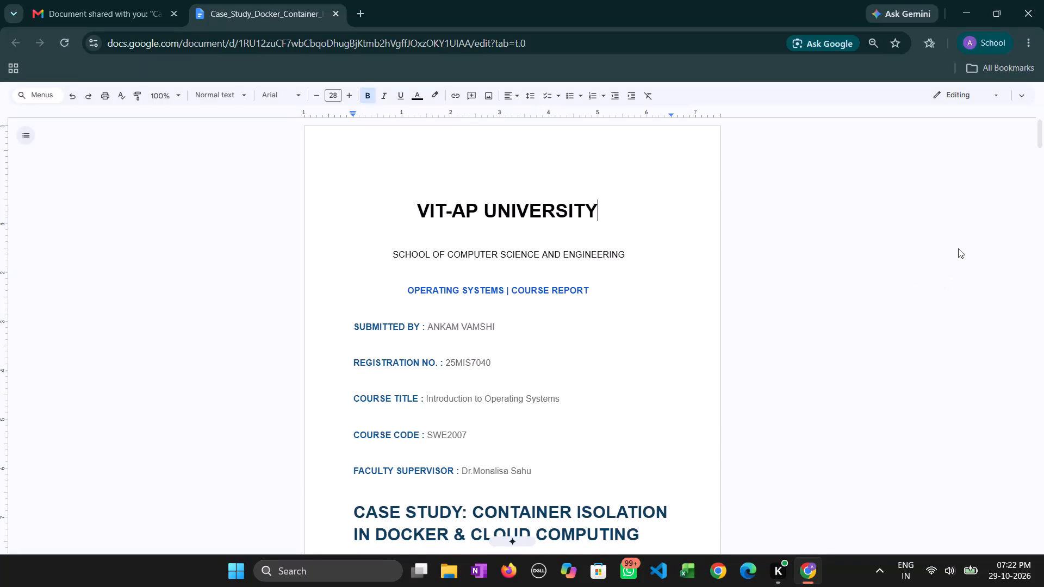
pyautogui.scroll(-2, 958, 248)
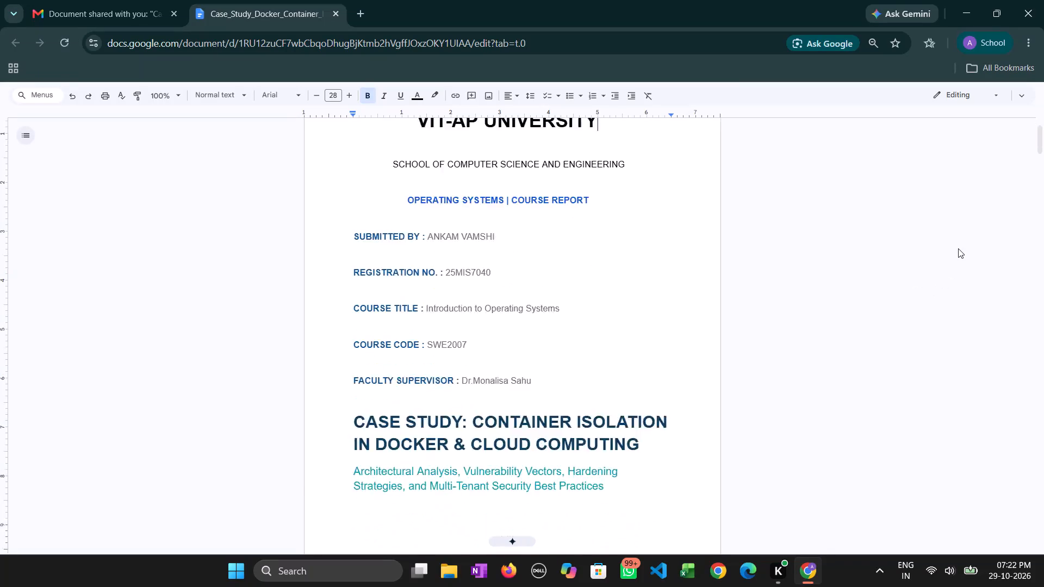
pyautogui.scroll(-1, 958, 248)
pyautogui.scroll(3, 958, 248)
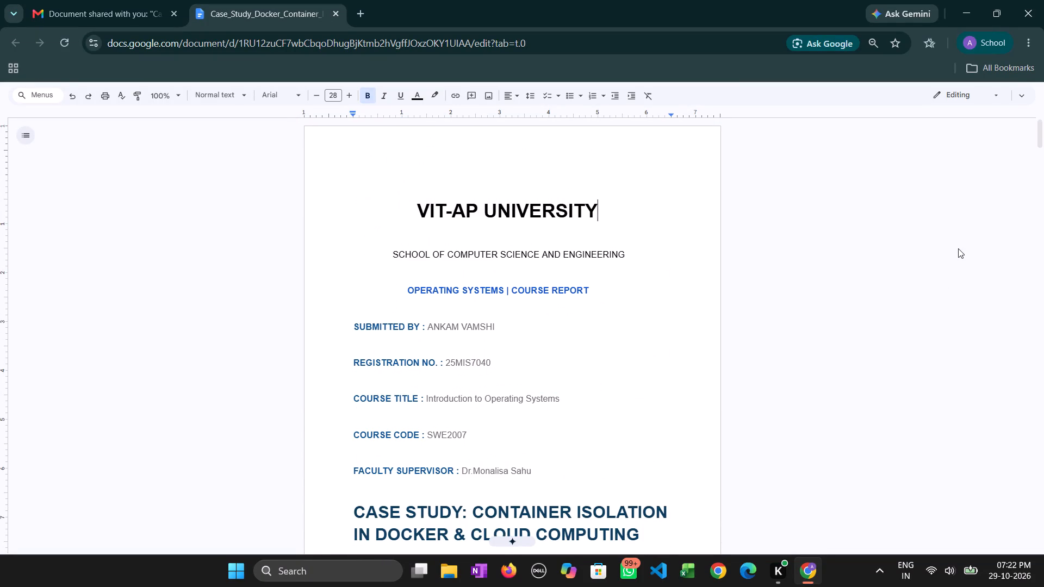
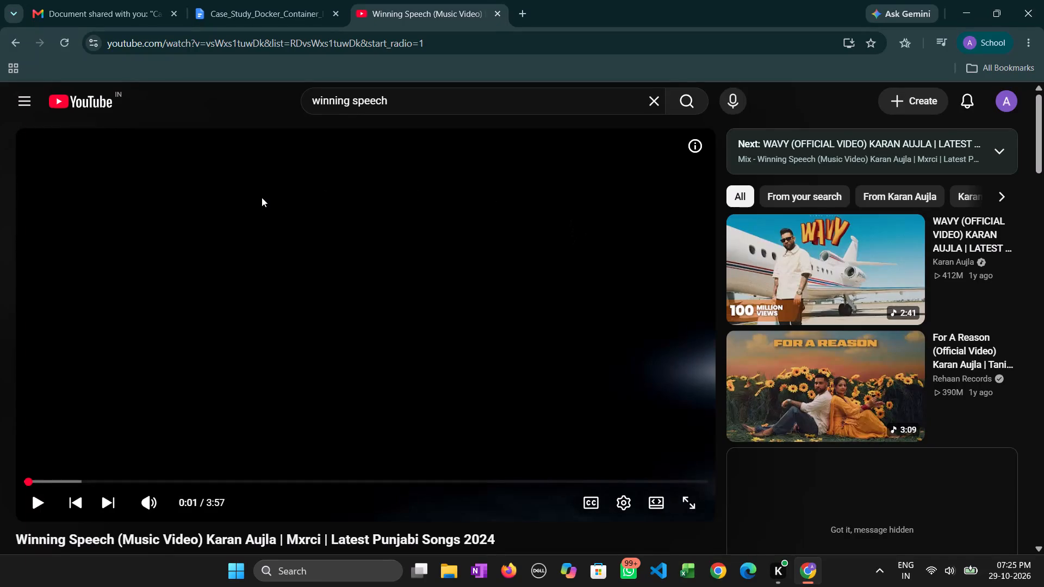
# Switch to the Docker container isolation case study and review all its pages from the title page through the Conclusion.
pyautogui.click(278, 0)
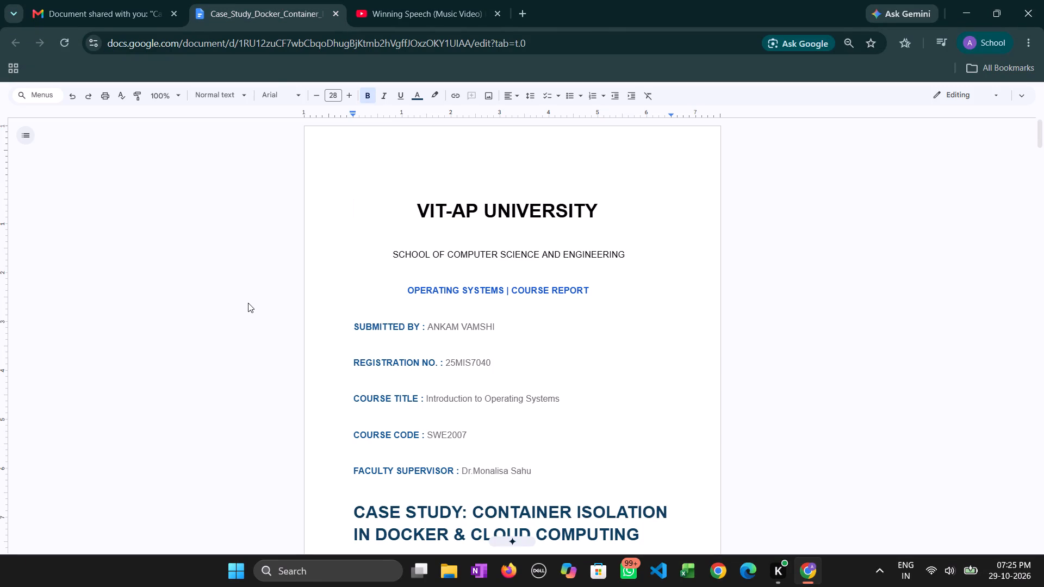
pyautogui.scroll(-3, 248, 303)
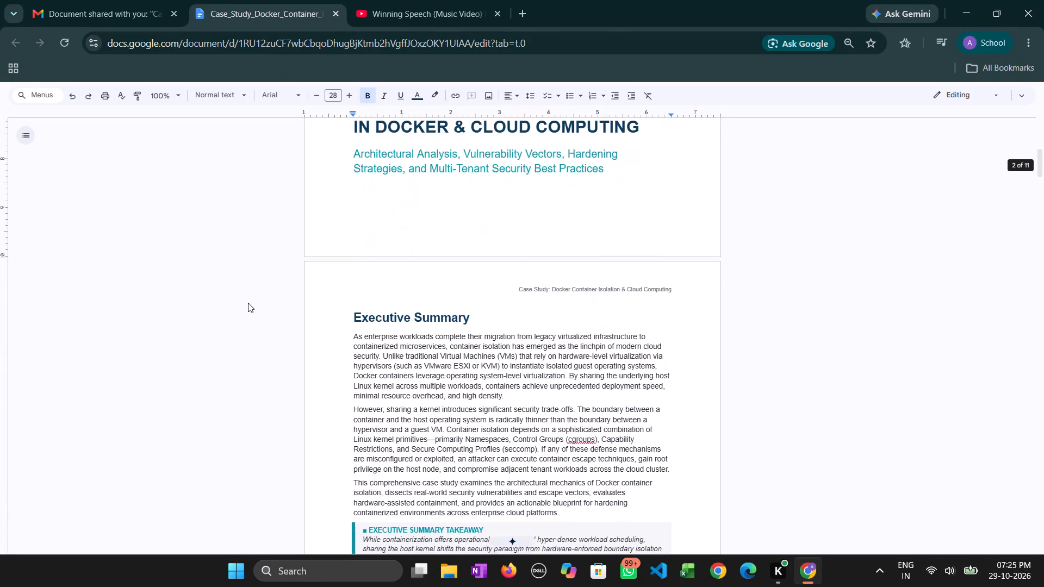
pyautogui.scroll(-3, 248, 303)
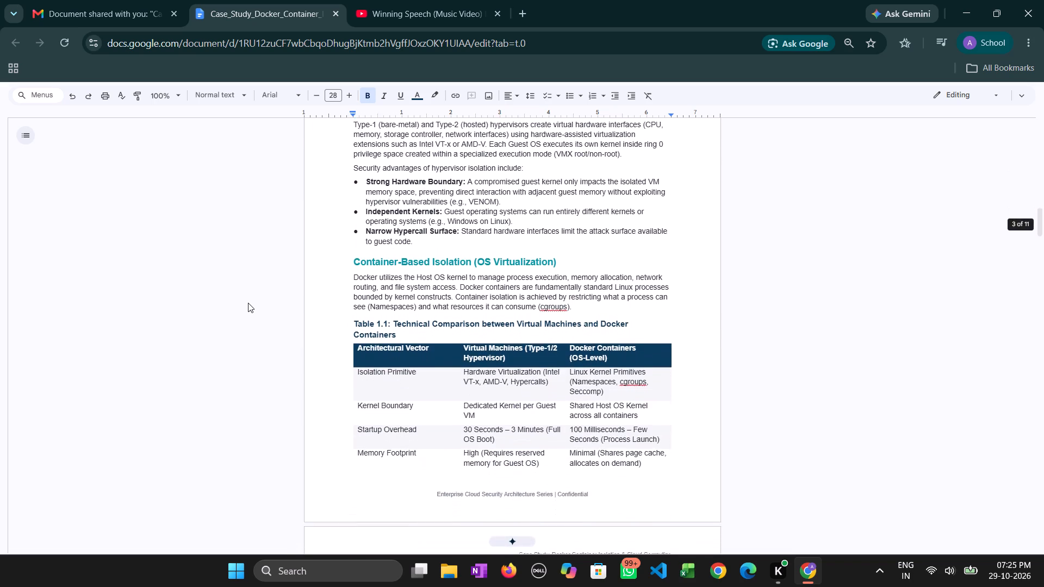
pyautogui.scroll(-5, 248, 303)
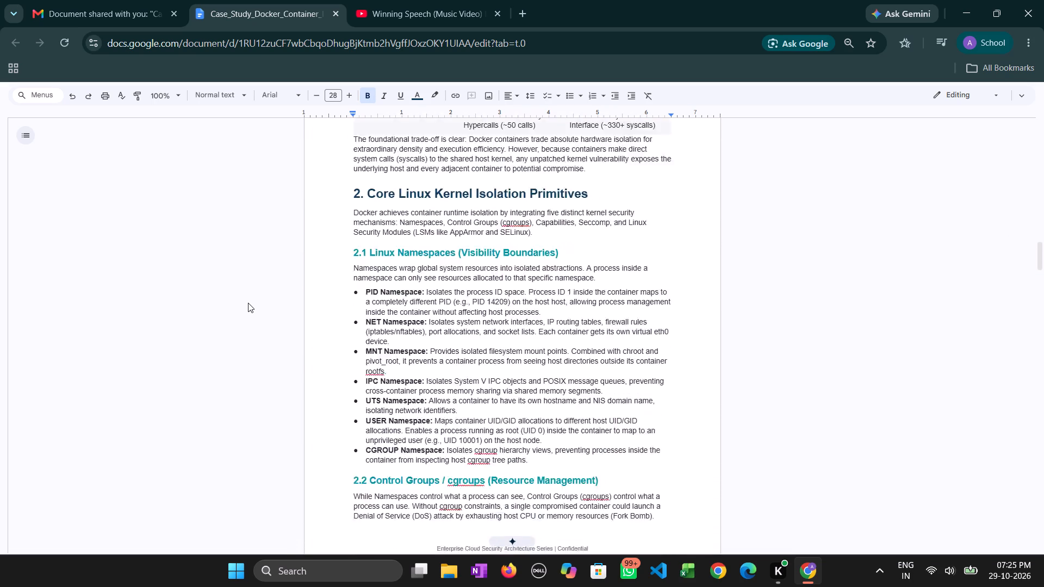
pyautogui.scroll(-4, 248, 303)
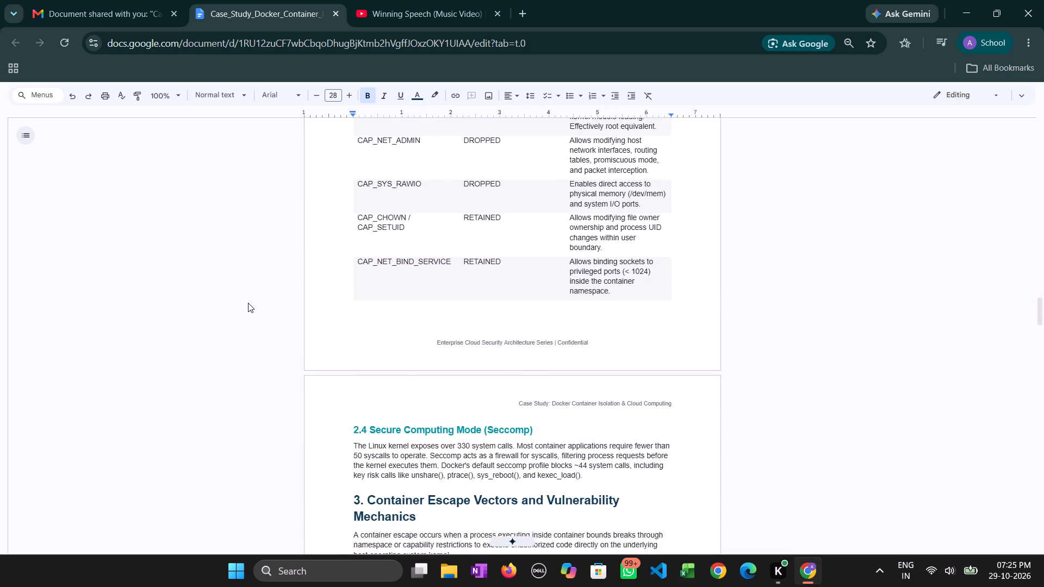
pyautogui.scroll(-7, 248, 303)
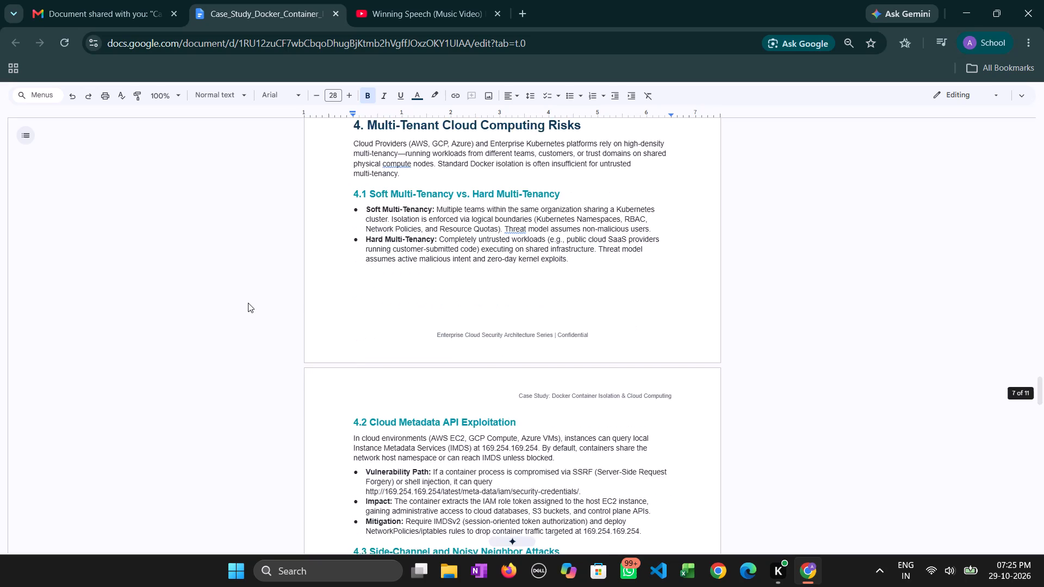
pyautogui.scroll(-5, 248, 303)
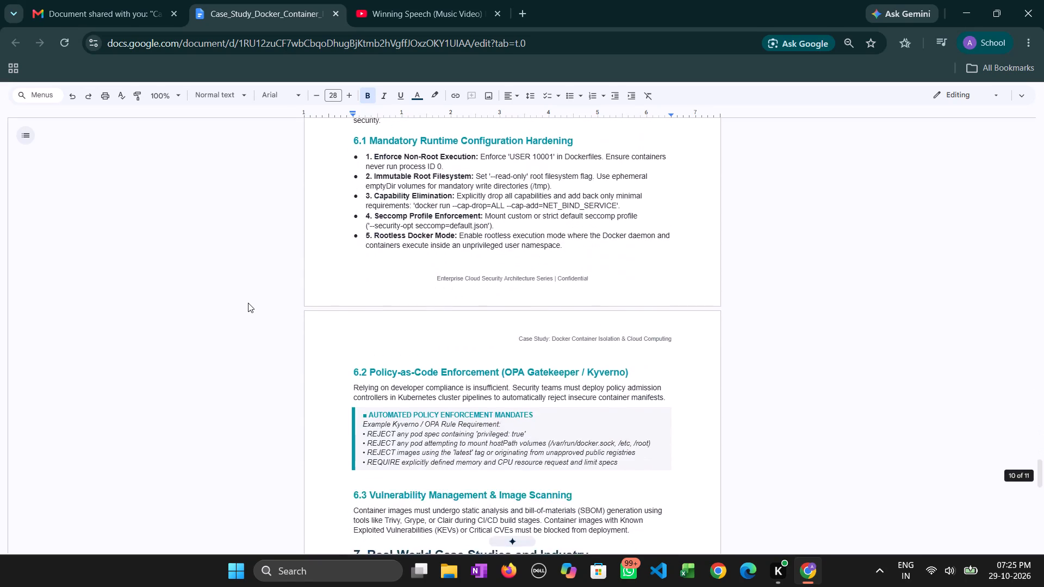
pyautogui.scroll(-5, 248, 303)
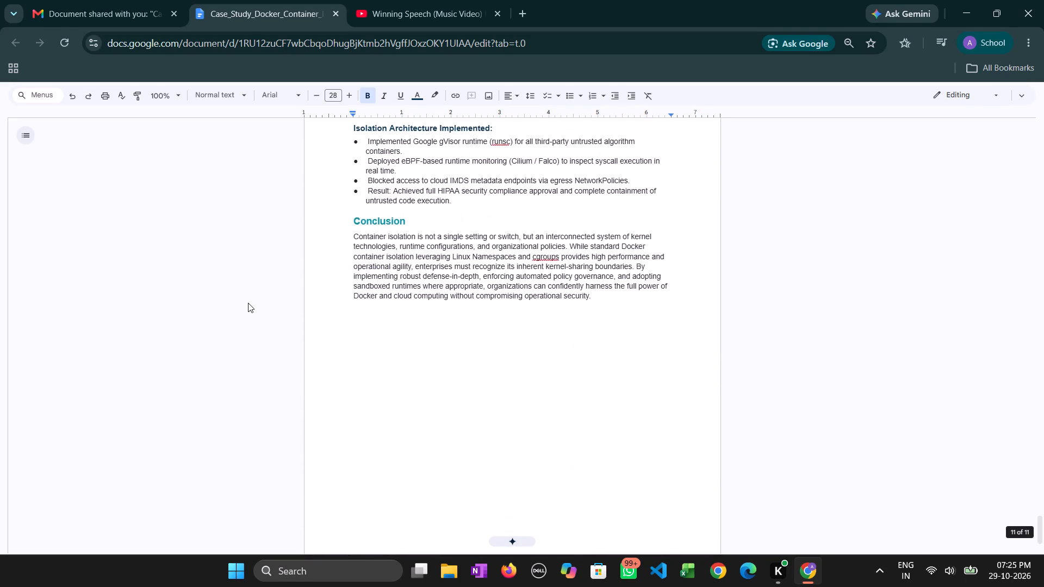
pyautogui.scroll(-2, 248, 303)
pyautogui.scroll(3, 248, 303)
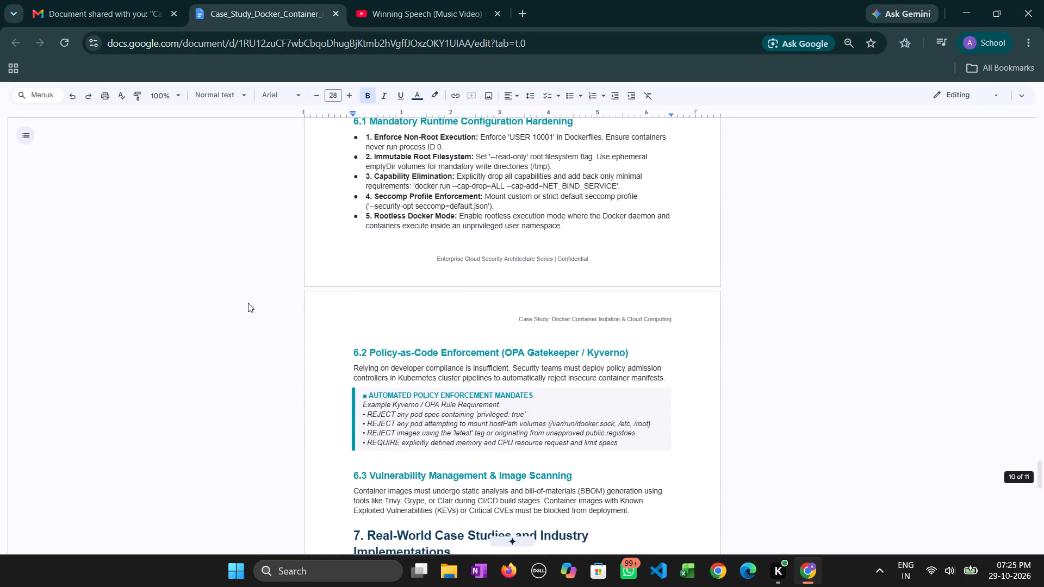
pyautogui.scroll(3, 248, 303)
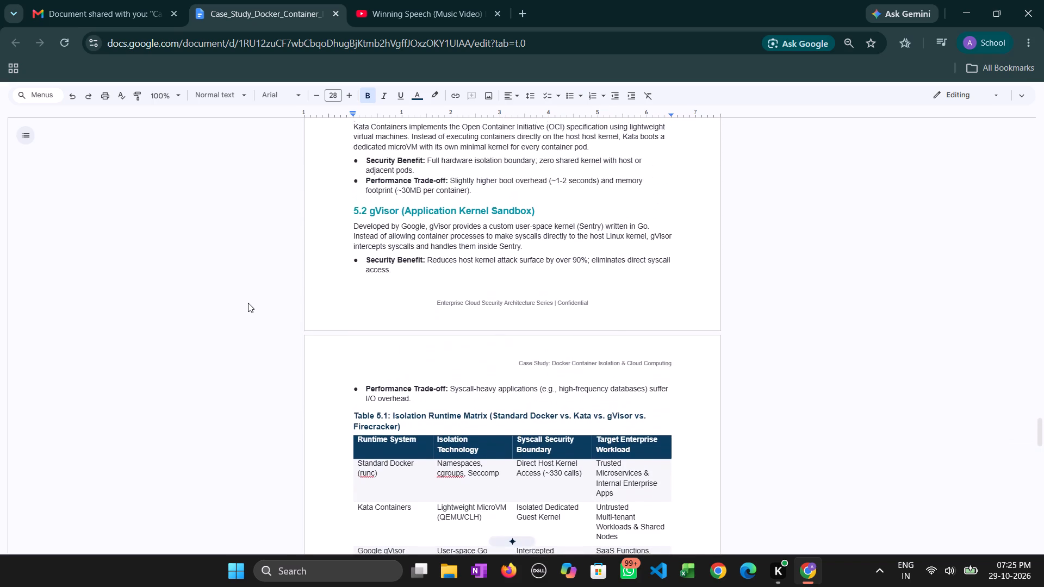
pyautogui.scroll(4, 248, 303)
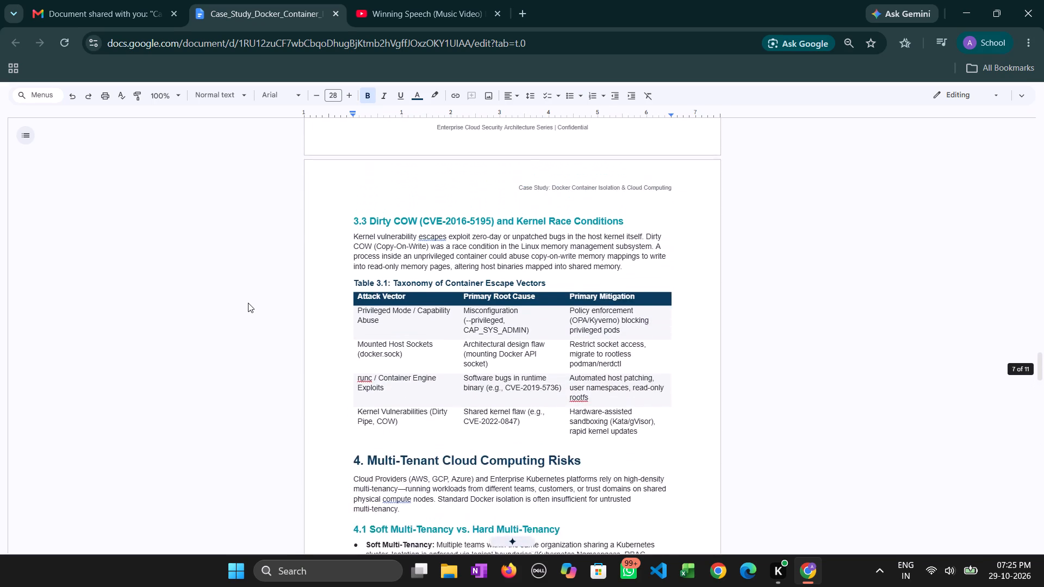
pyautogui.scroll(5, 248, 303)
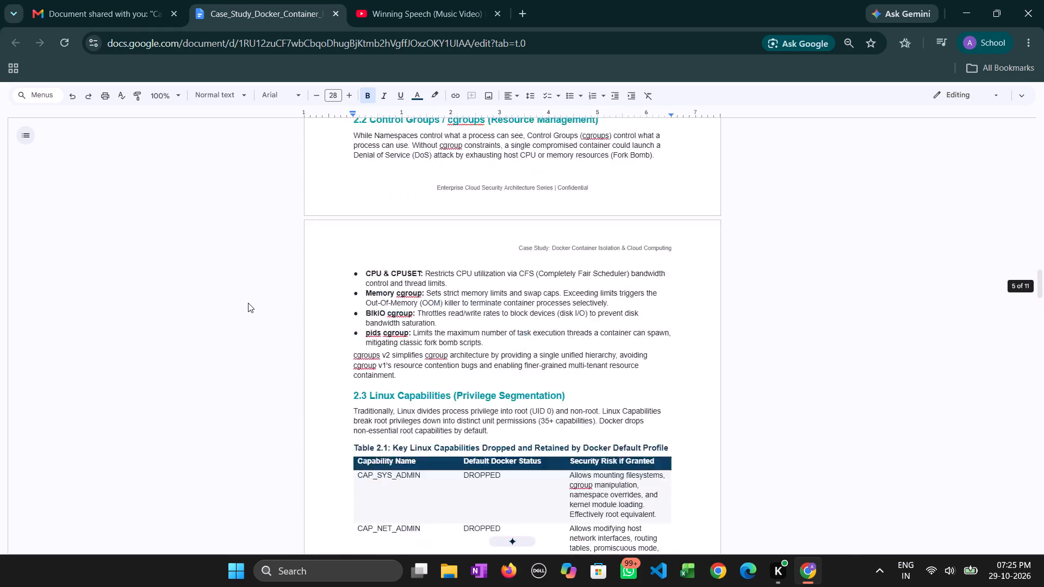
pyautogui.scroll(5, 248, 303)
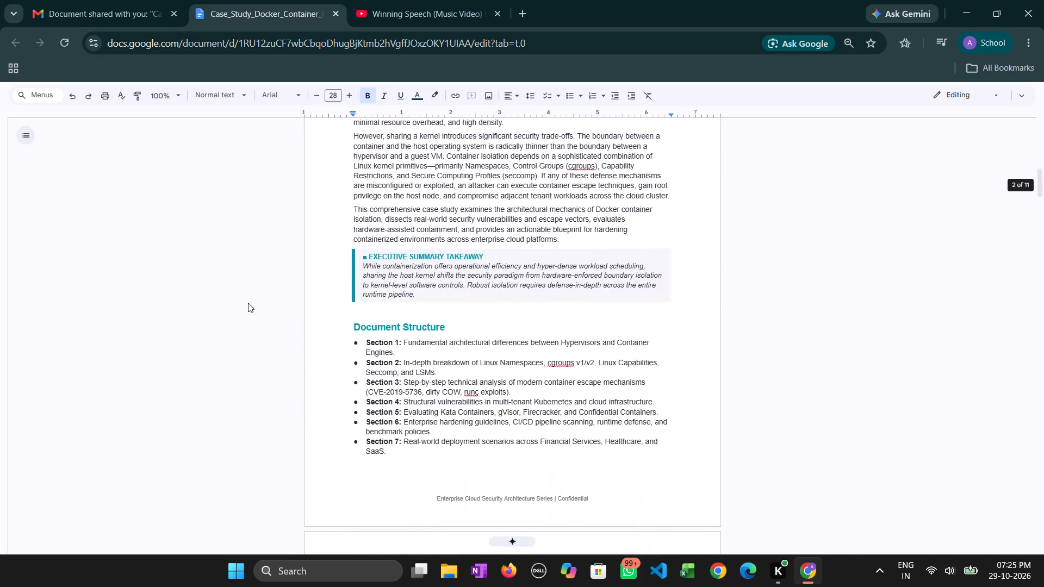
pyautogui.scroll(3, 248, 303)
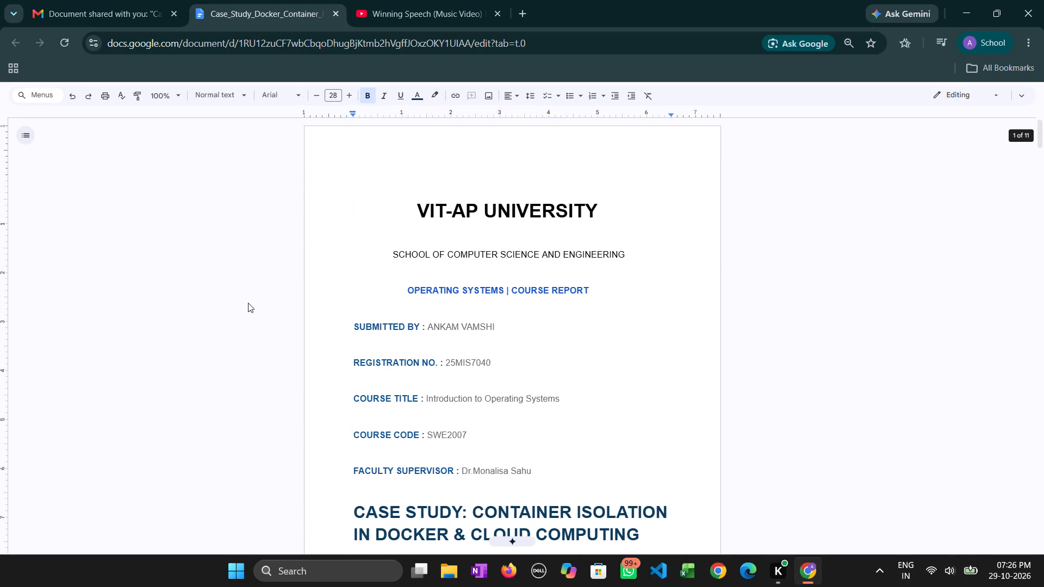
# Browse the recent Google Drive images for one to insert after the VIT-AP UNIVERSITY heading on the title page.
pyautogui.click(617, 211)
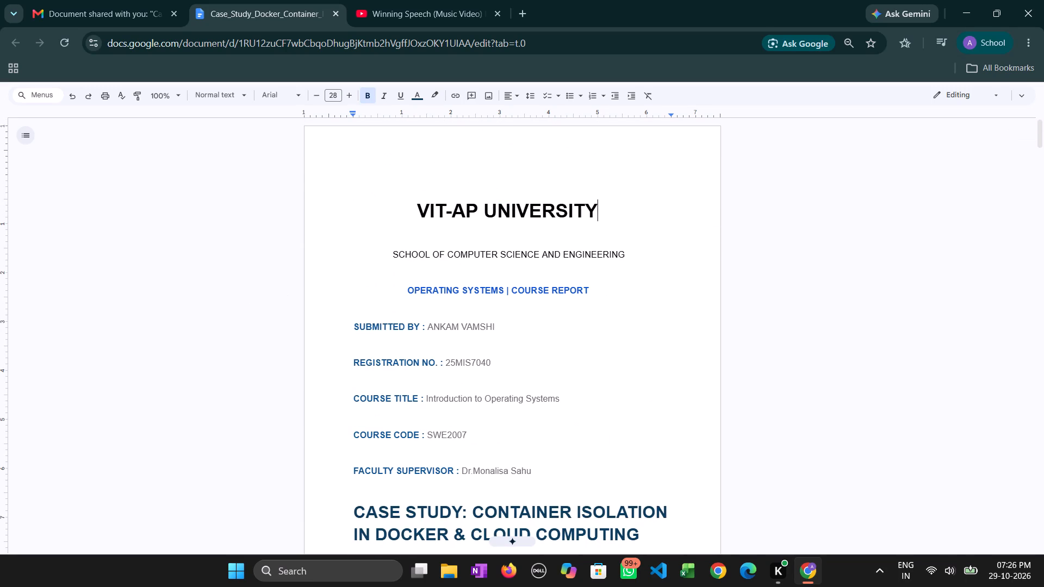
pyautogui.scroll(1, 617, 211)
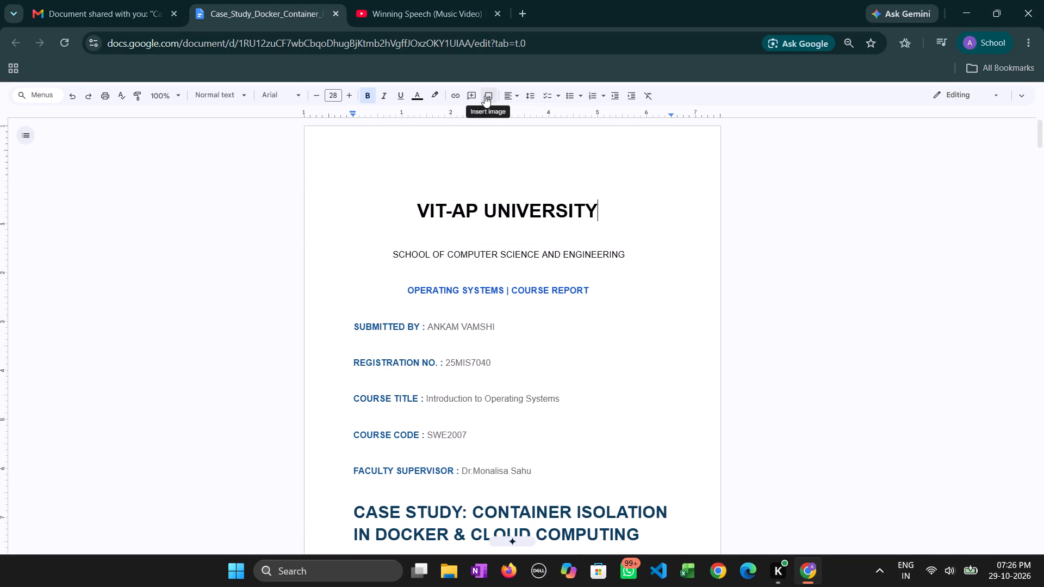
pyautogui.click(484, 96)
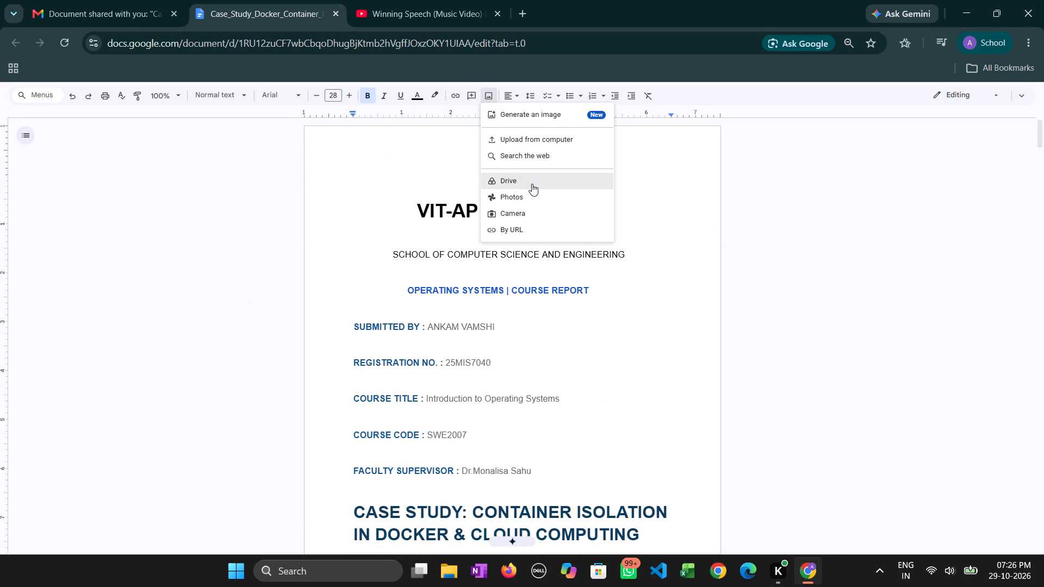
pyautogui.click(532, 184)
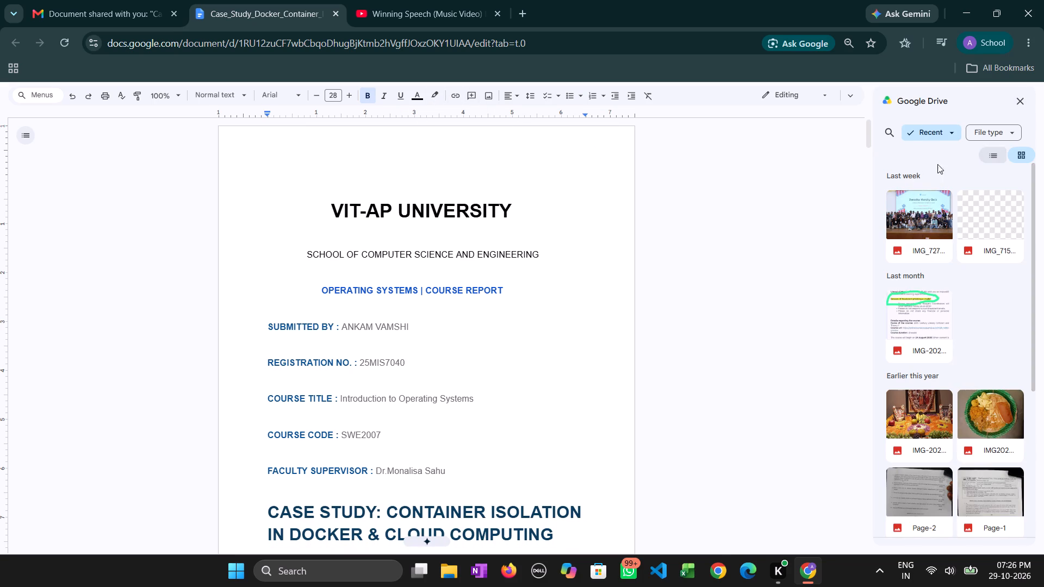
pyautogui.click(908, 160)
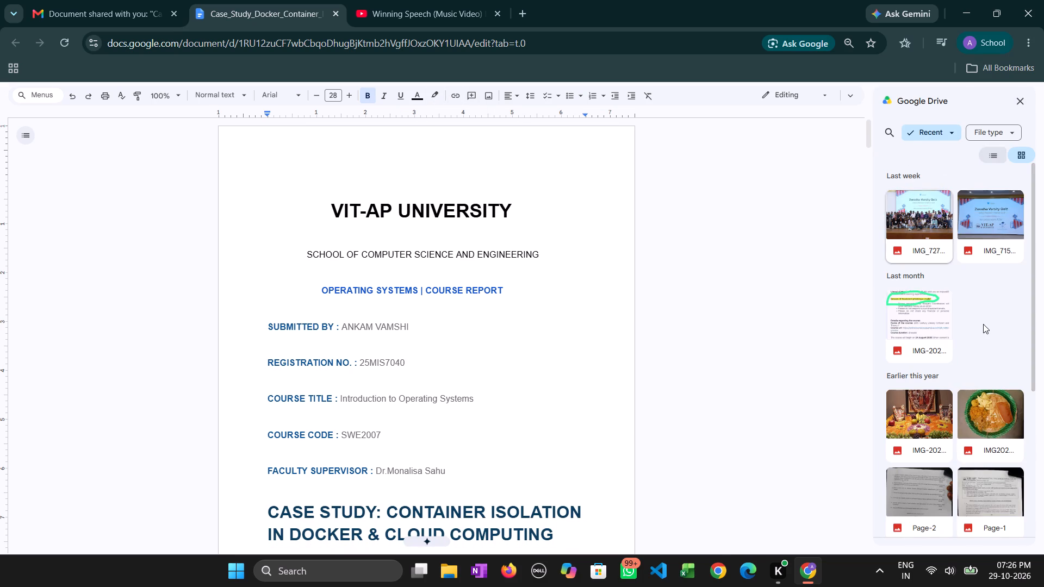
pyautogui.rightClick(983, 324)
pyautogui.click(1012, 304)
pyautogui.click(1008, 134)
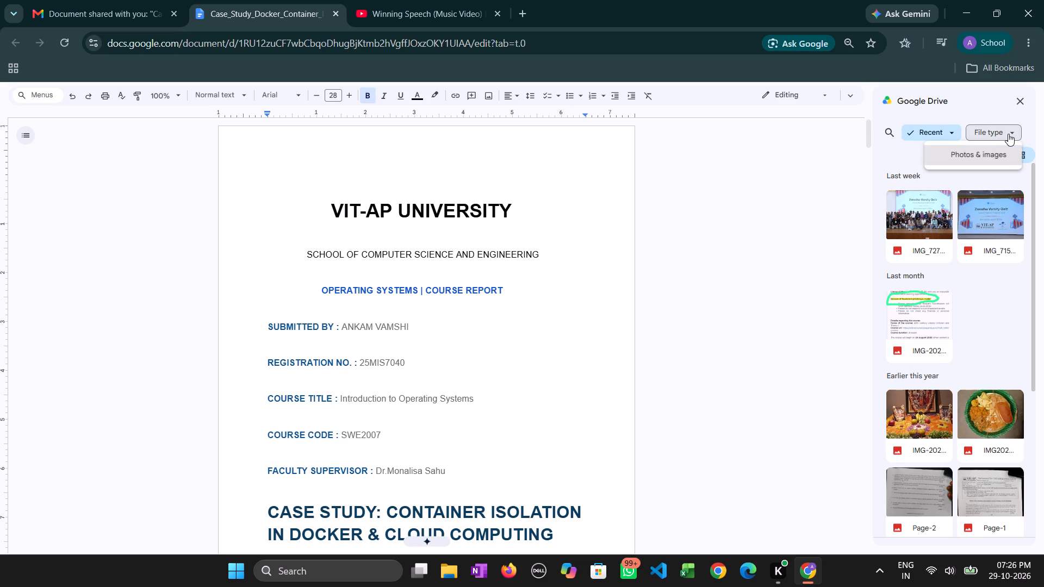
pyautogui.click(894, 155)
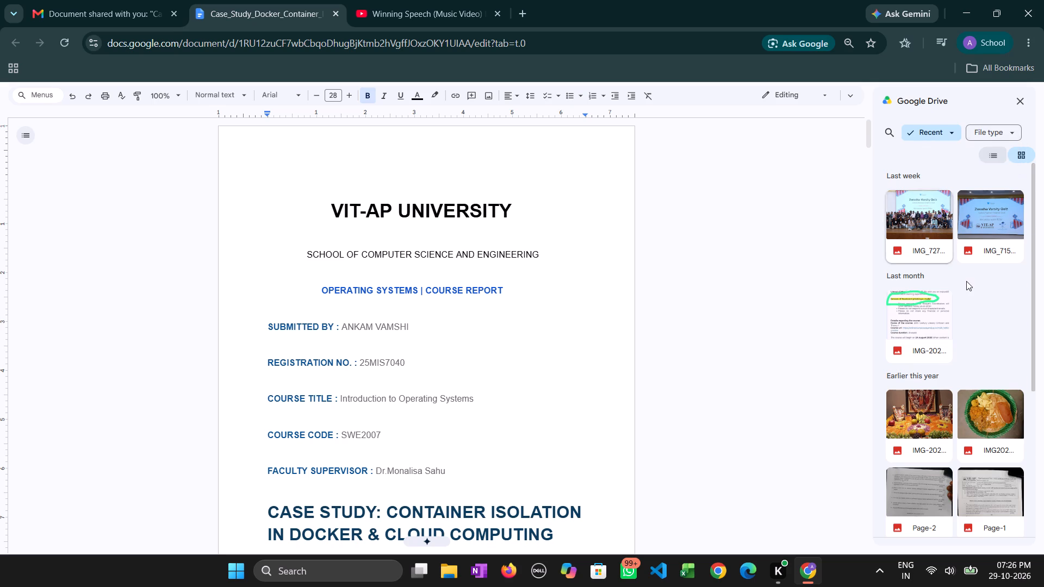
pyautogui.scroll(-3, 966, 281)
pyautogui.scroll(3, 966, 281)
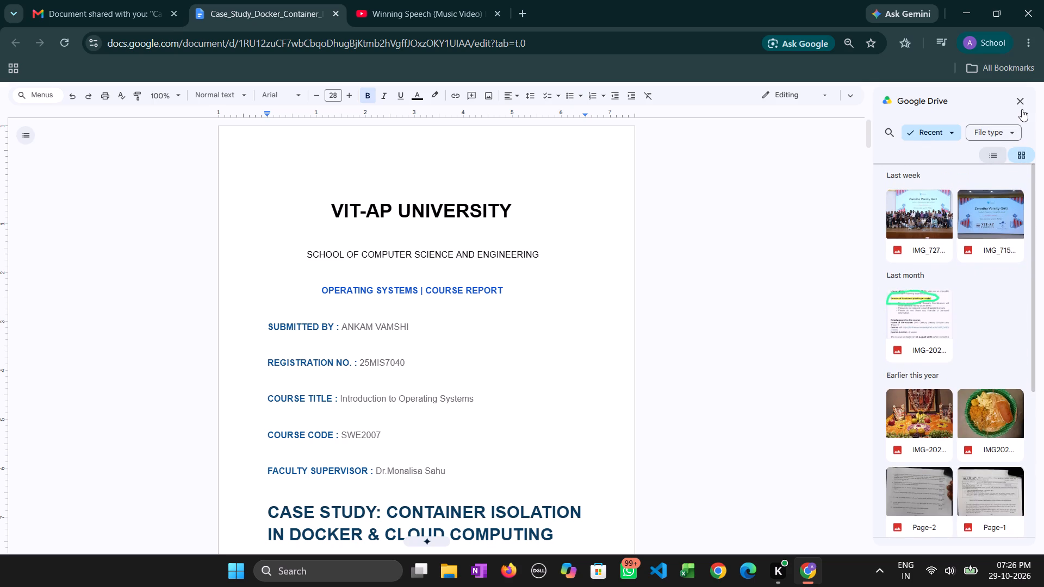
pyautogui.click(1023, 101)
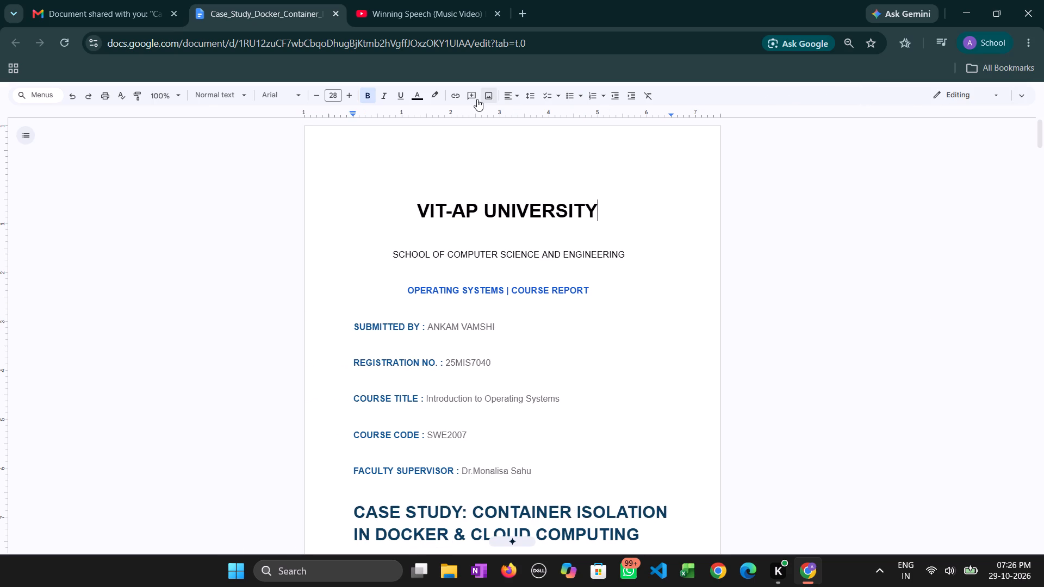
# Browse the computer's 2'1 Sem, Principles of Software Engineering and registration-number folders for an image to upload to the title page.
pyautogui.click(487, 99)
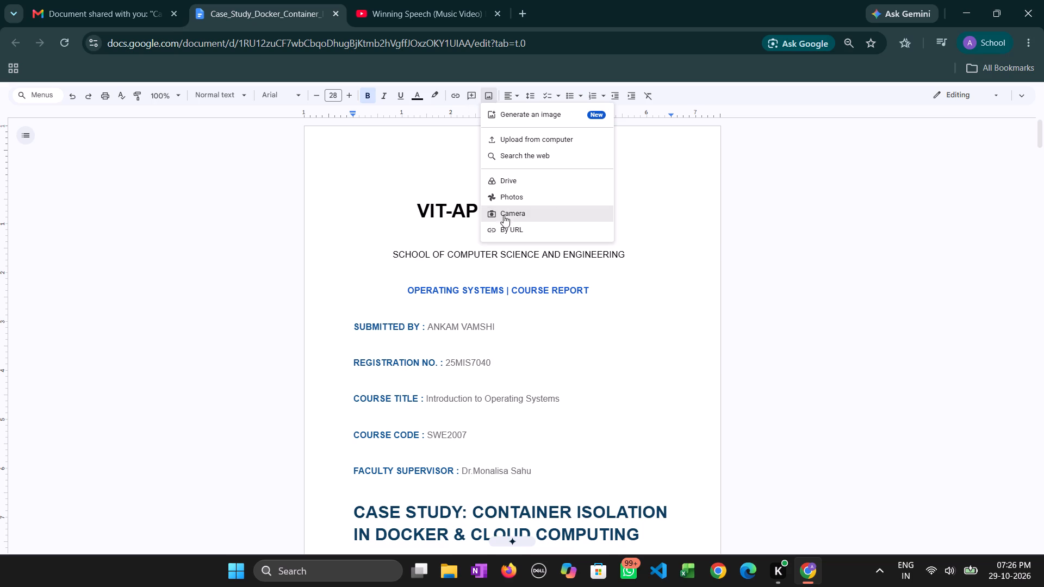
pyautogui.click(523, 140)
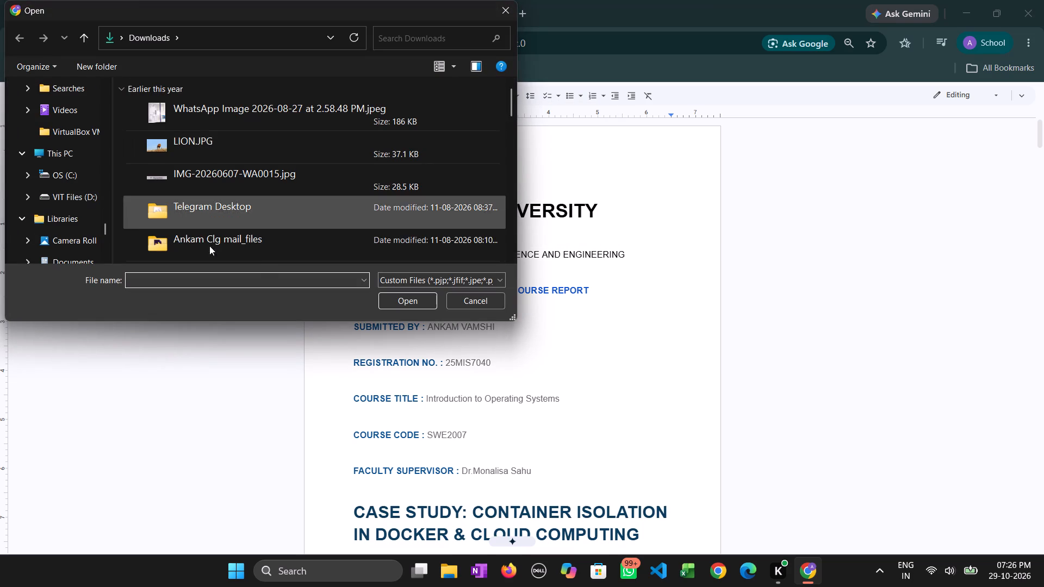
pyautogui.scroll(-3, 83, 209)
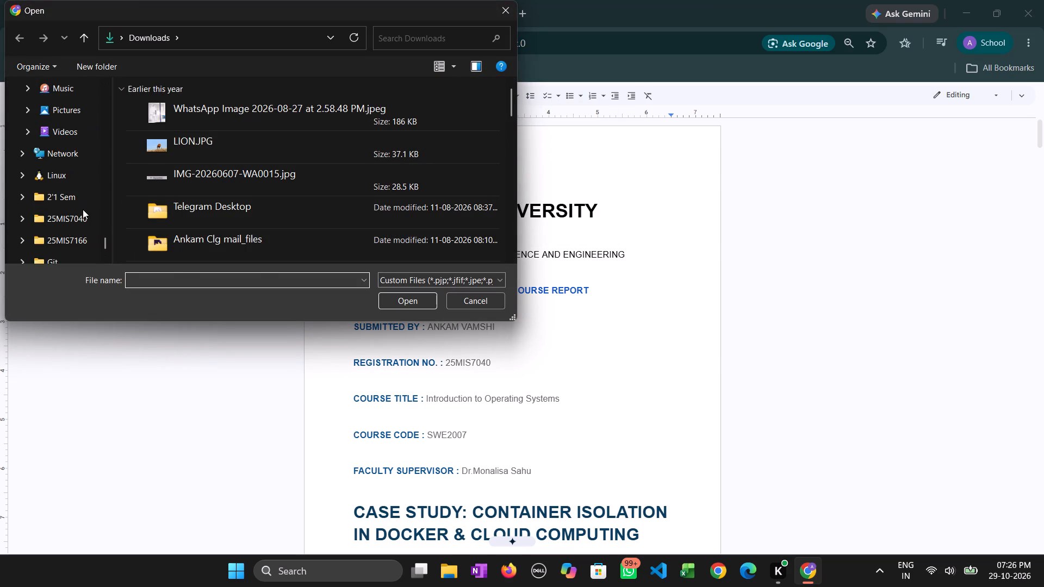
pyautogui.click(65, 178)
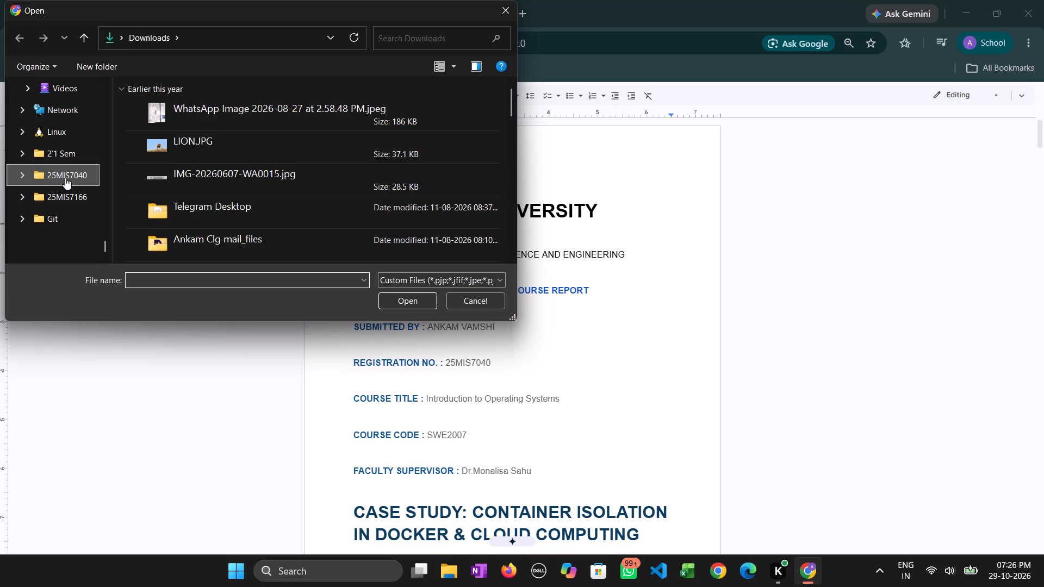
pyautogui.doubleClick(64, 159)
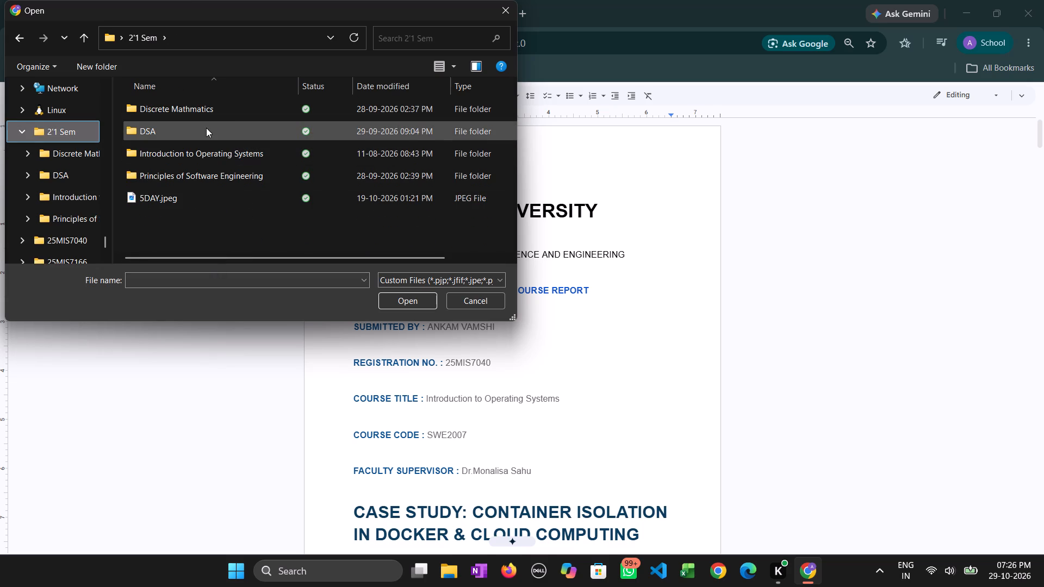
pyautogui.doubleClick(189, 168)
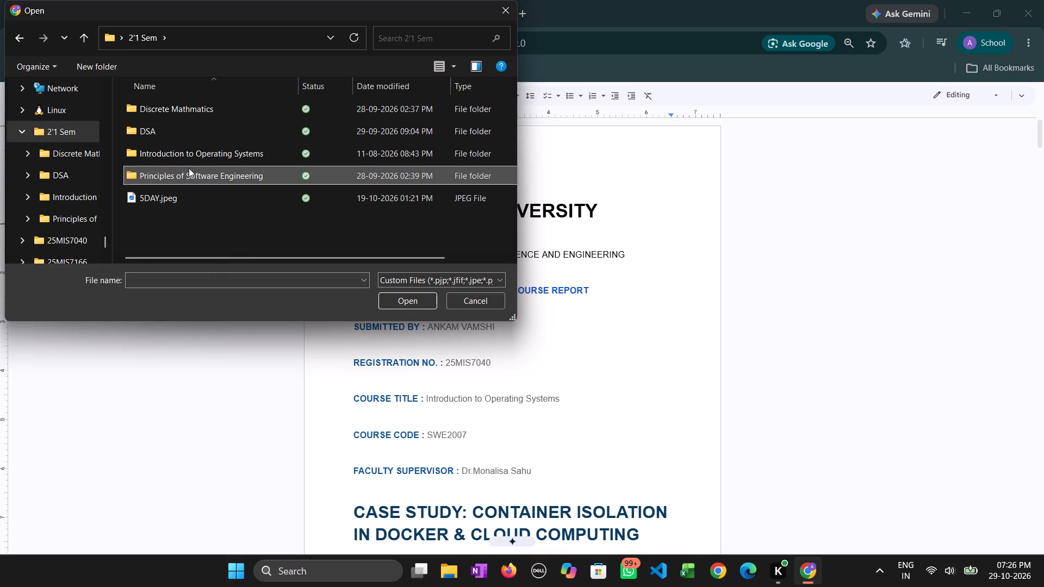
pyautogui.rightClick(179, 173)
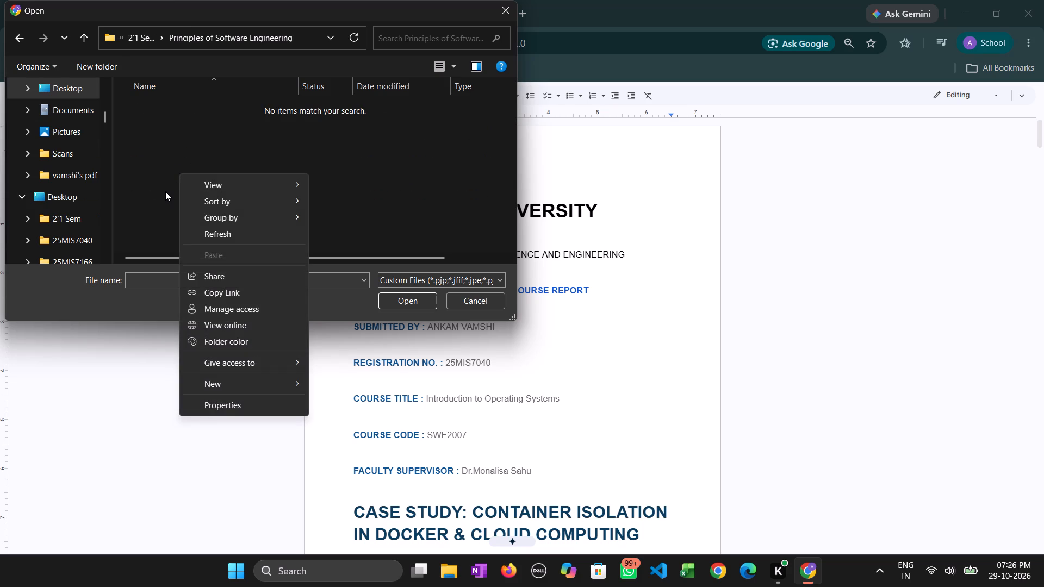
pyautogui.click(165, 191)
pyautogui.click(159, 276)
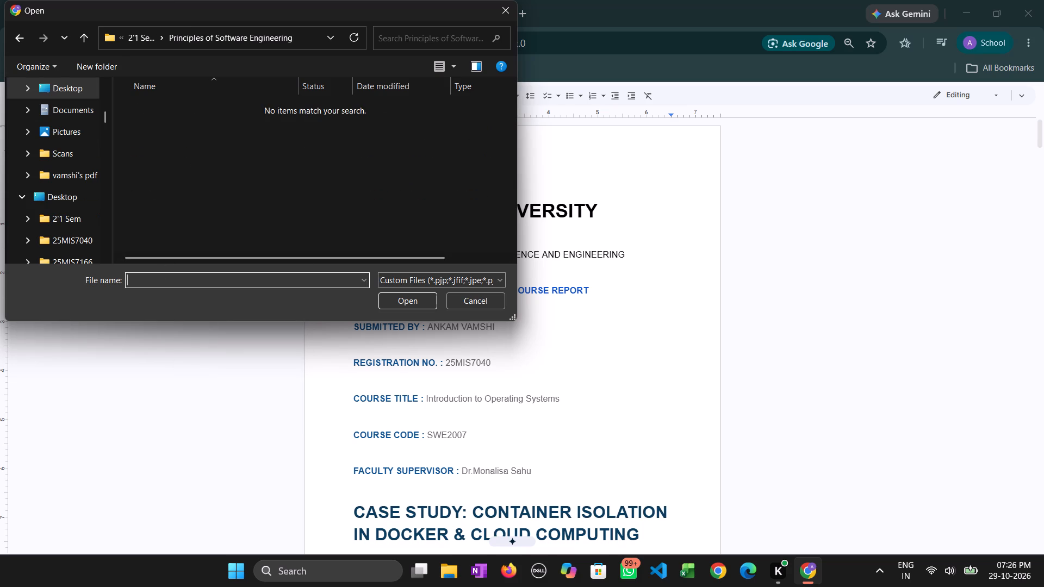
pyautogui.doubleClick(82, 239)
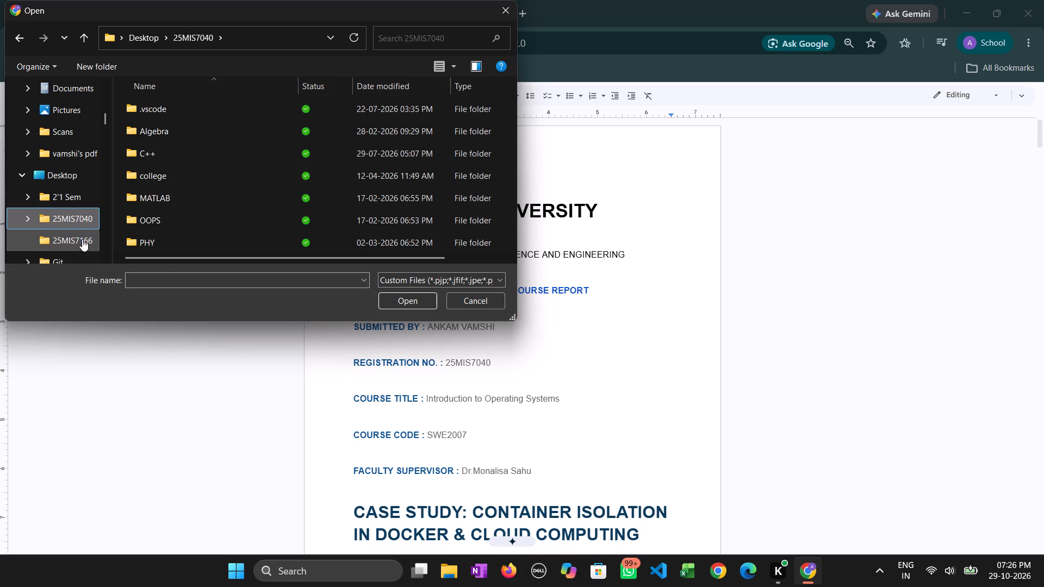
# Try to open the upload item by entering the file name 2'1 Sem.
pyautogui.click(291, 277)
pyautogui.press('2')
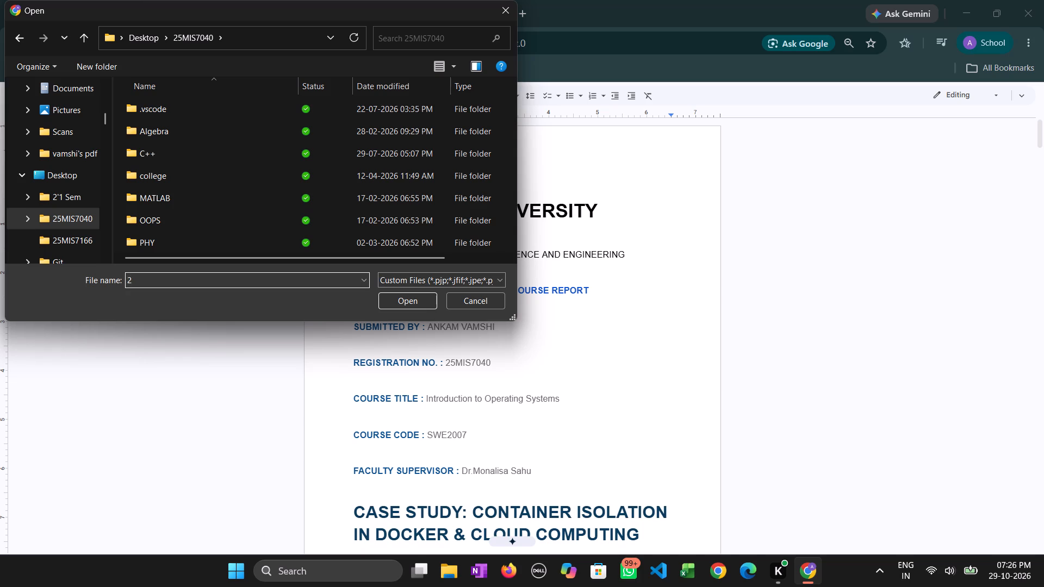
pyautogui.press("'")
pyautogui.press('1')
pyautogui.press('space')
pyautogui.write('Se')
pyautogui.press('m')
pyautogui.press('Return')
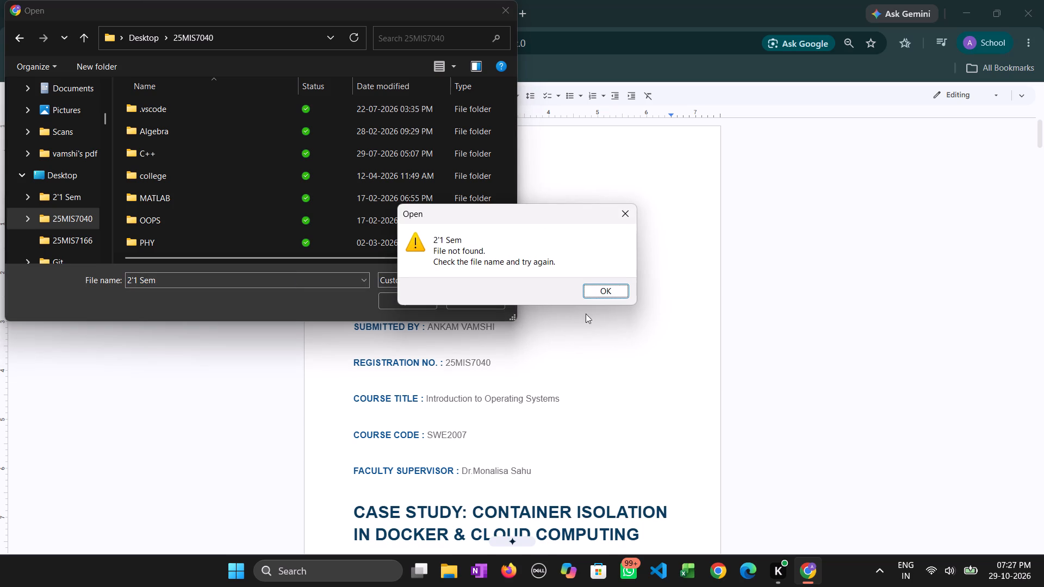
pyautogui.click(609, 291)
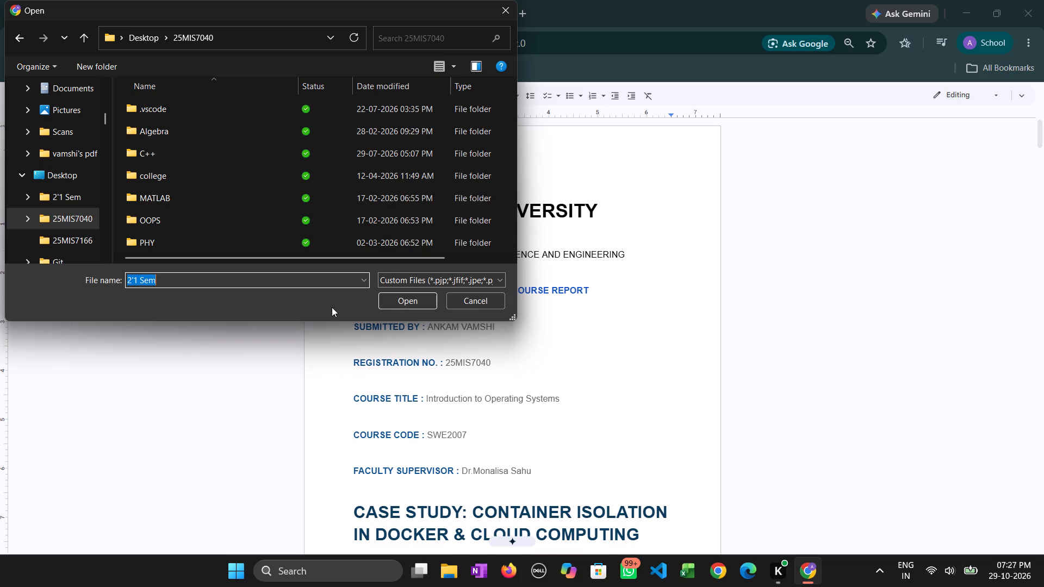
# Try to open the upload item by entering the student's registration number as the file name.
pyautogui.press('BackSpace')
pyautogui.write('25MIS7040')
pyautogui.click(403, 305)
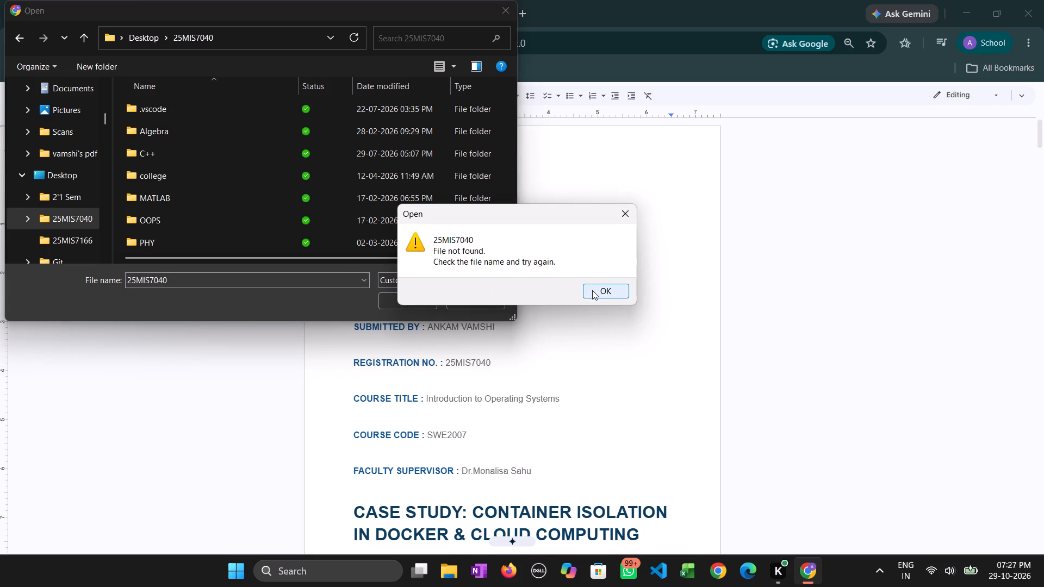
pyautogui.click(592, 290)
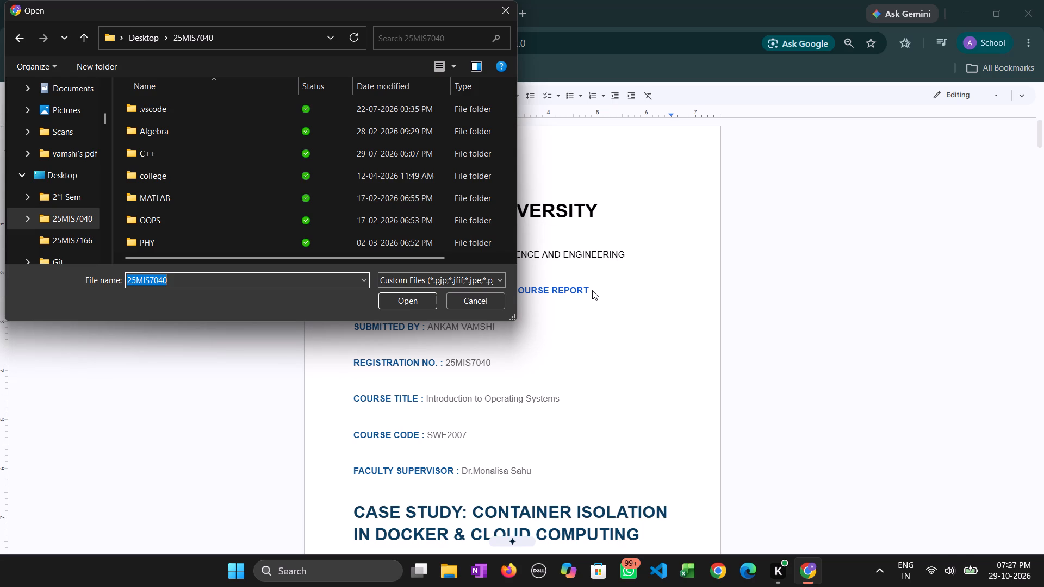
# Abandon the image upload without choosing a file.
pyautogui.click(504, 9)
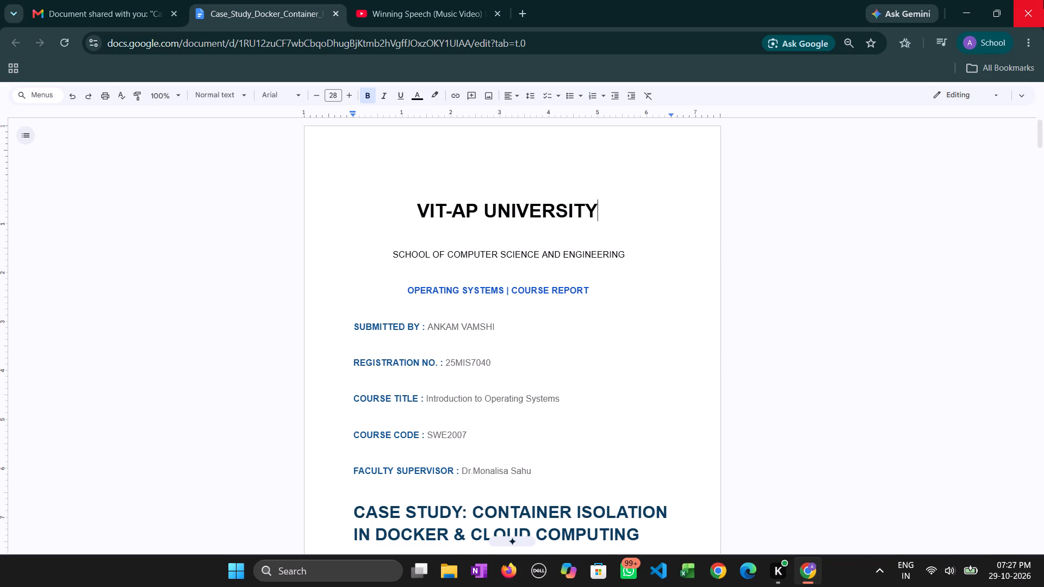
# Close the Docker case study document and the YouTube music video, leaving only the Gmail sharing message open.
pyautogui.hotkey('ctrl', 'w')
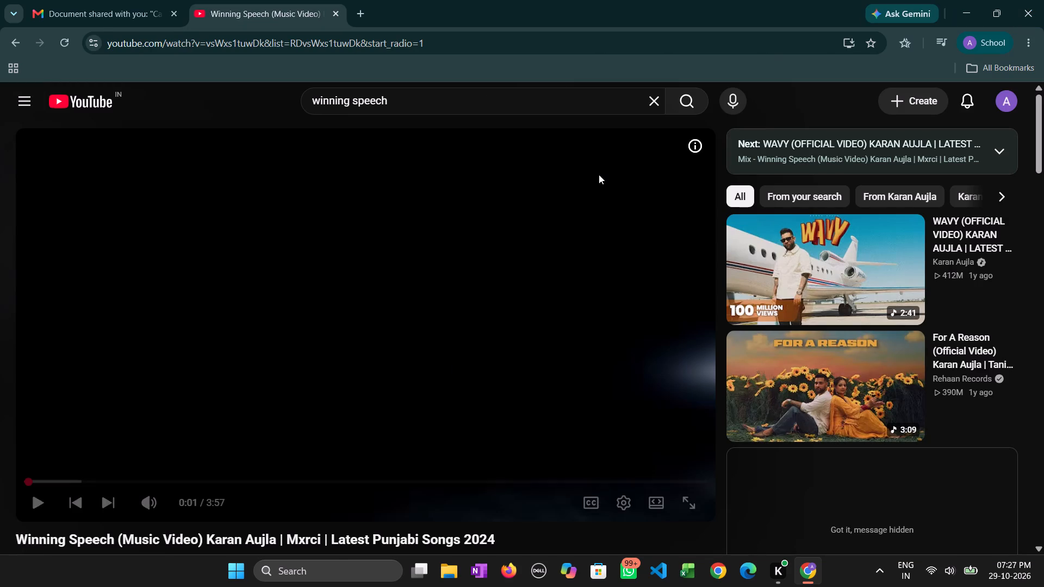
pyautogui.hotkey('ctrl', 'w')
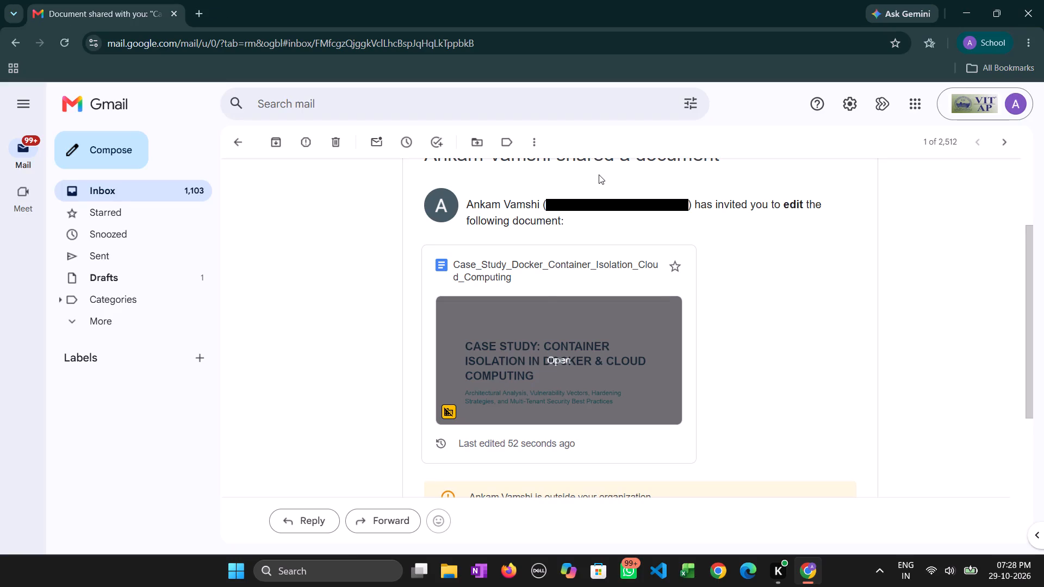
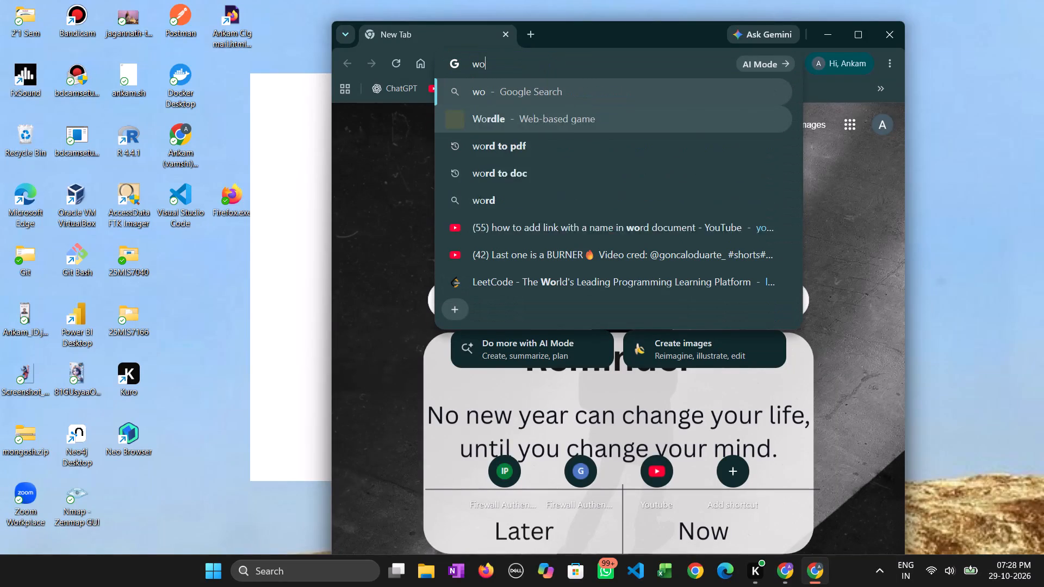
# Search the web for "pdf to word" and open the iLovePDF PDF to Word converter.
pyautogui.press('BackSpace')
pyautogui.press('BackSpace')
pyautogui.press('BackSpace')
pyautogui.press('BackSpace')
pyautogui.press('BackSpace')
pyautogui.press('BackSpace')
pyautogui.press('BackSpace')
pyautogui.press('BackSpace')
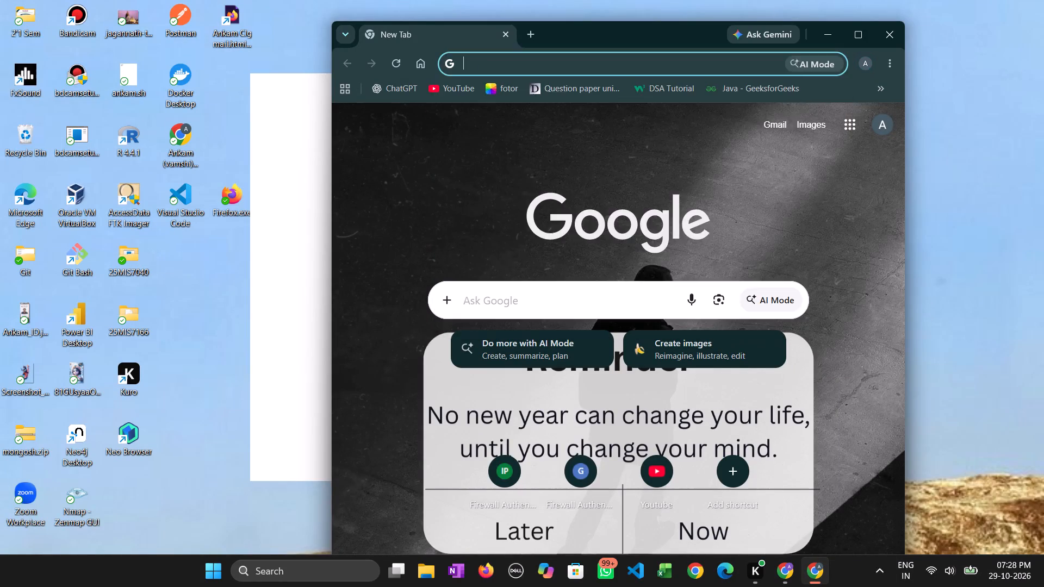
pyautogui.write('pdf to word')
pyautogui.press('Return')
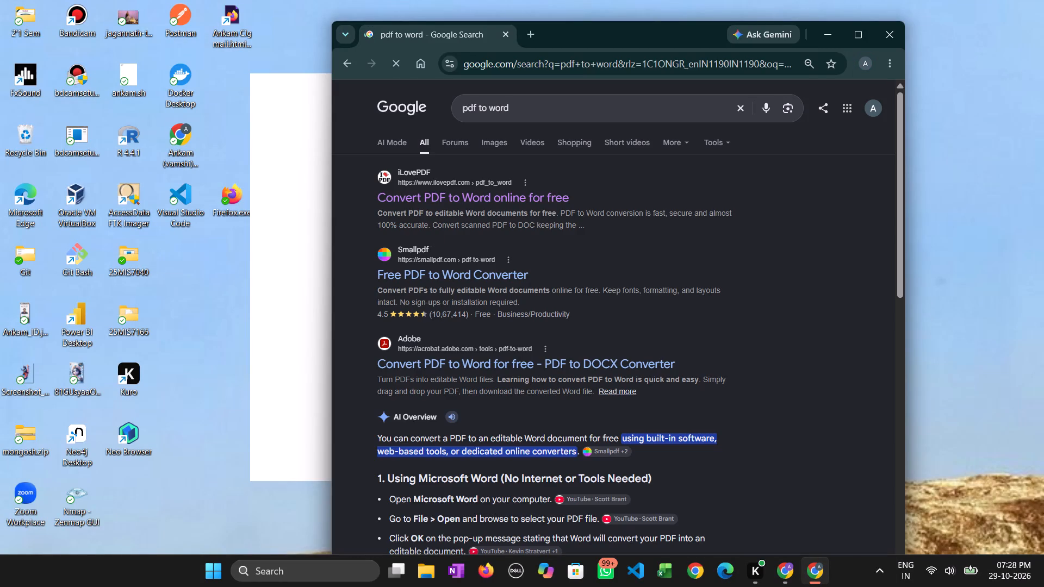
pyautogui.click(448, 197)
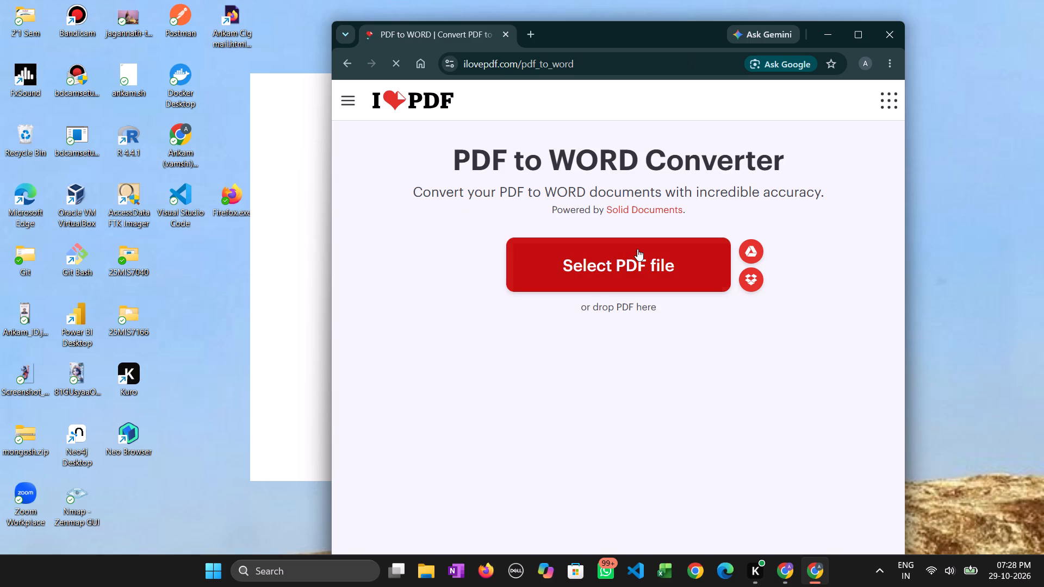
# Load the PDF "Case Study - Container Isolation in Docker & Cloud Computing" from the Downloads folder into the converter.
pyautogui.click(637, 249)
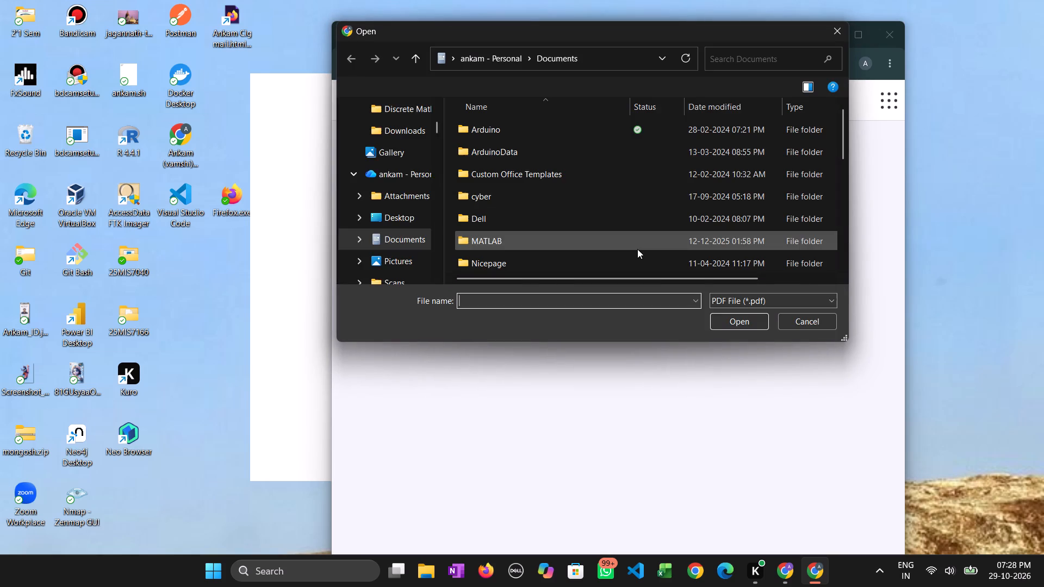
pyautogui.click(394, 157)
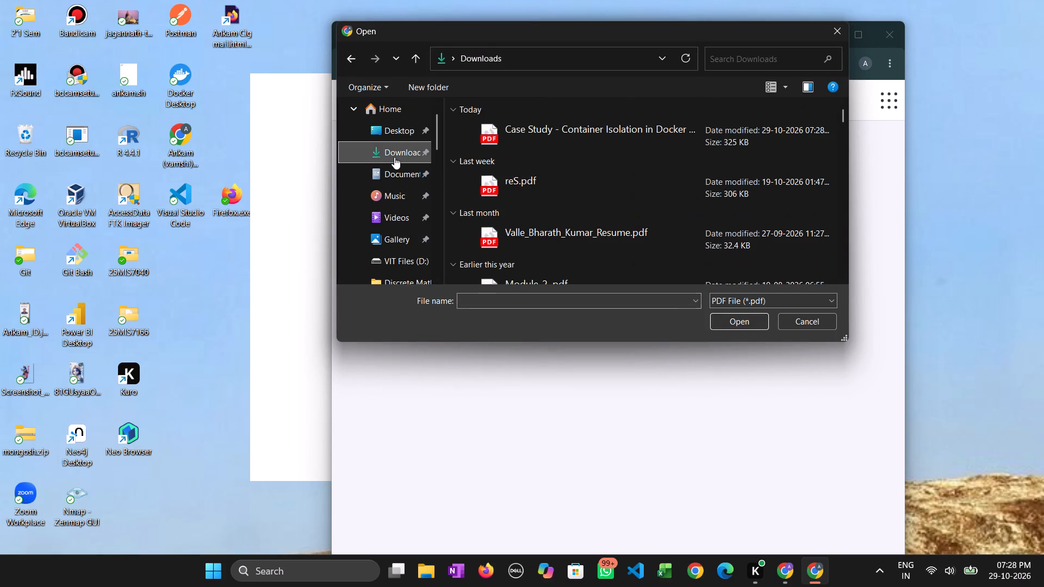
pyautogui.click(513, 151)
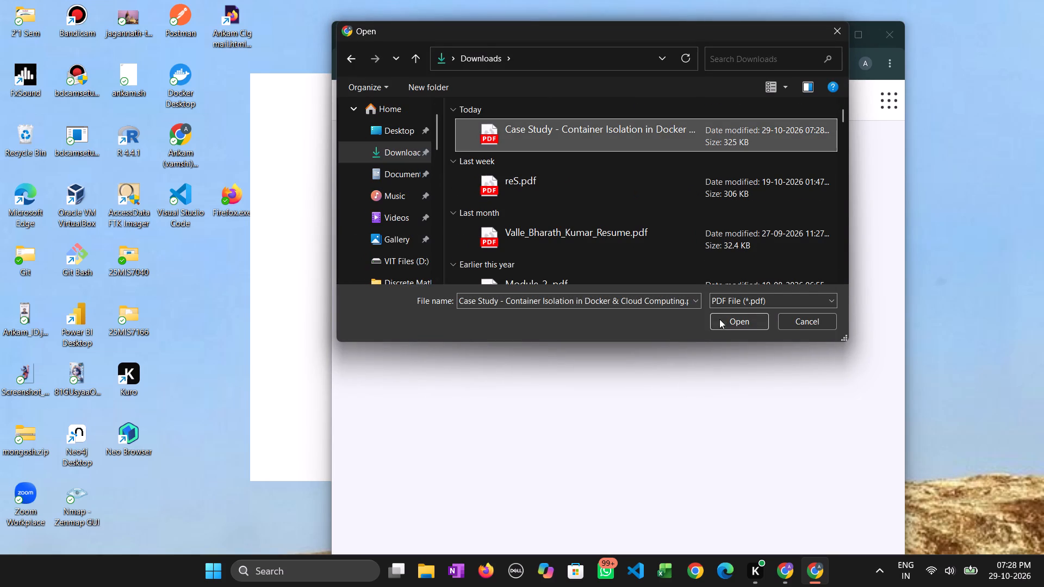
pyautogui.click(728, 321)
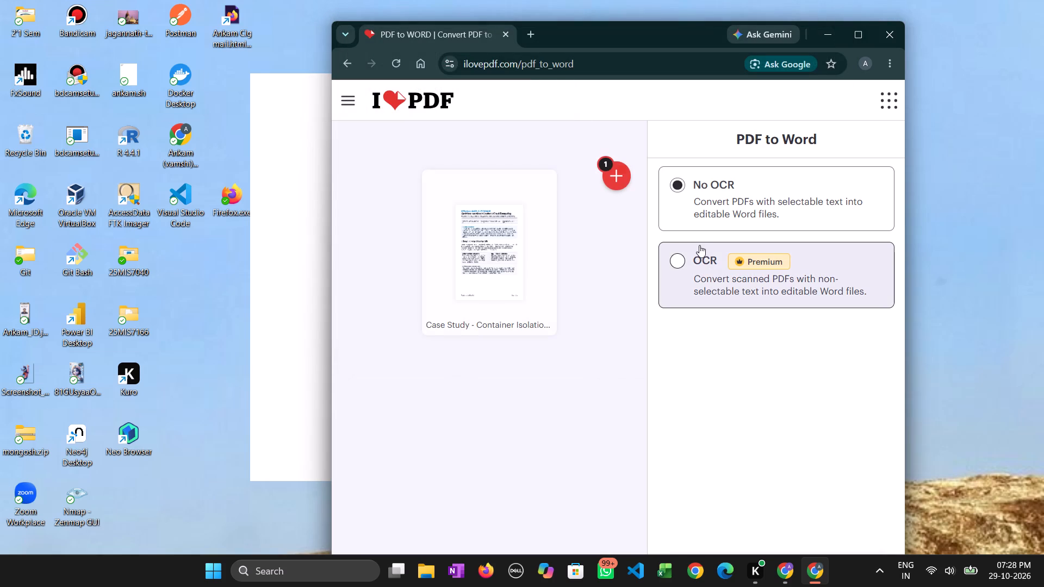
# Maximize the browser window and convert the loaded case study PDF to a Word document.
pyautogui.scroll(-1, 550, 273)
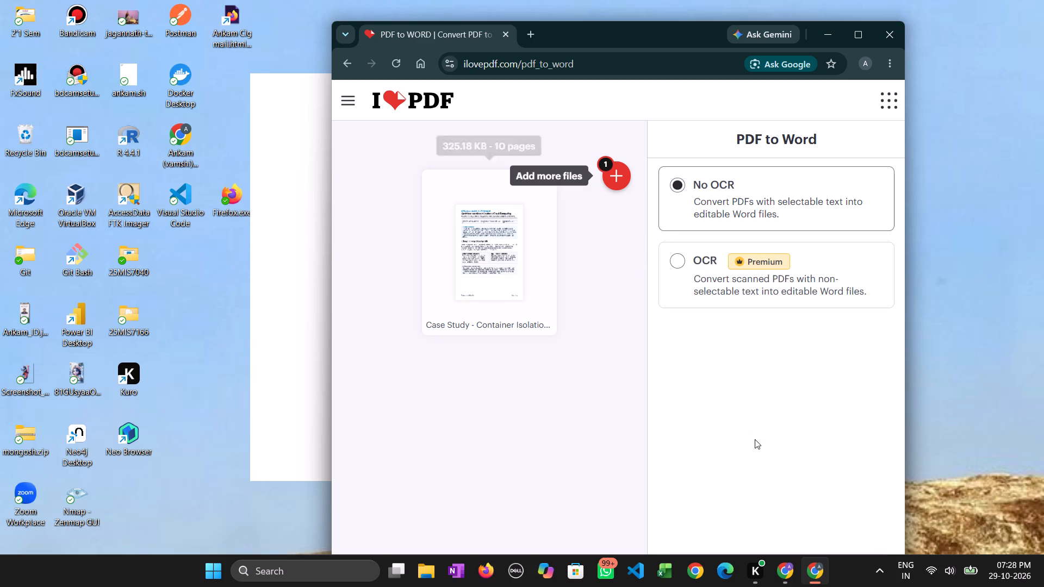
pyautogui.scroll(-6, 755, 439)
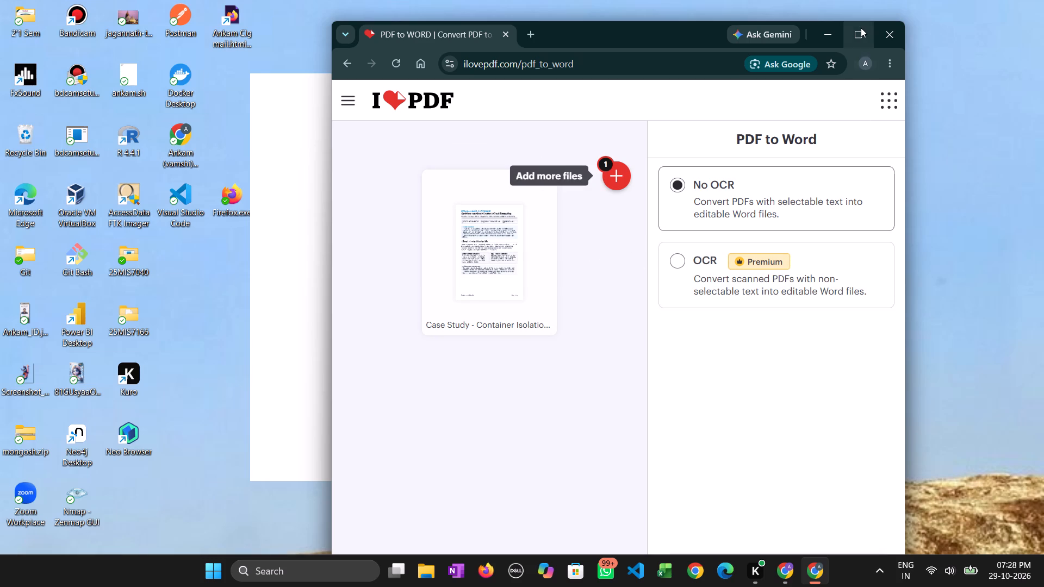
pyautogui.click(861, 28)
pyautogui.click(879, 503)
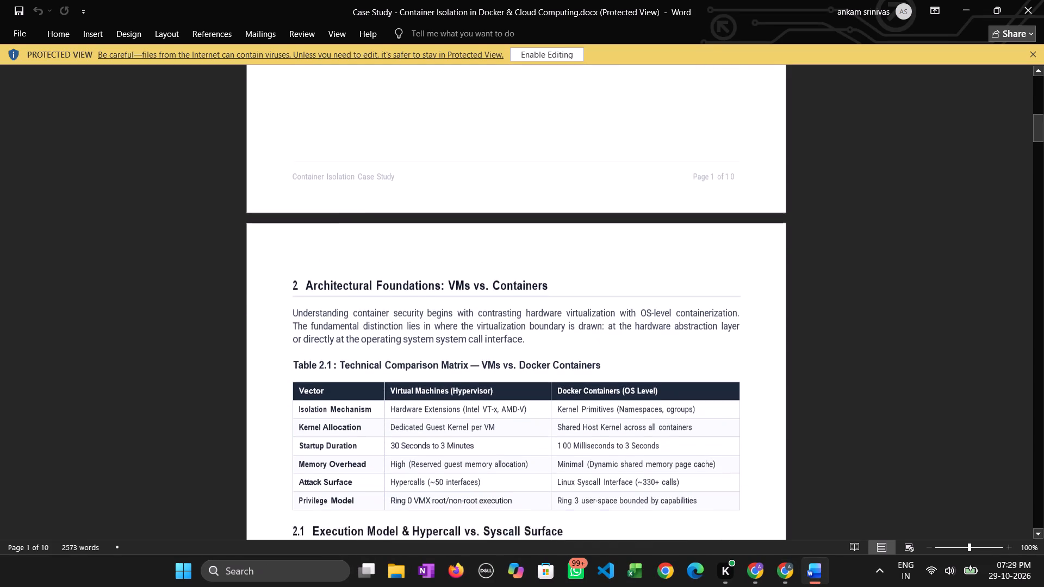
pyautogui.scroll(-7, 487, 240)
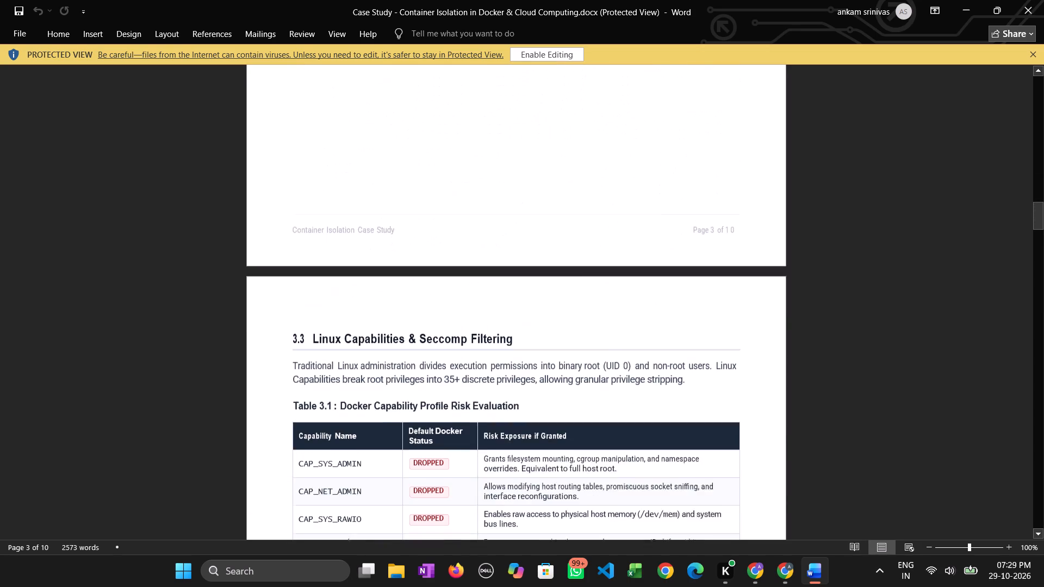
pyautogui.scroll(-5, 487, 240)
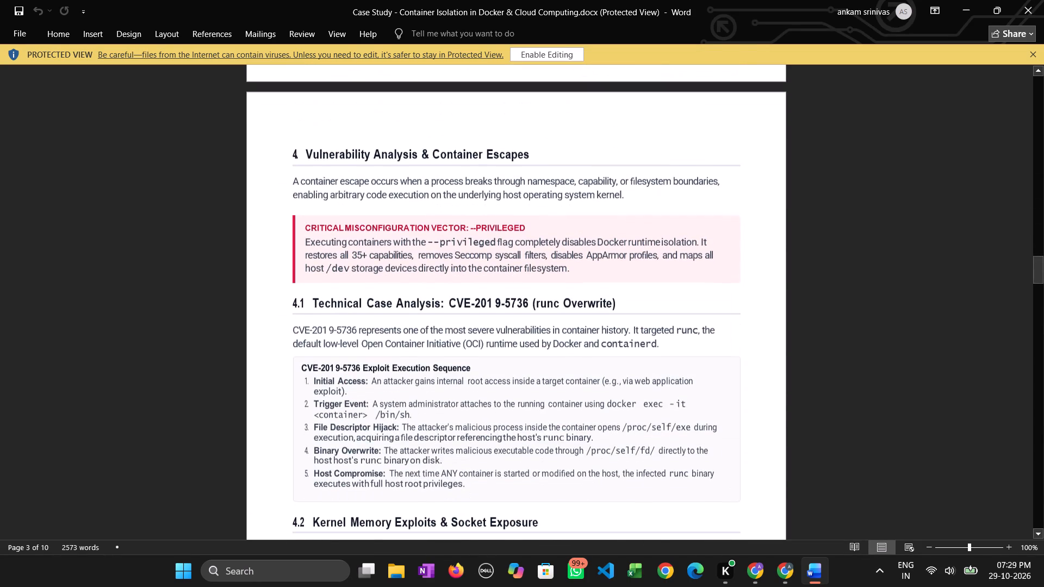
pyautogui.scroll(-6, 487, 240)
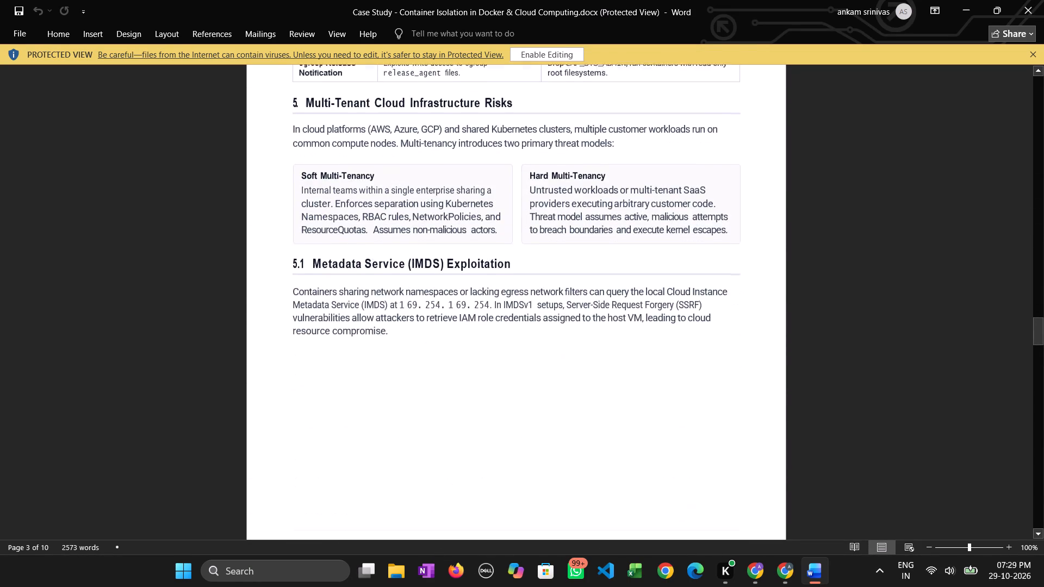
pyautogui.scroll(-8, 487, 240)
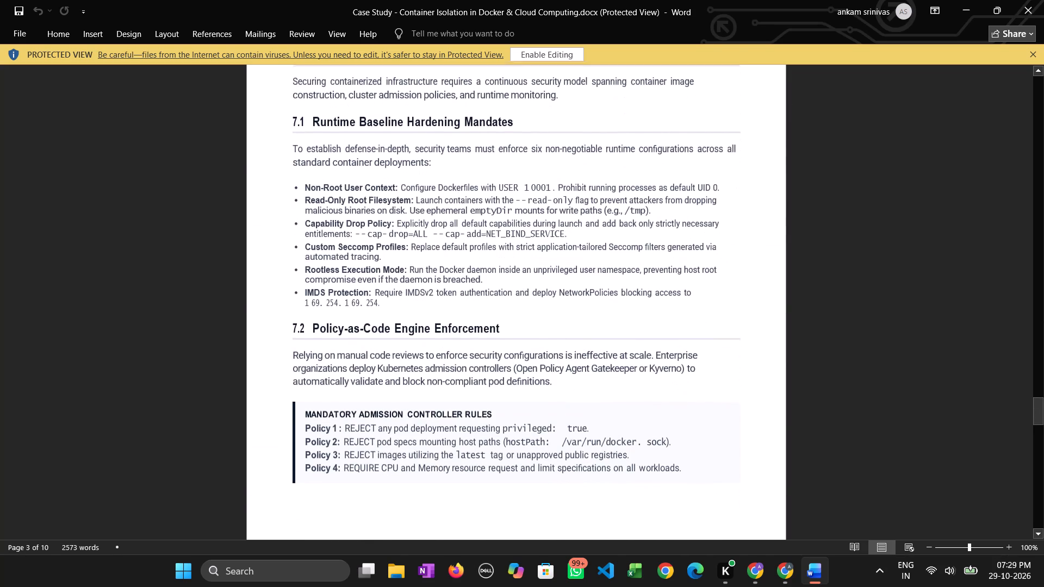
pyautogui.scroll(-6, 487, 240)
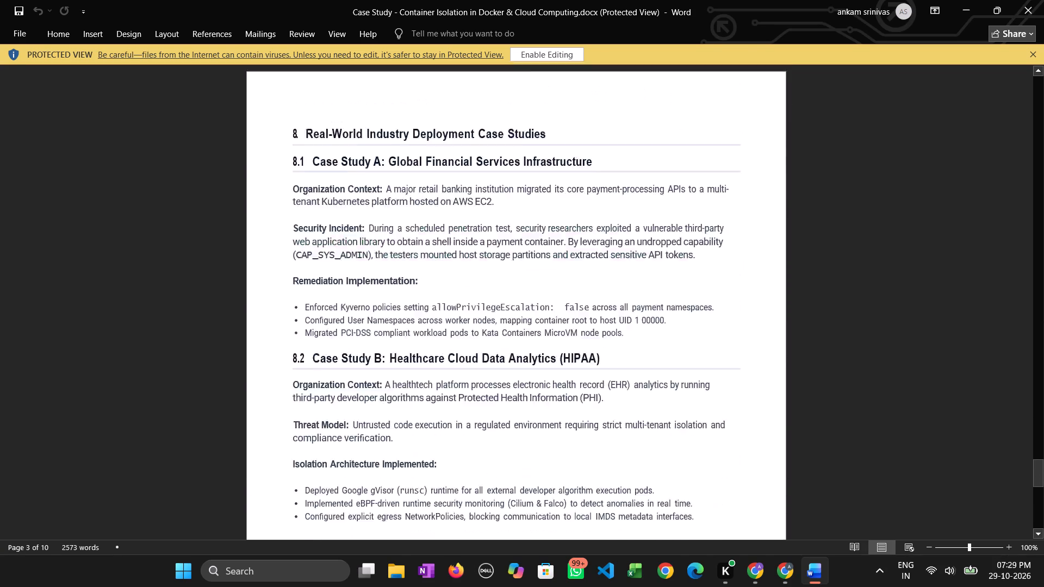
pyautogui.scroll(-4, 487, 240)
pyautogui.scroll(1, 487, 240)
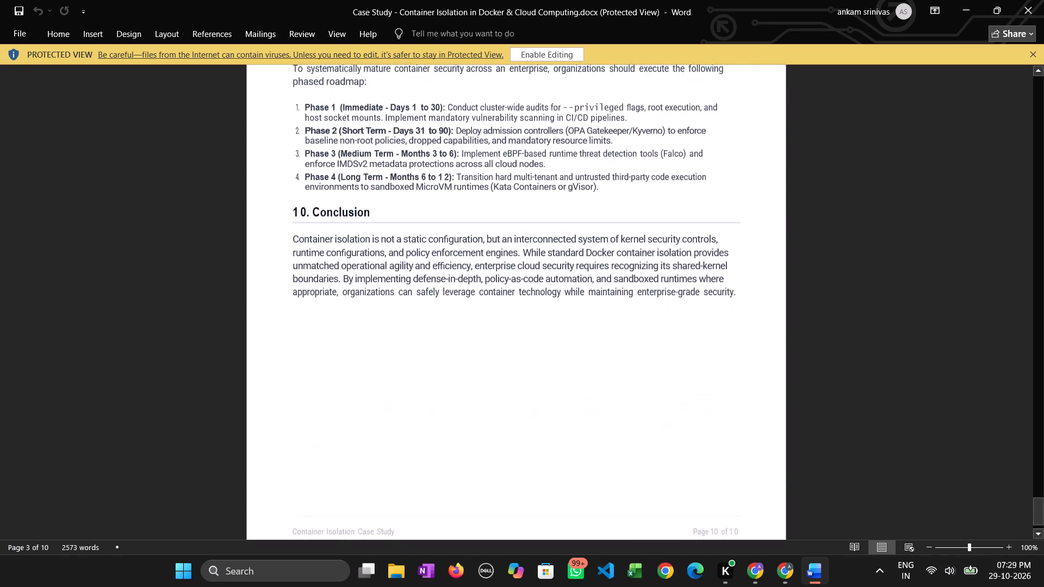
pyautogui.scroll(1, 487, 240)
pyautogui.scroll(20, 487, 240)
pyautogui.scroll(20, 487, 240)
pyautogui.scroll(20, 487, 240)
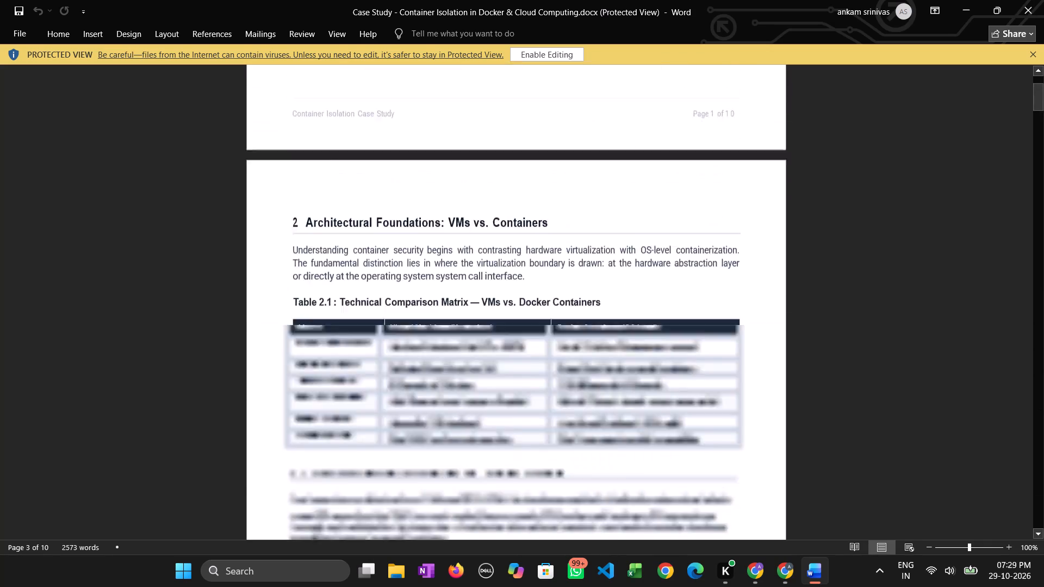
pyautogui.scroll(17, 487, 240)
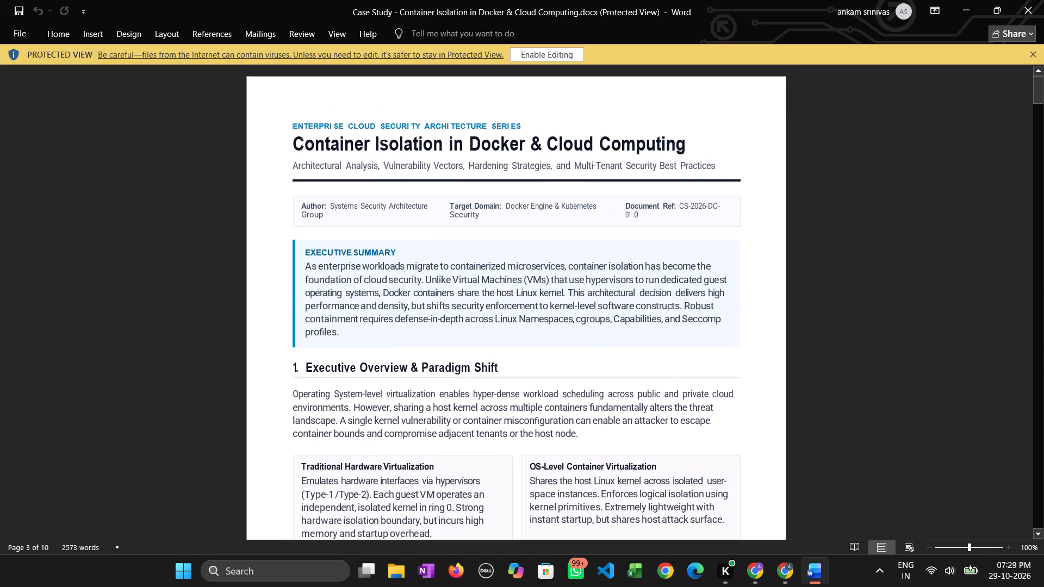
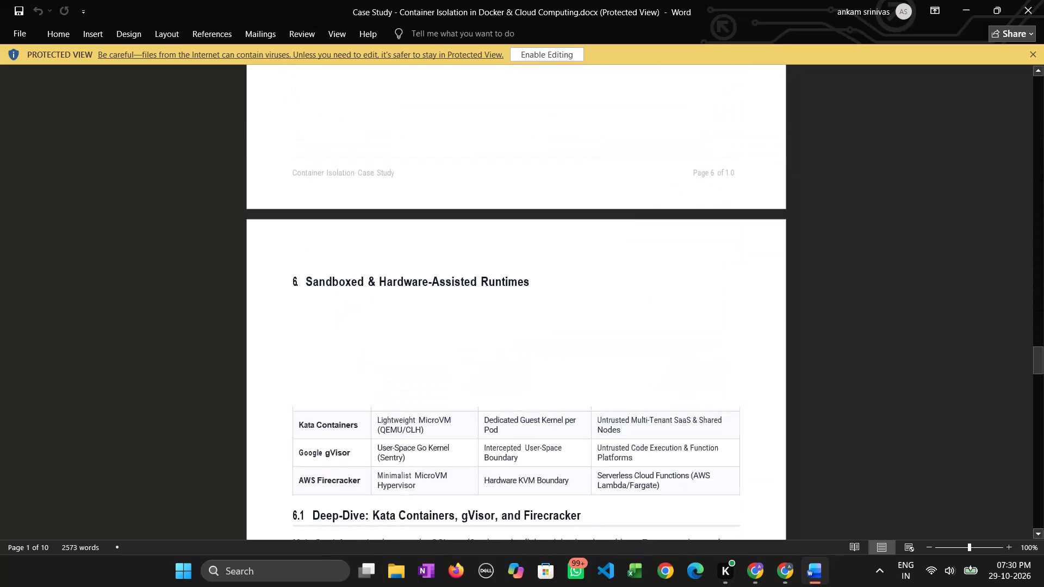
# Enable editing of the downloaded case study document.
pyautogui.scroll(-4, 487, 240)
pyautogui.scroll(2, 487, 240)
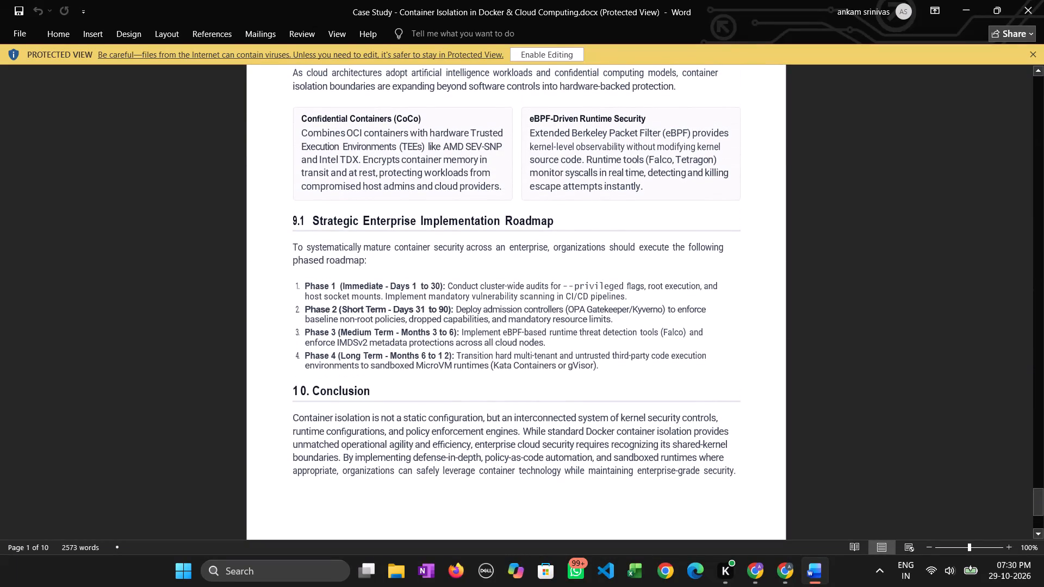
pyautogui.tripleClick(294, 222)
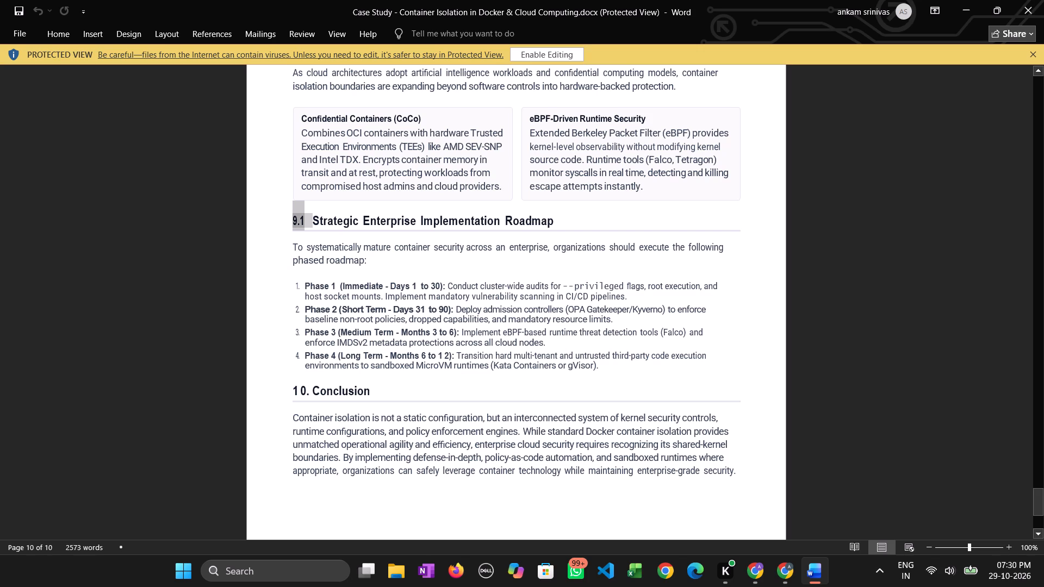
pyautogui.click(531, 51)
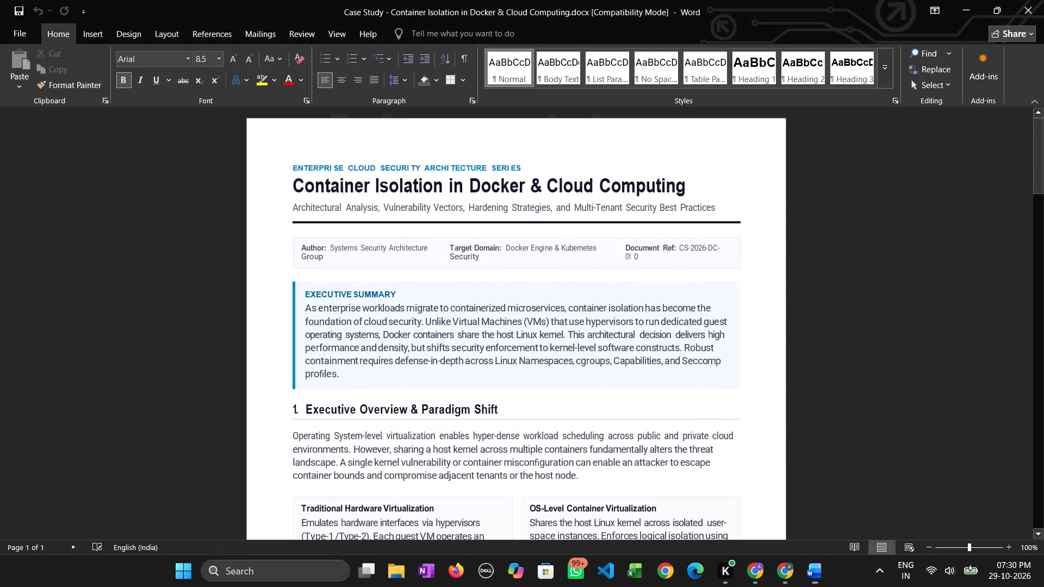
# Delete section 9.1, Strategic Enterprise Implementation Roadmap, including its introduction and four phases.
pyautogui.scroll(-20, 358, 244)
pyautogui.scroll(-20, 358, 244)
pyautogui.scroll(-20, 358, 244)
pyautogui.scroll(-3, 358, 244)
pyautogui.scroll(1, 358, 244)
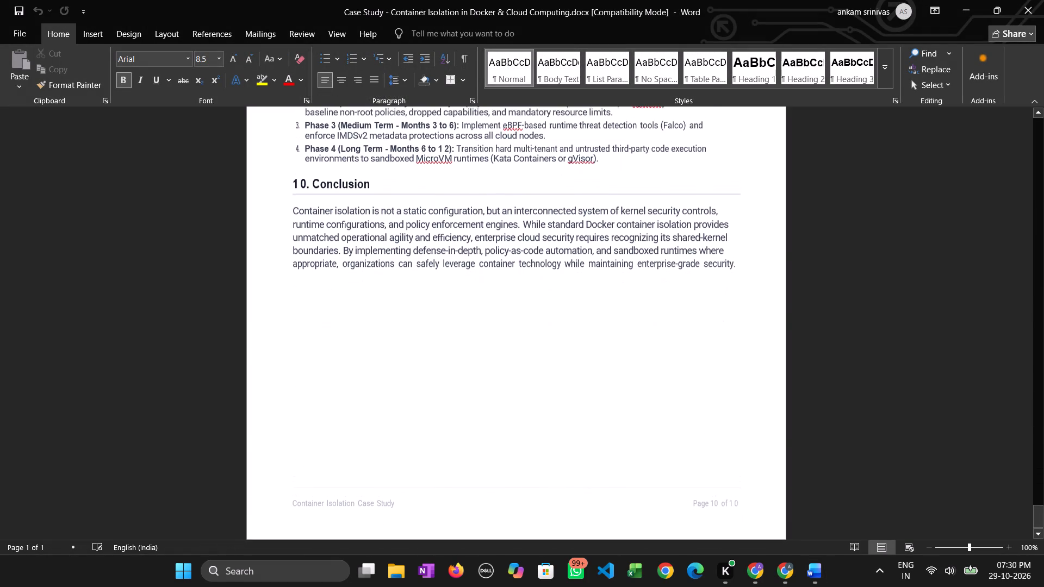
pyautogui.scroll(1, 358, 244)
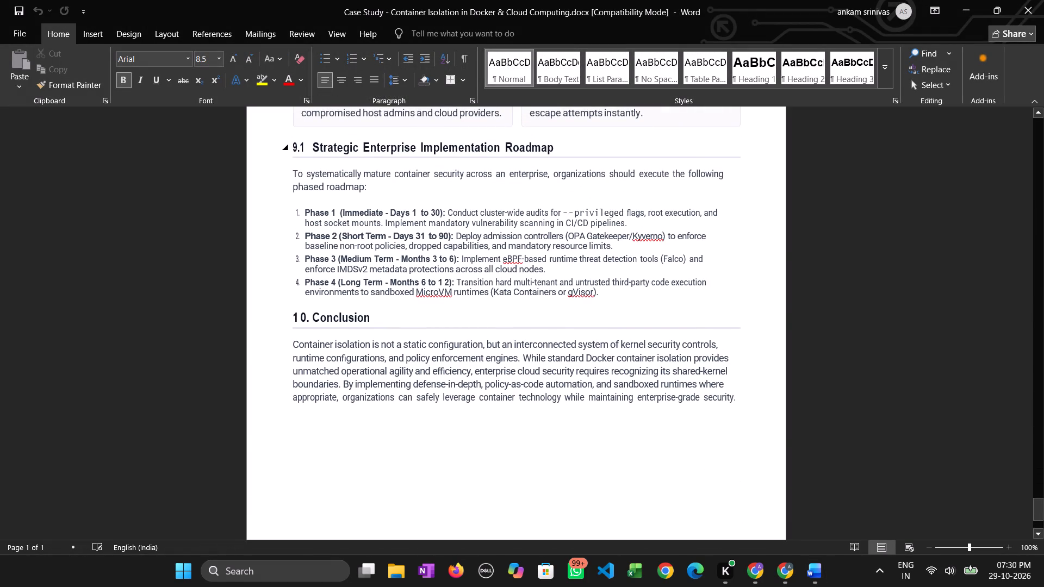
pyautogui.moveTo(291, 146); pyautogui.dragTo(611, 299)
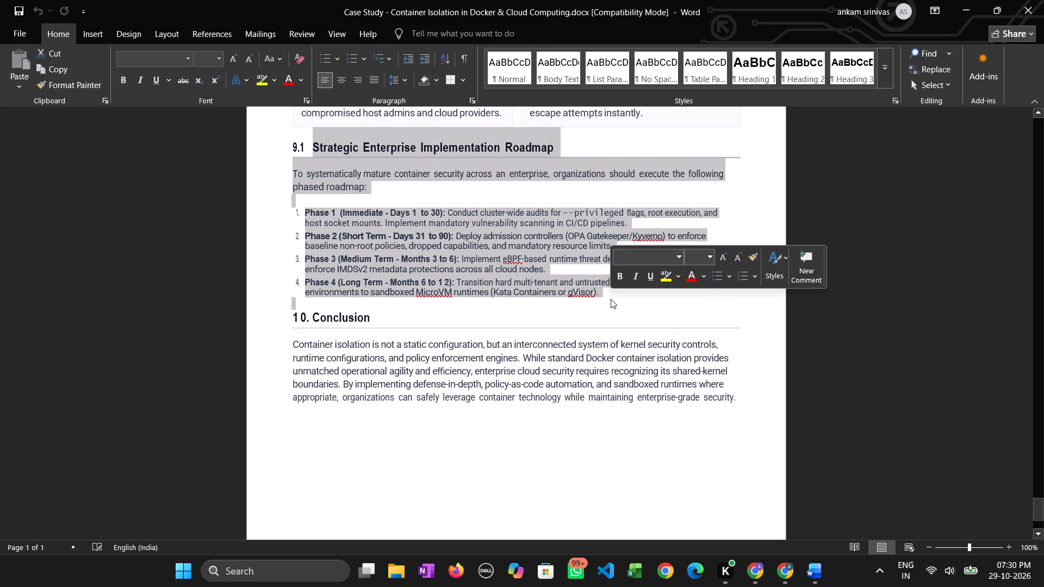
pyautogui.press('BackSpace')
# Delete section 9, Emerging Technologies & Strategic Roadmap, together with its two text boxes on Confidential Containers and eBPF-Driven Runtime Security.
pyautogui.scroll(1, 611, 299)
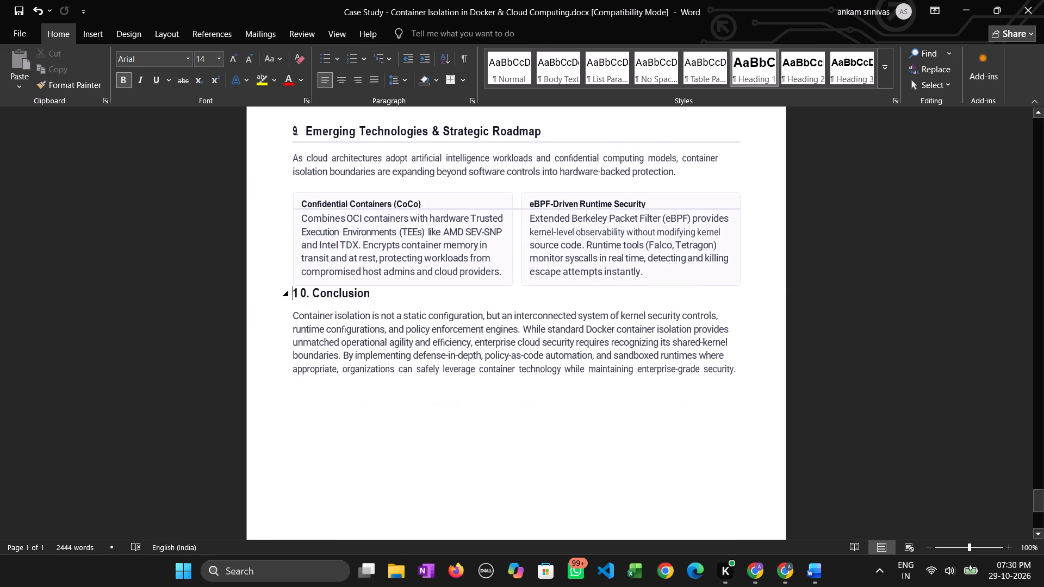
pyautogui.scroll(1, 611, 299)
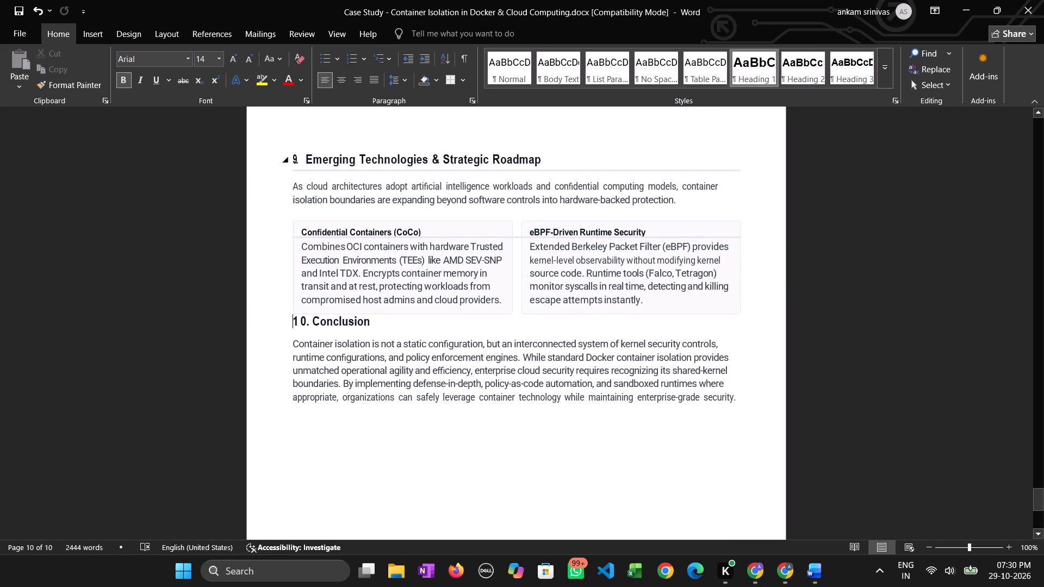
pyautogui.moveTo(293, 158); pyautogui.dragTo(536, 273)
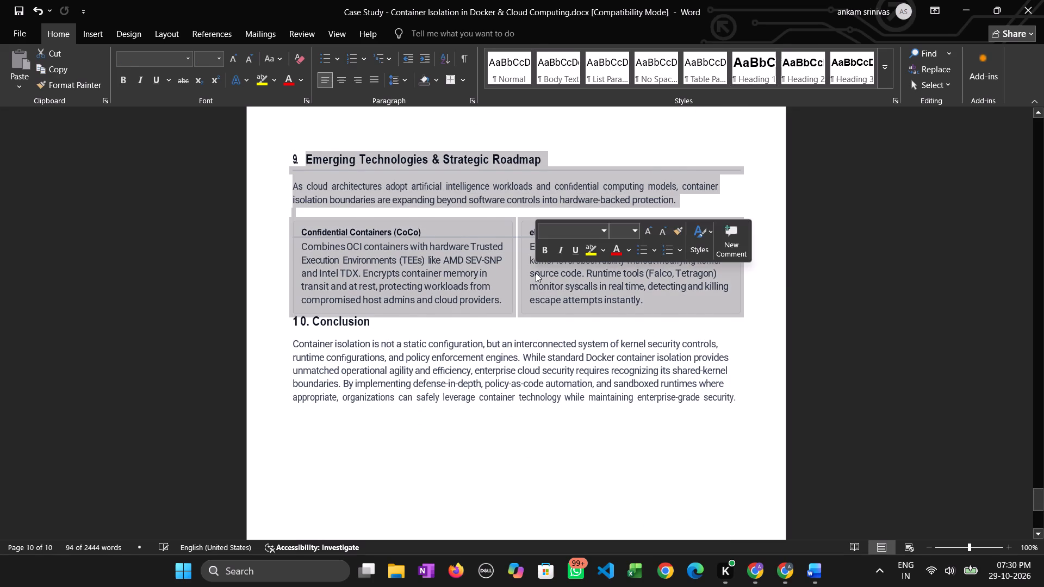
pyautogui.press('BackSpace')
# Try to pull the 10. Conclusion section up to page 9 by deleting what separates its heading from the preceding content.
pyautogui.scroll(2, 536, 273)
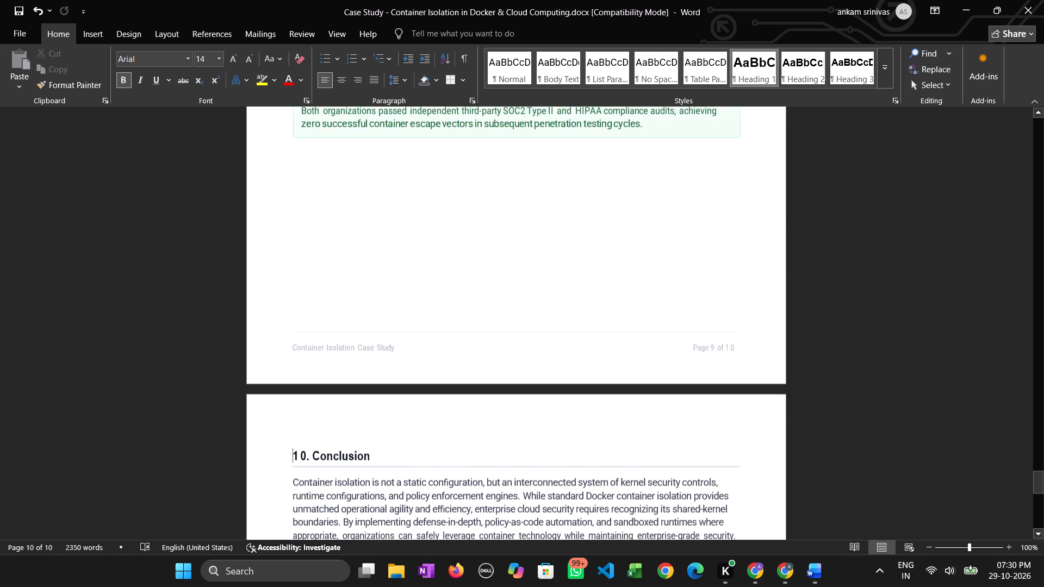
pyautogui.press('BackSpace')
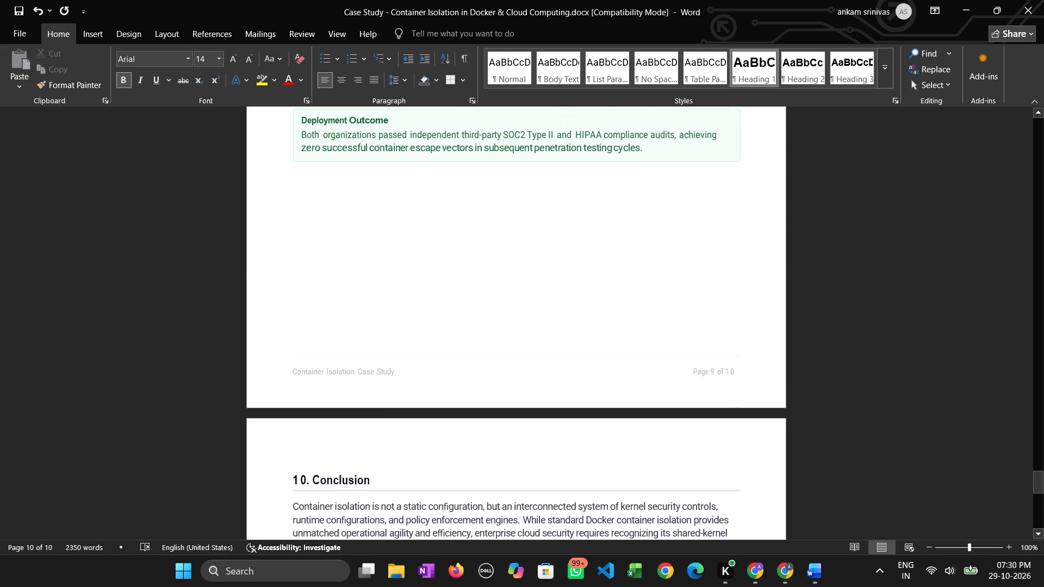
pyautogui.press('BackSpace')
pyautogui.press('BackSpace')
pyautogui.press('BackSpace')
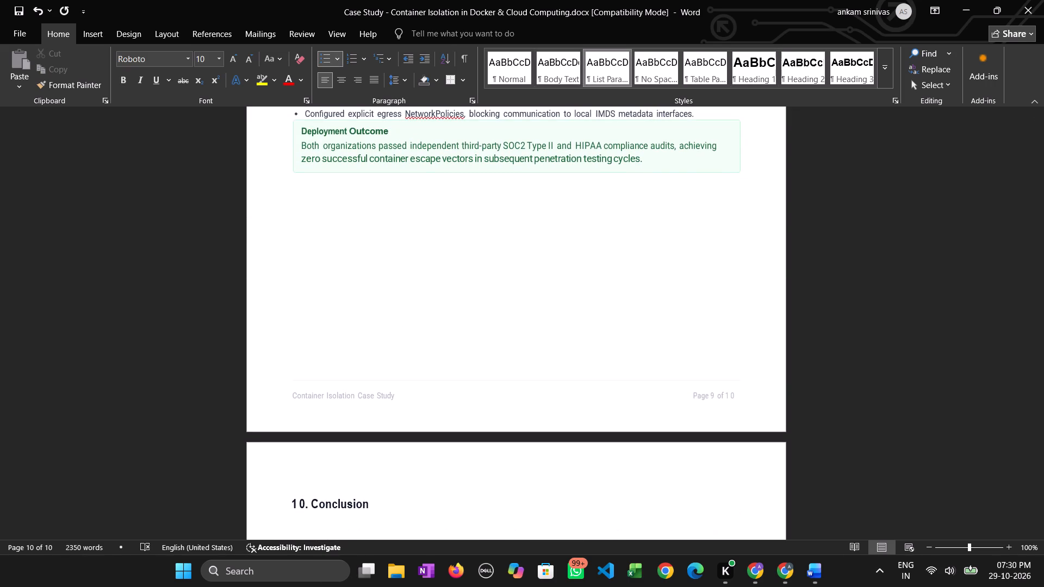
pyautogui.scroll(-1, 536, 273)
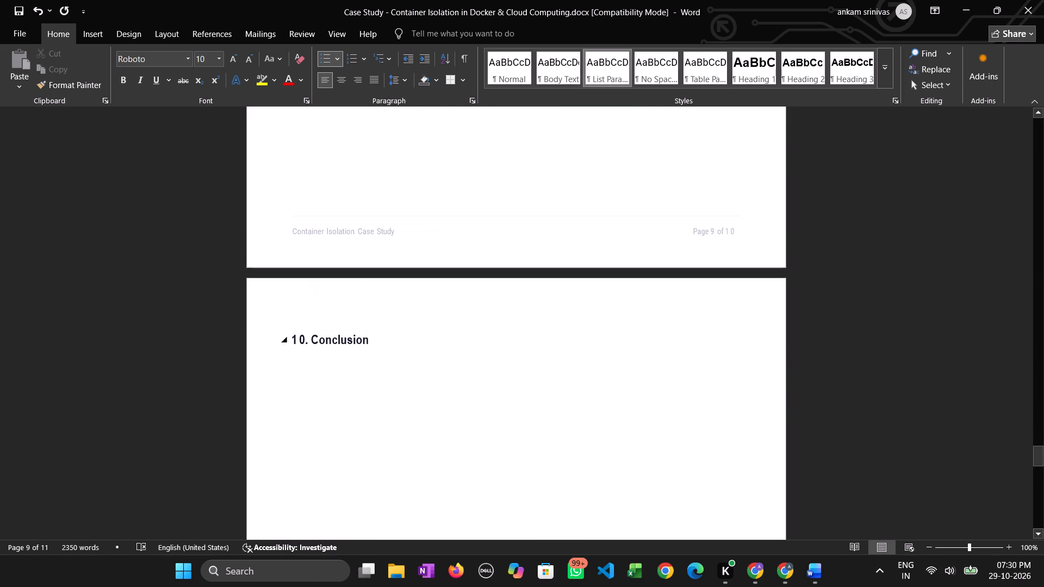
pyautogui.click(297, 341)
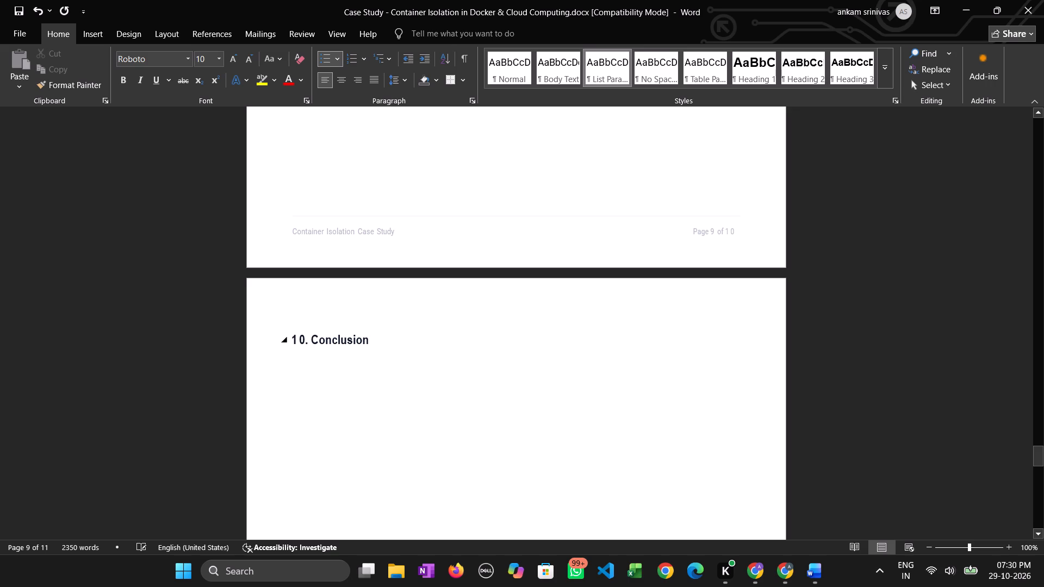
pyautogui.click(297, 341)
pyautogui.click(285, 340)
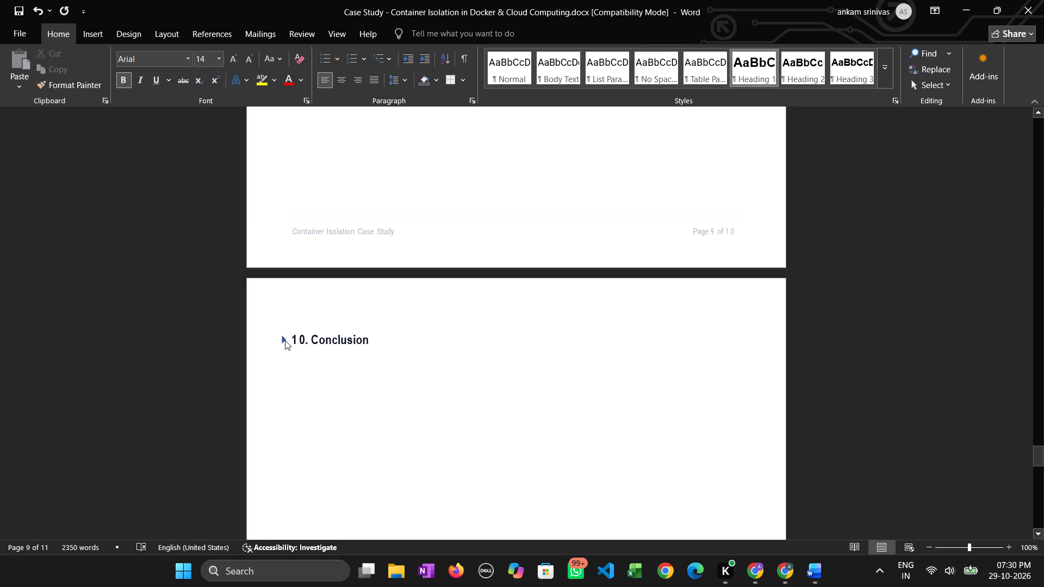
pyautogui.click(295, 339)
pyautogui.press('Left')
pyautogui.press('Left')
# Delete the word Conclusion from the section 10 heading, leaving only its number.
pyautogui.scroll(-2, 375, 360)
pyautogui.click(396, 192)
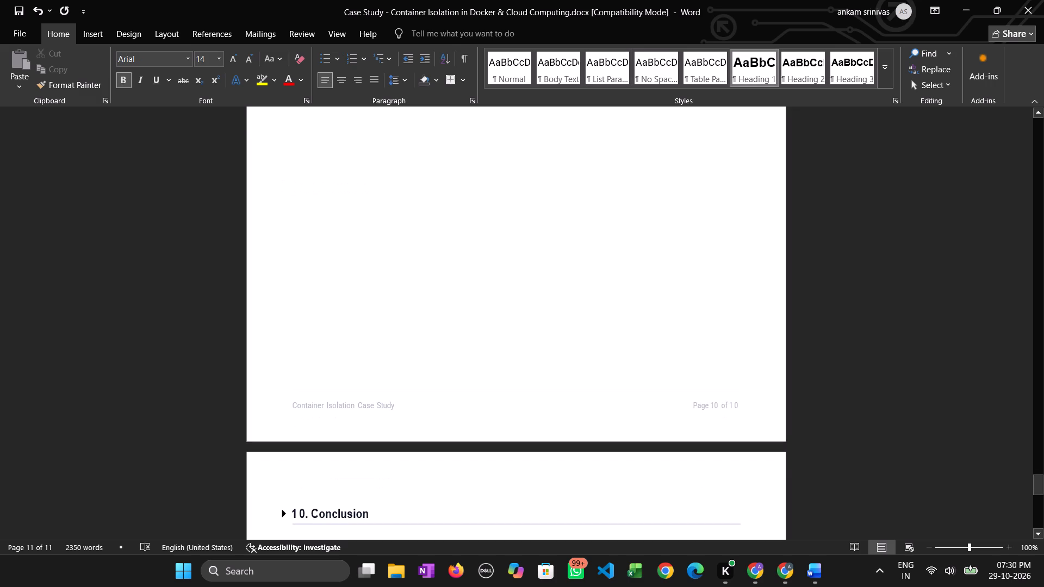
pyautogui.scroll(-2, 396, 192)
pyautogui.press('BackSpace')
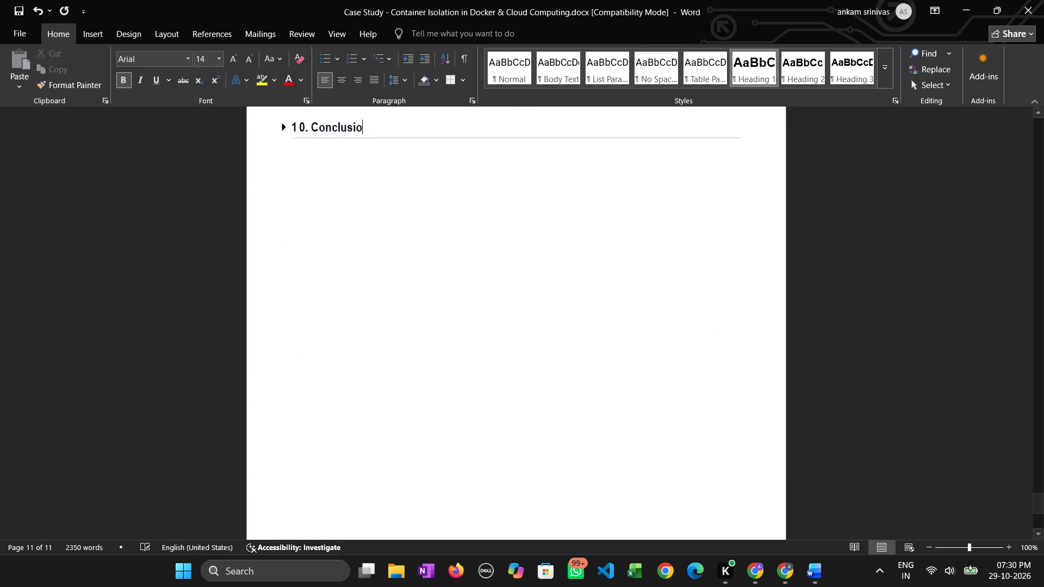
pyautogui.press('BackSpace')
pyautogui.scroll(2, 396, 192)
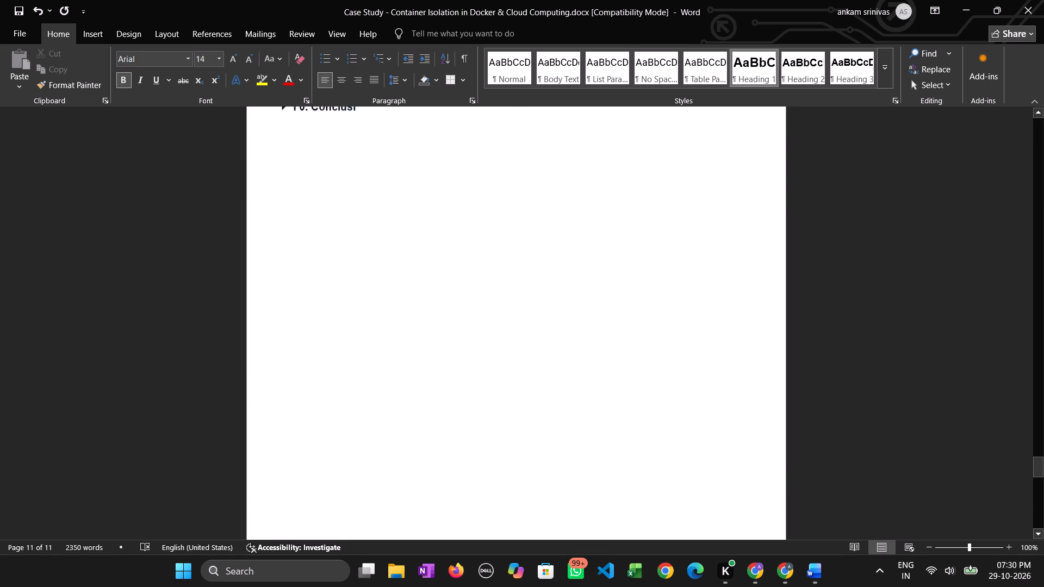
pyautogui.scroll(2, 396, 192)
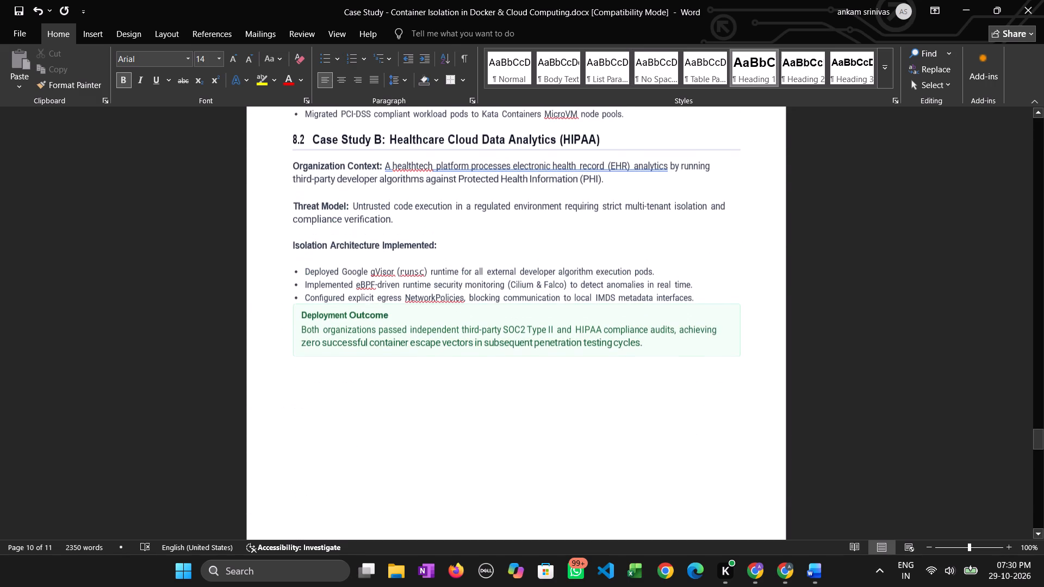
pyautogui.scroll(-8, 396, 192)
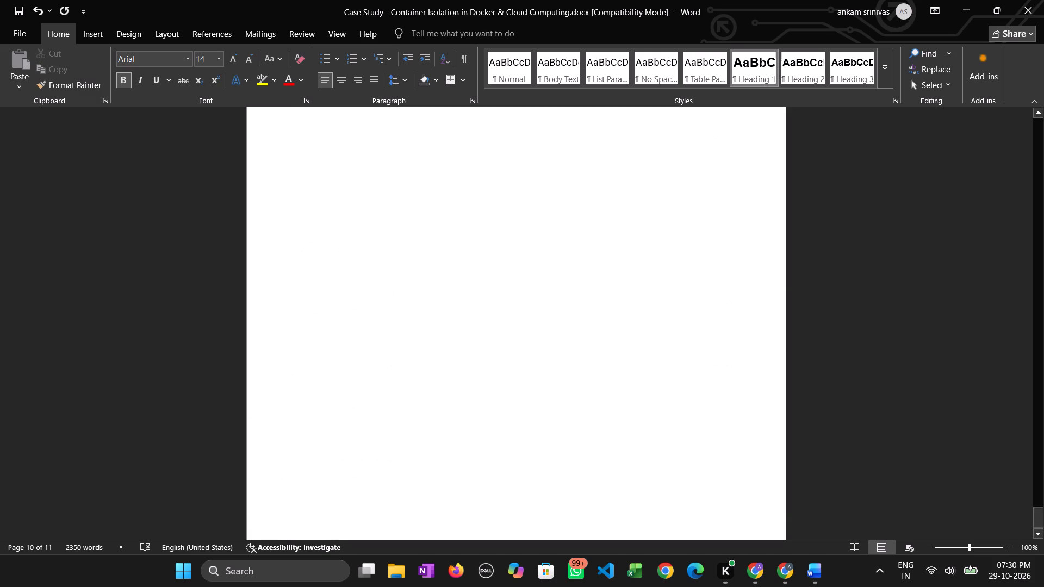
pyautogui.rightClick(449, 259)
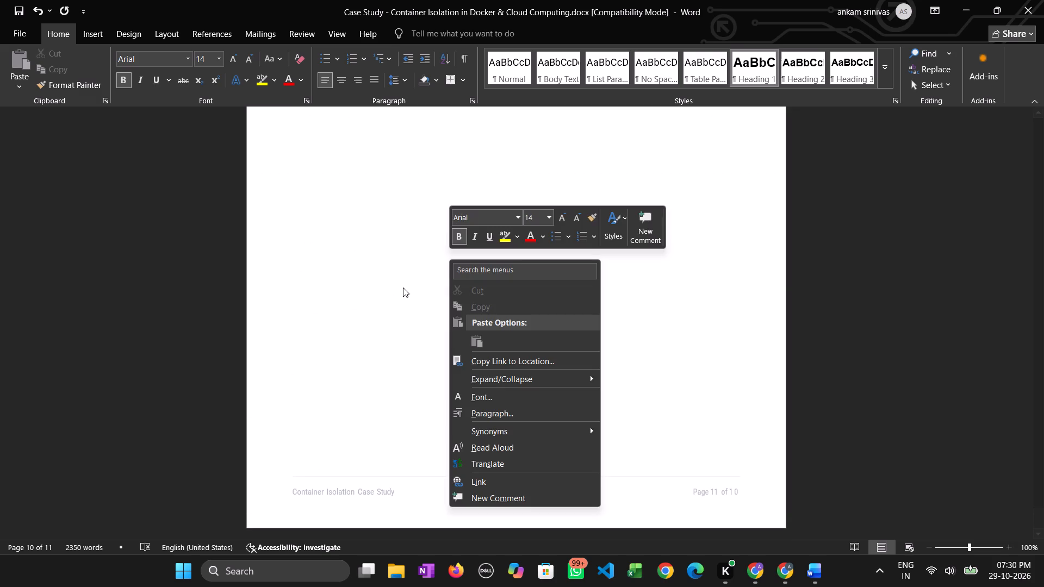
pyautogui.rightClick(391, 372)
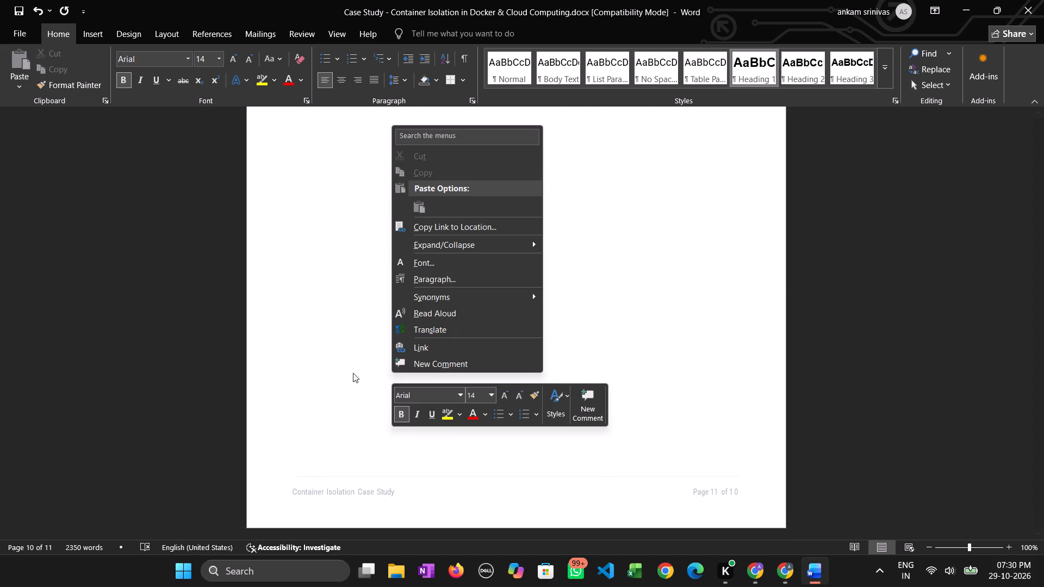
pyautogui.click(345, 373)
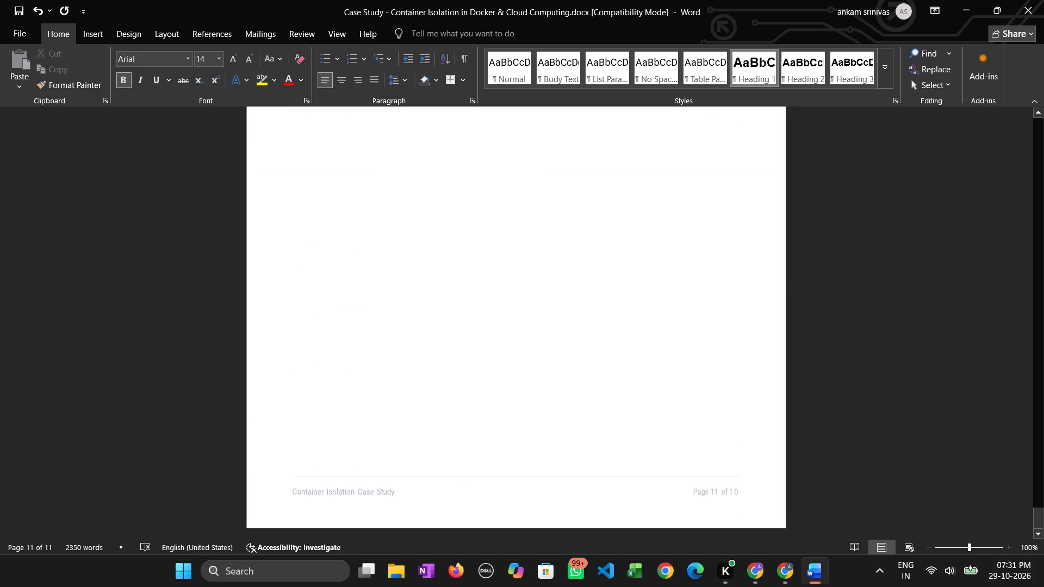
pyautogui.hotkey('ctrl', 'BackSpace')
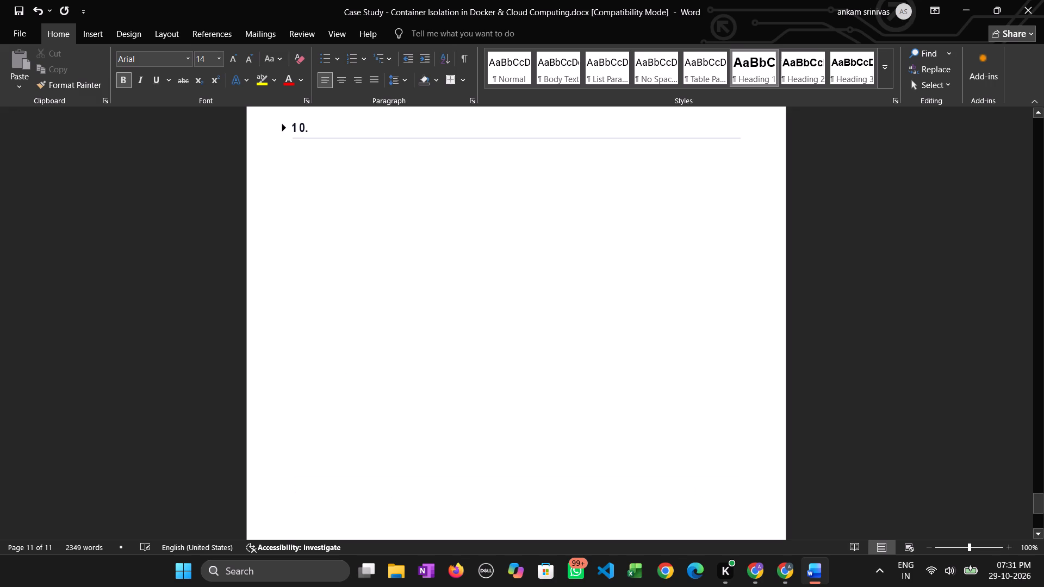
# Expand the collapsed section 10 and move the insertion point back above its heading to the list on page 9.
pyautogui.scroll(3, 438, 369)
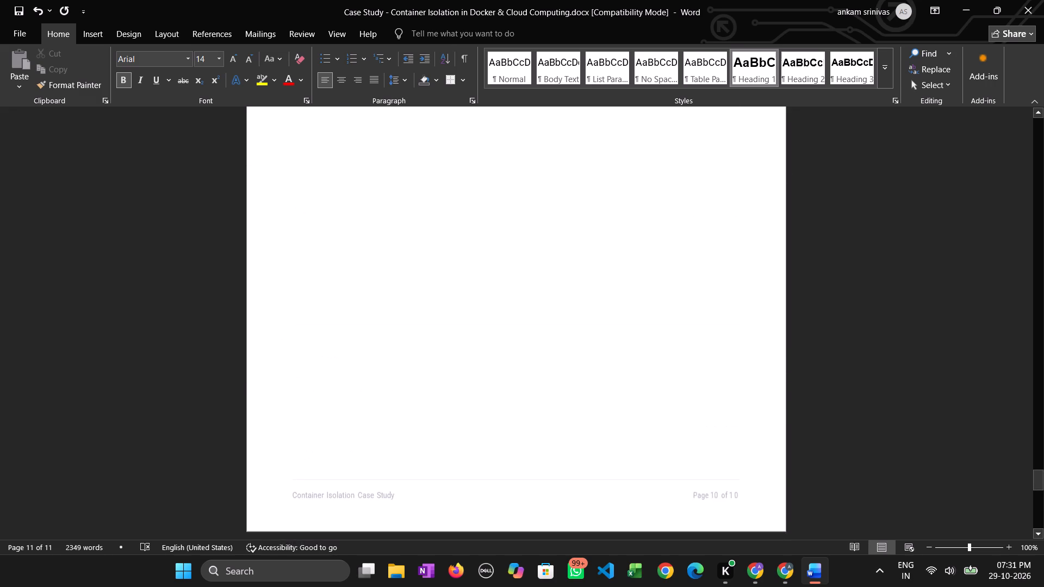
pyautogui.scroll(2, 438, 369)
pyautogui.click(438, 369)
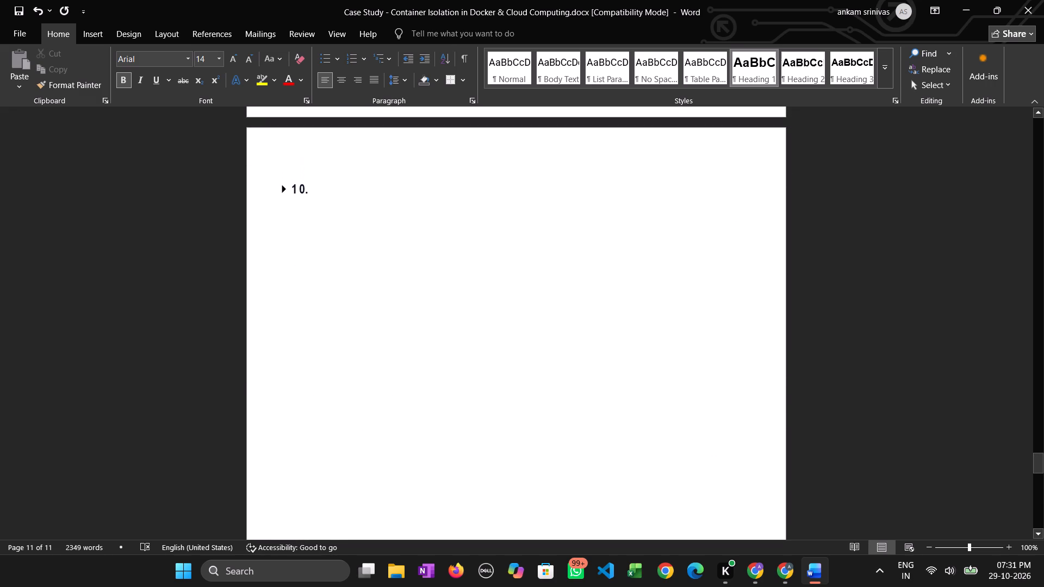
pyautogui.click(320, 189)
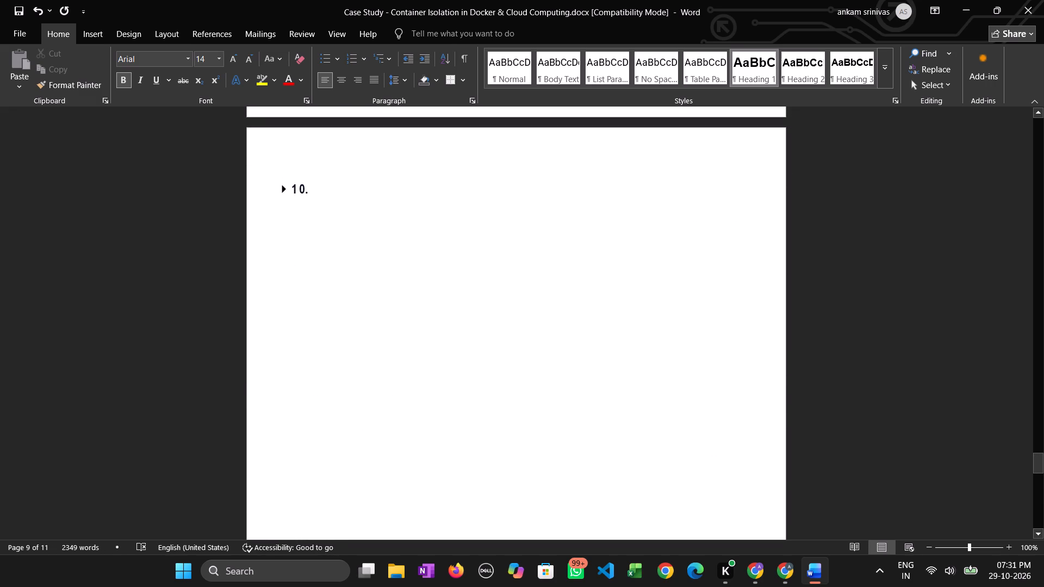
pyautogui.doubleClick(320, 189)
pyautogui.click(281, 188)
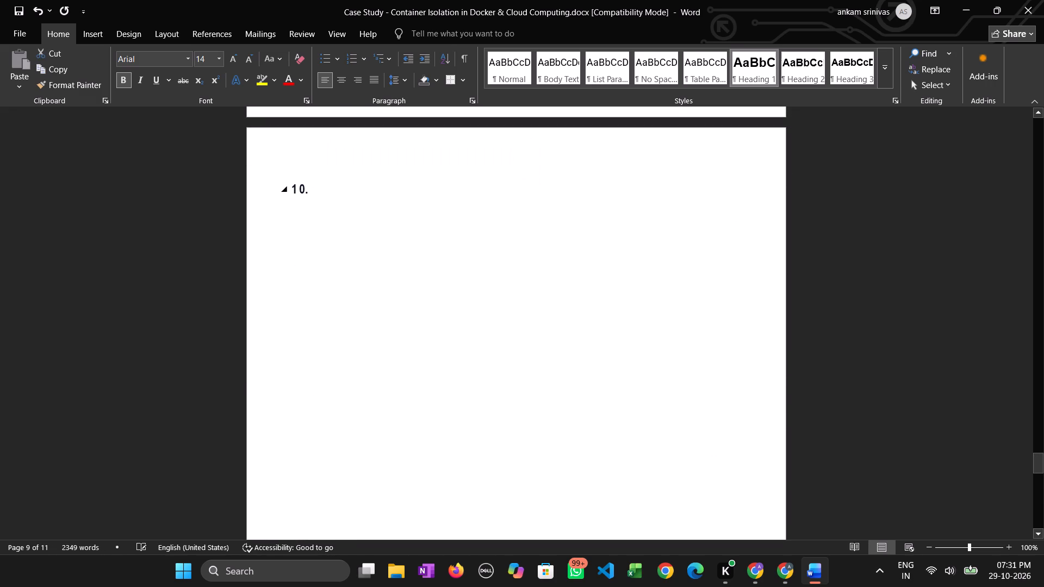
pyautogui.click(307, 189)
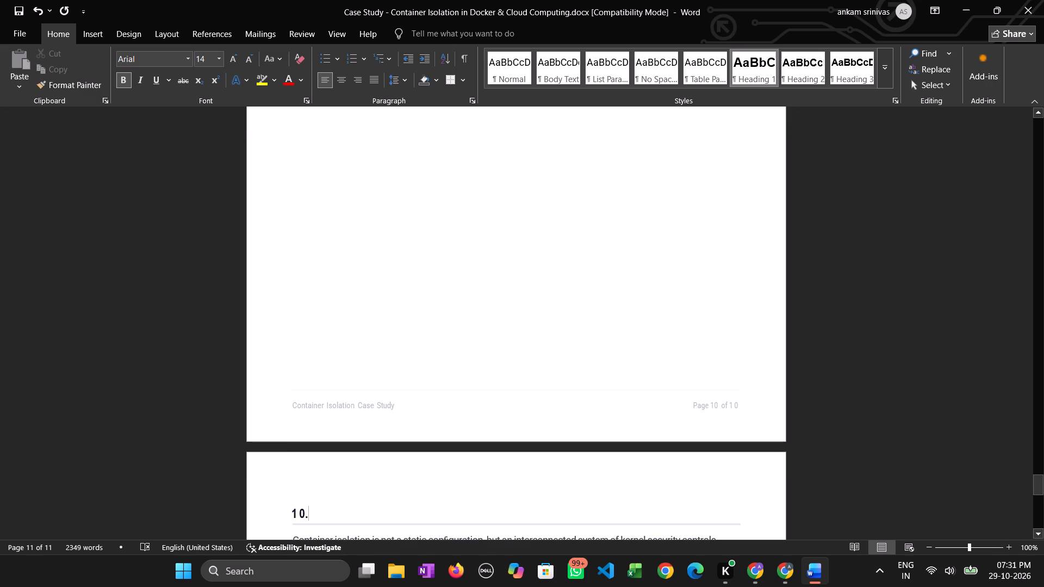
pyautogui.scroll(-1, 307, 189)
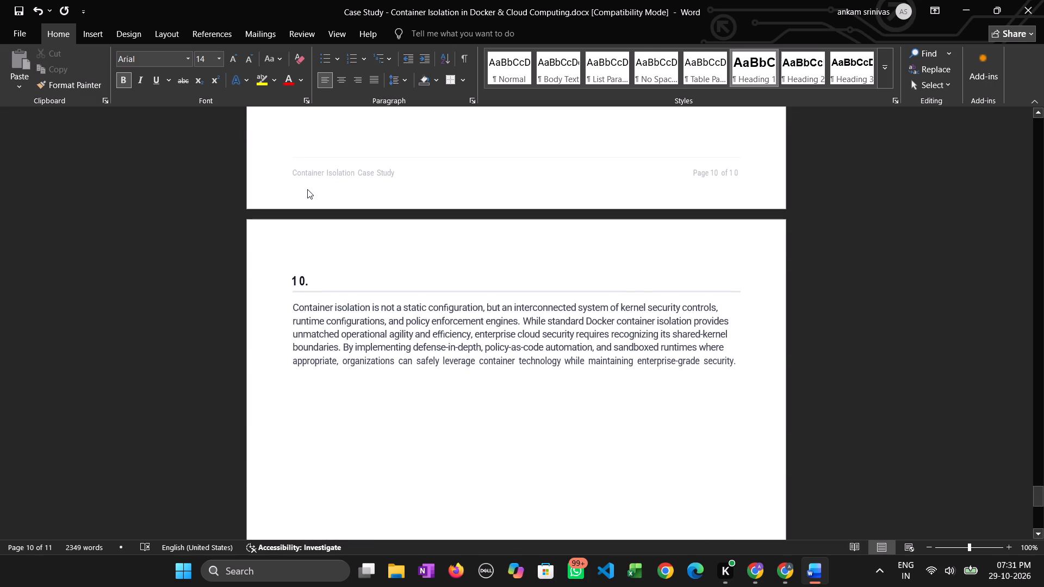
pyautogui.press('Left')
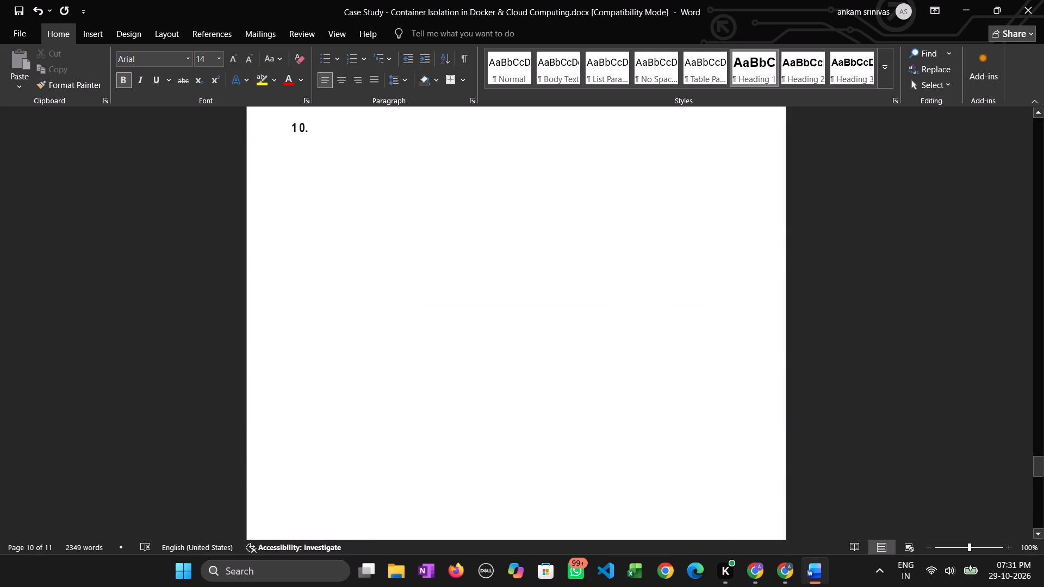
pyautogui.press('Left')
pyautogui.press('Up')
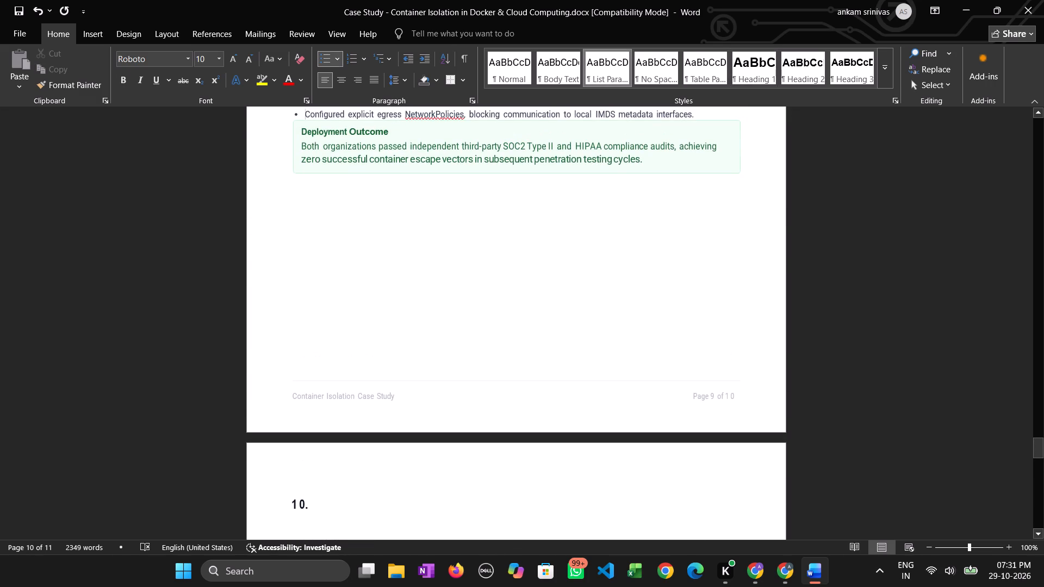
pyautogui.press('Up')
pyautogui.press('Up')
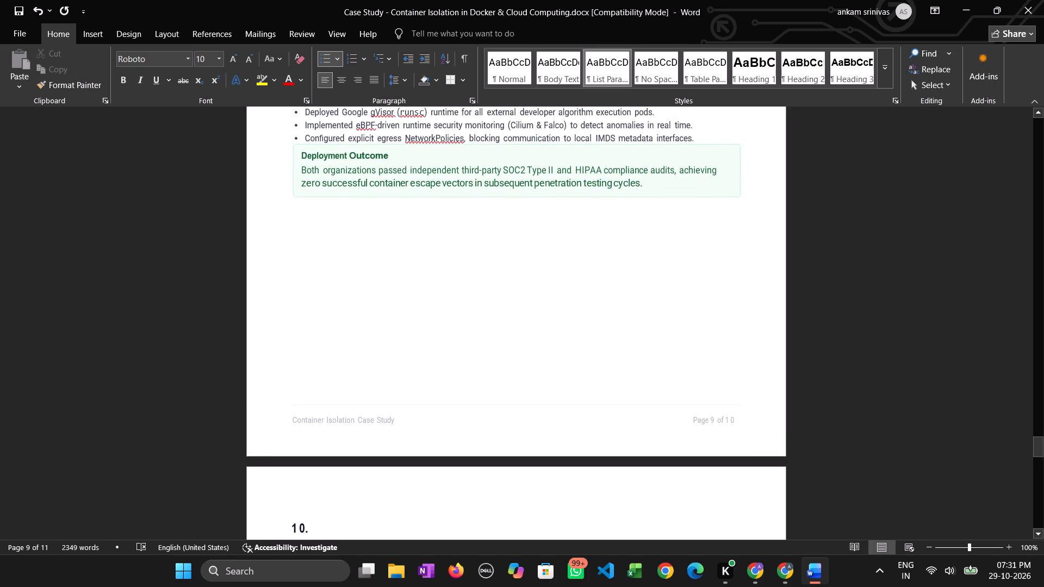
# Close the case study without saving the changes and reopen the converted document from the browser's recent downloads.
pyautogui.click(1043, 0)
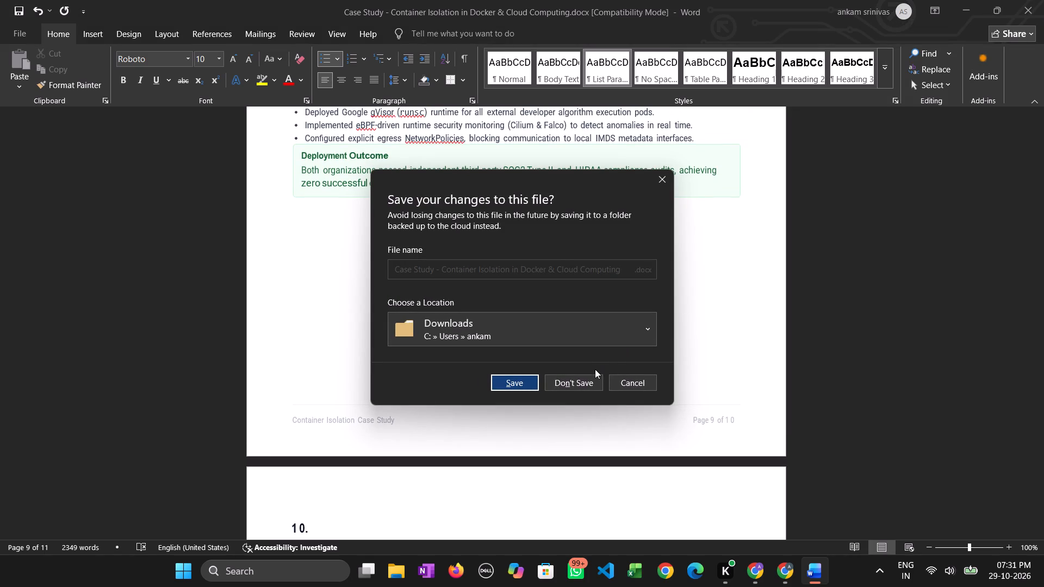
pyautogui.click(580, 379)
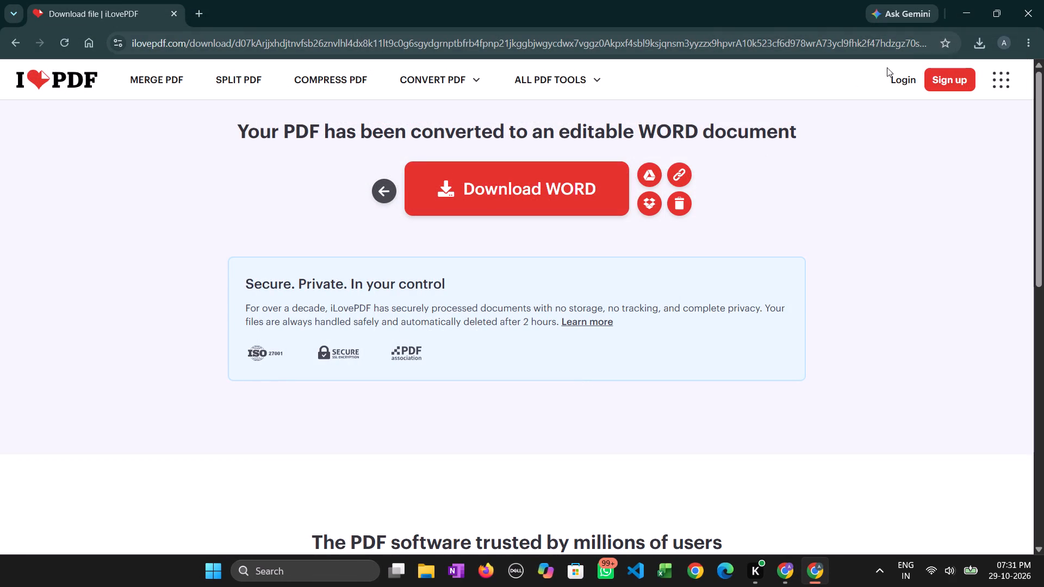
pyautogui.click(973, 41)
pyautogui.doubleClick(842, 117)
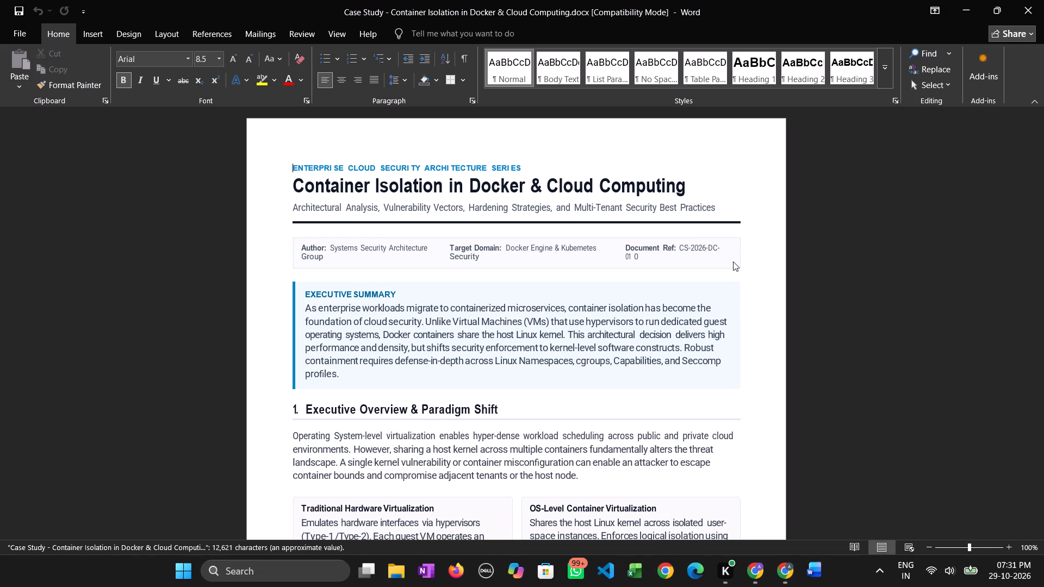
# Review the reopened case study from the executive summary through section 2.1.
pyautogui.scroll(-2, 555, 227)
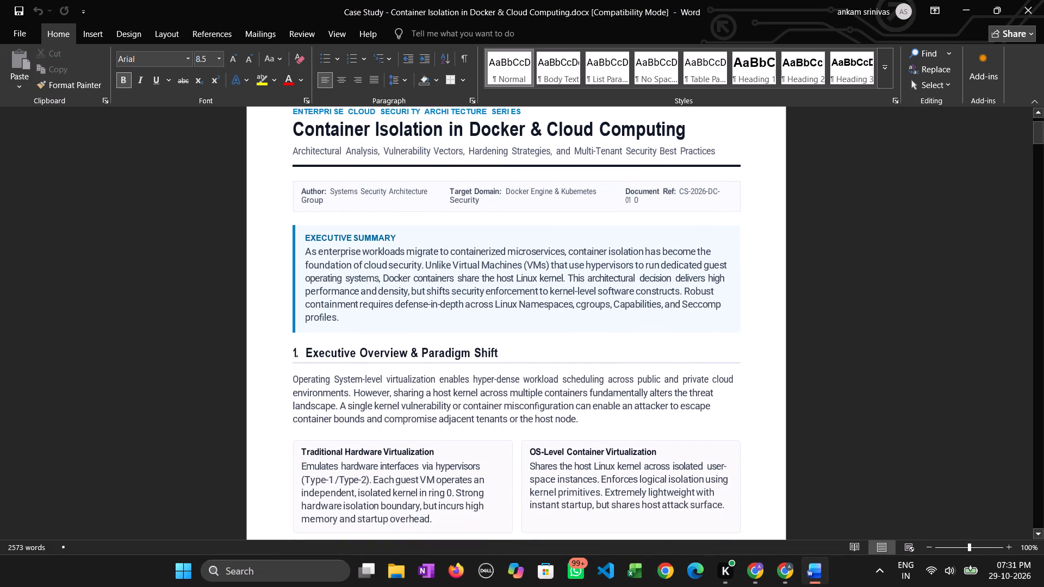
pyautogui.scroll(-5, 555, 227)
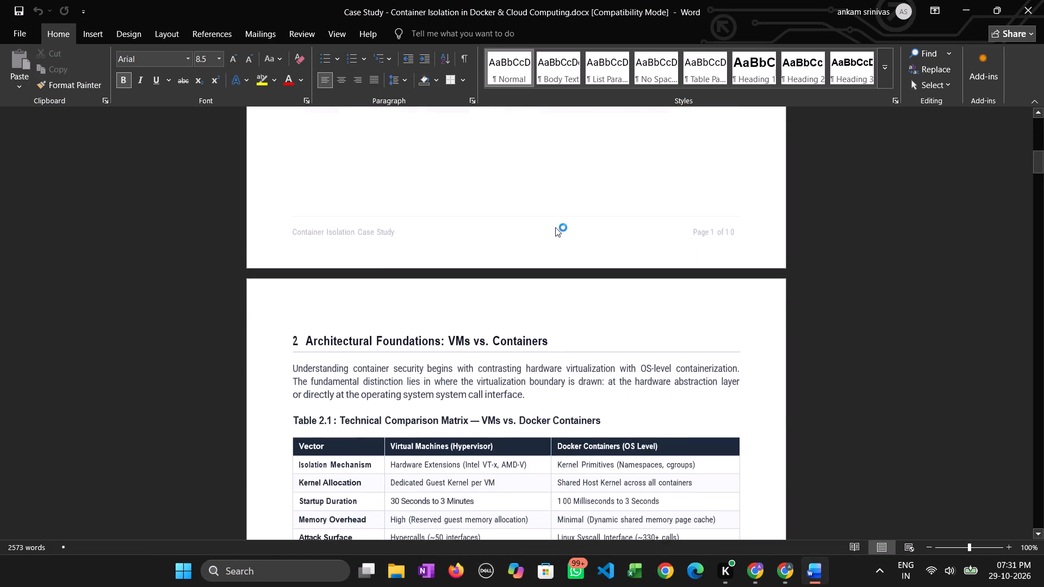
pyautogui.scroll(-1, 555, 227)
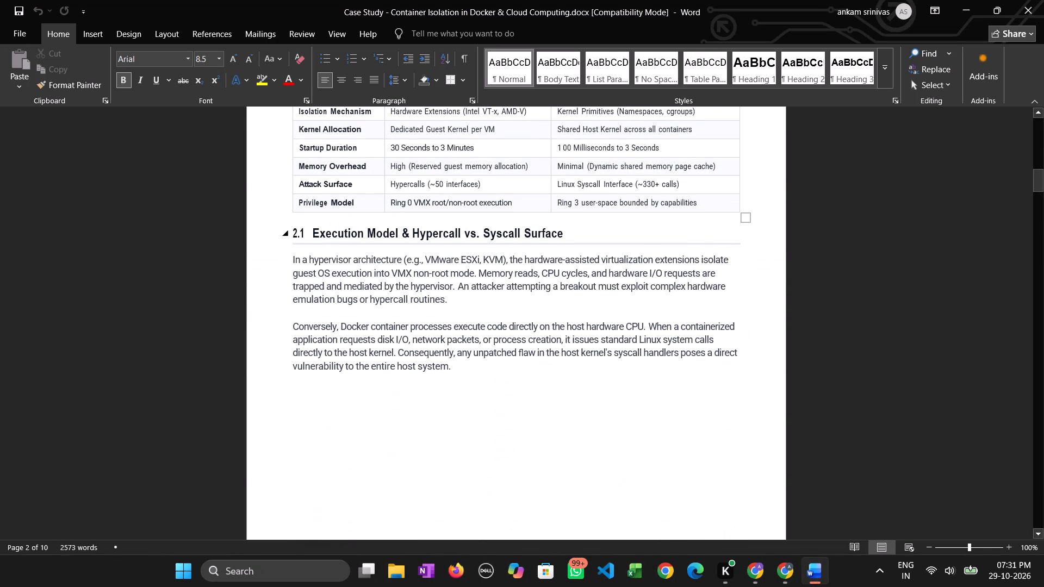
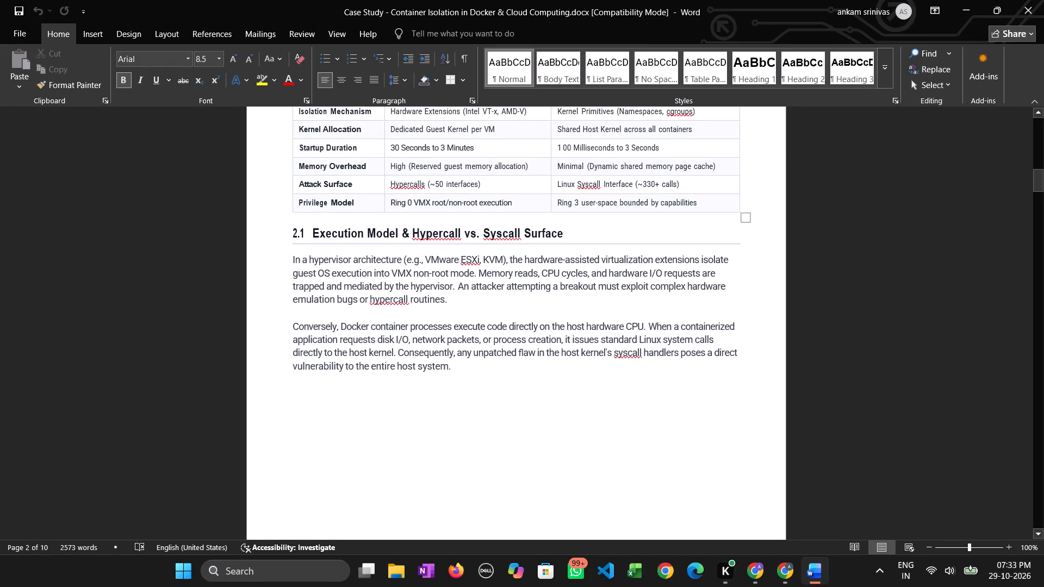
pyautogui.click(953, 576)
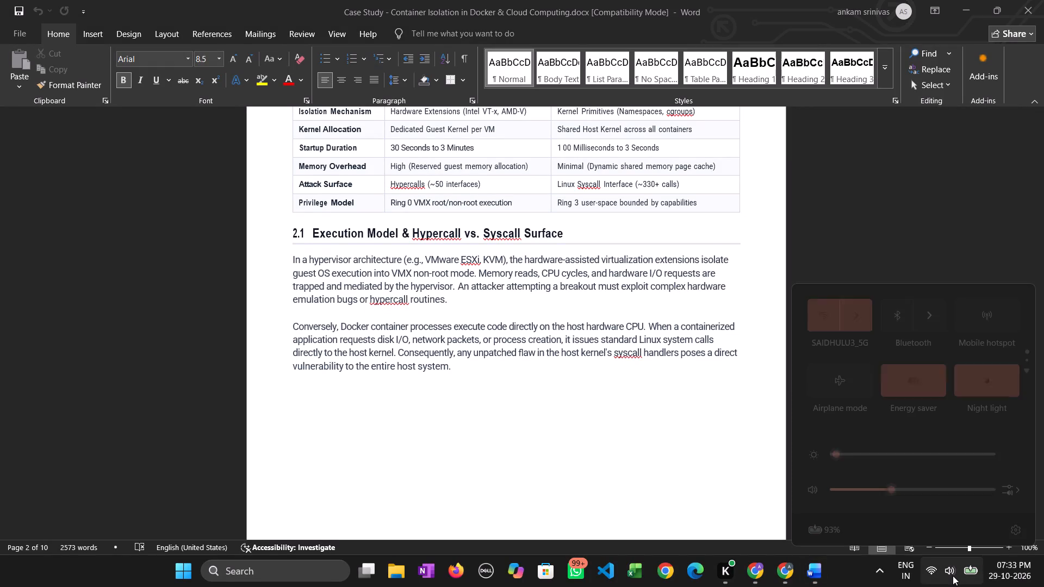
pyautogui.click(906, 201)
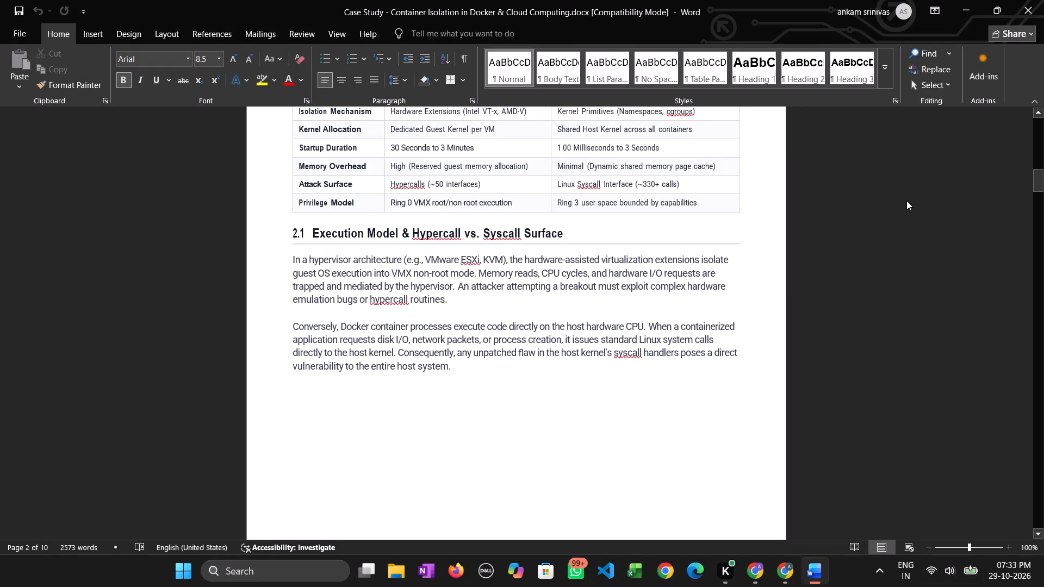